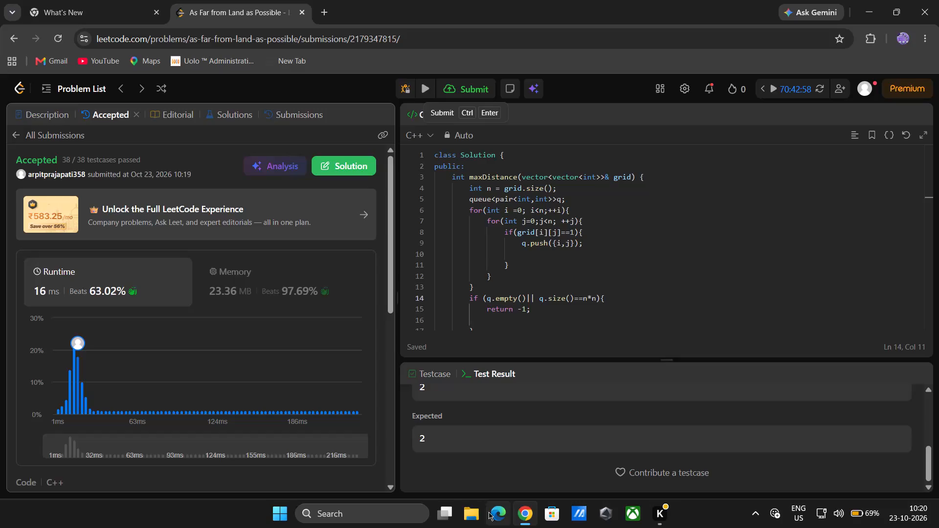
Open the DAA_Lab_file_template_2026-27 document from the Downloads folder in File Explorer.
left_click(477, 512)
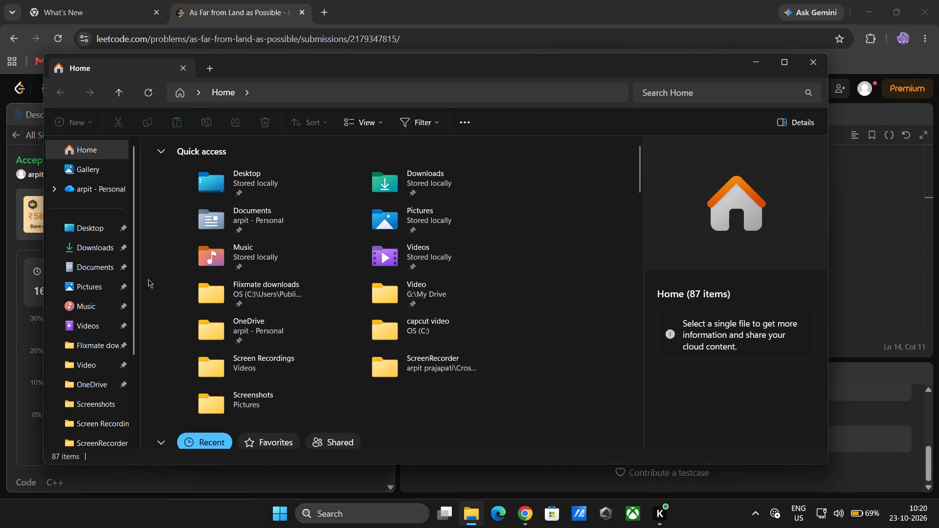
left_click(86, 262)
left_click(94, 245)
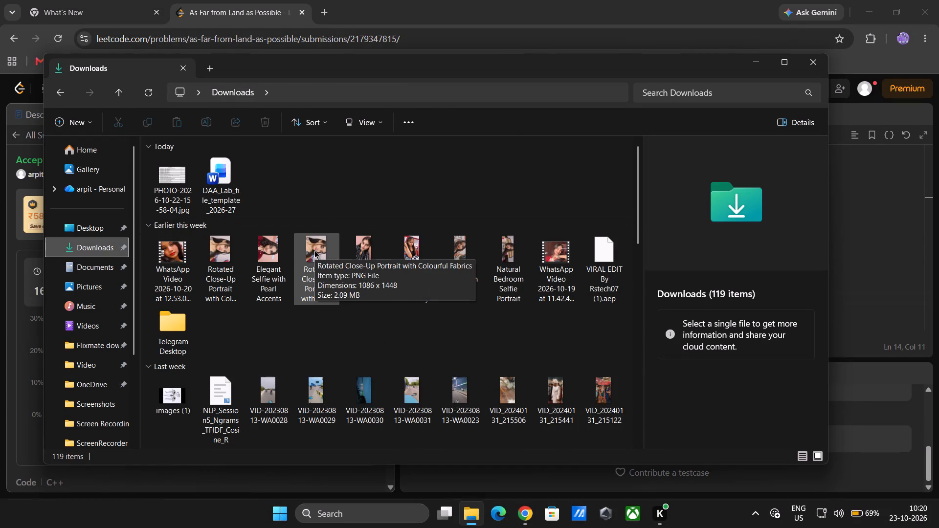
double_click(225, 176)
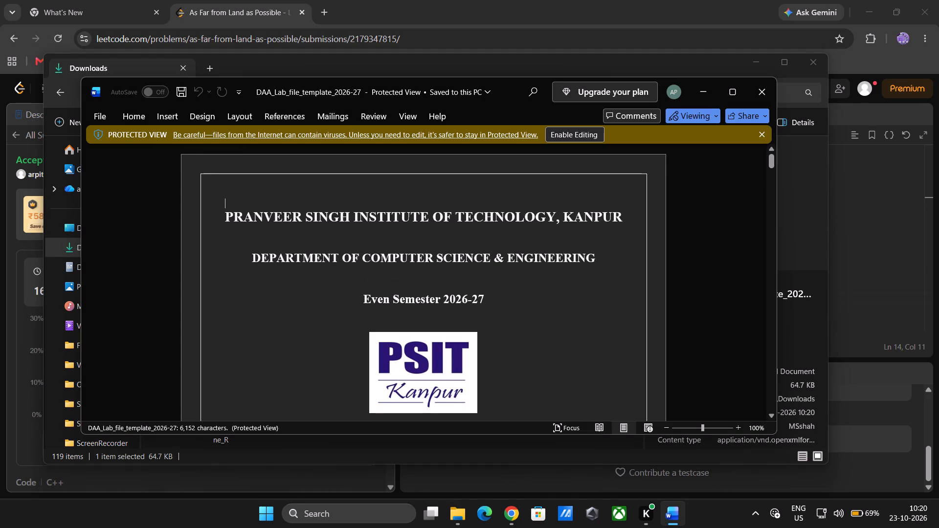
Look through the lab file template from the cover page down to the List of Experiments table.
scroll(430, 280, "down", 3)
scroll(430, 280, "up", 4)
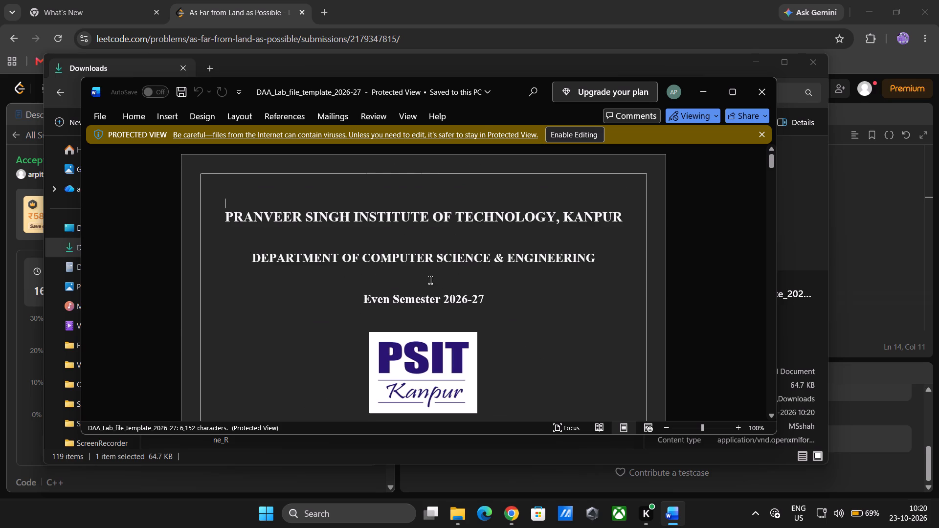
scroll(430, 280, "down", 2)
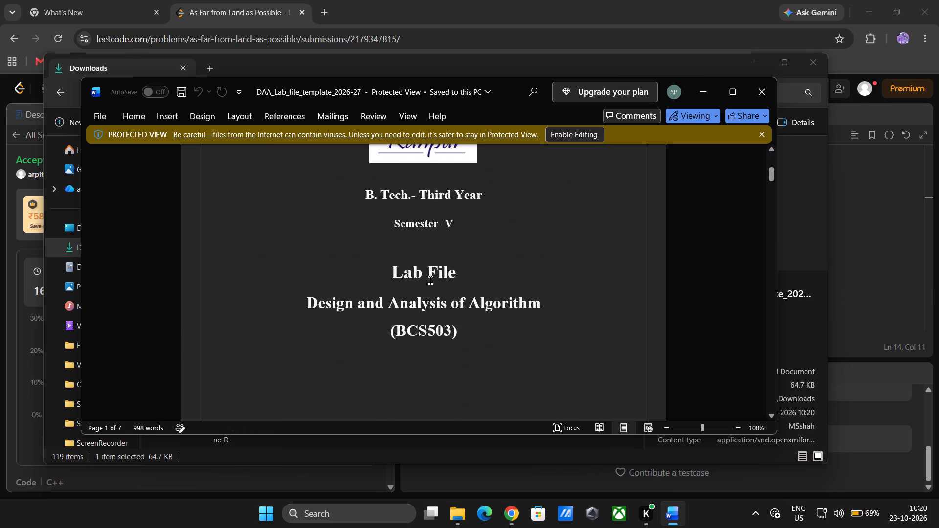
scroll(430, 280, "down", 5)
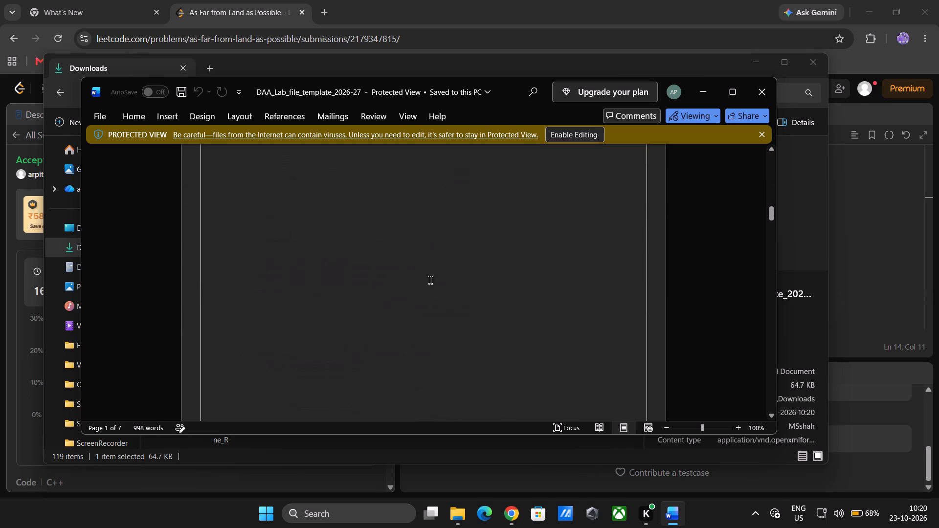
scroll(430, 280, "down", 4)
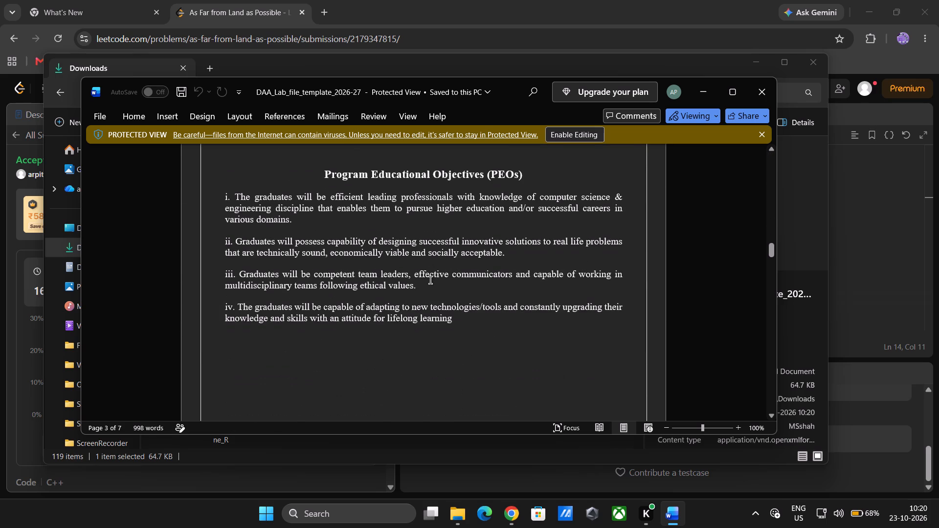
scroll(430, 280, "down", 7)
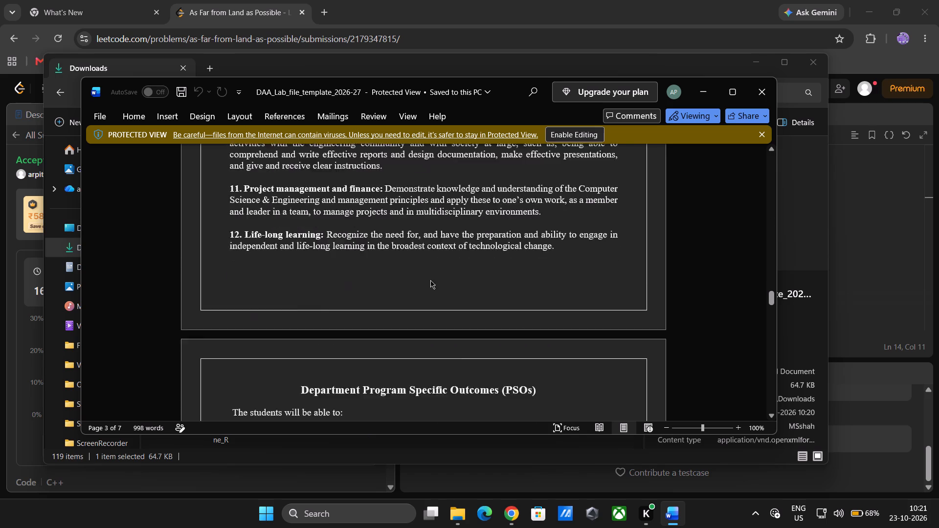
scroll(430, 280, "down", 6)
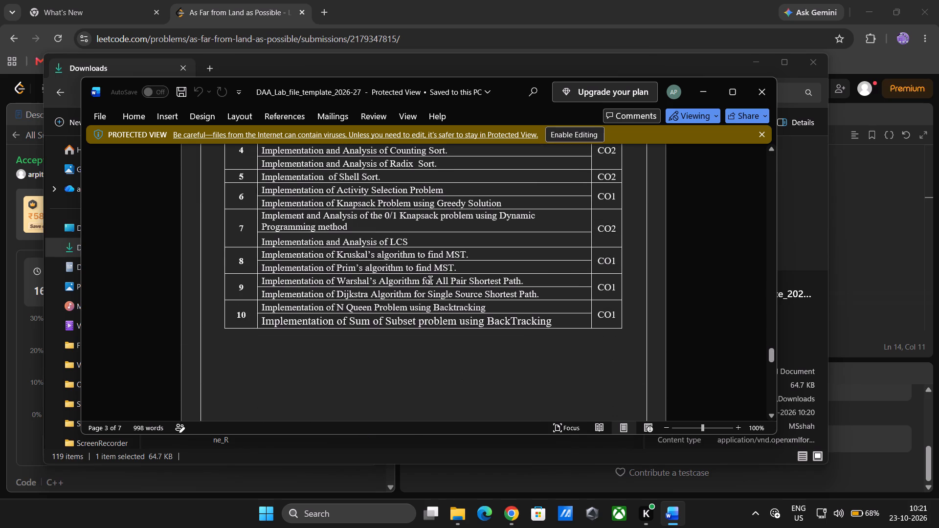
Copy the List of Experiments table rows, from Linear Search through the Sum of Subset problem.
scroll(430, 280, "up", 2)
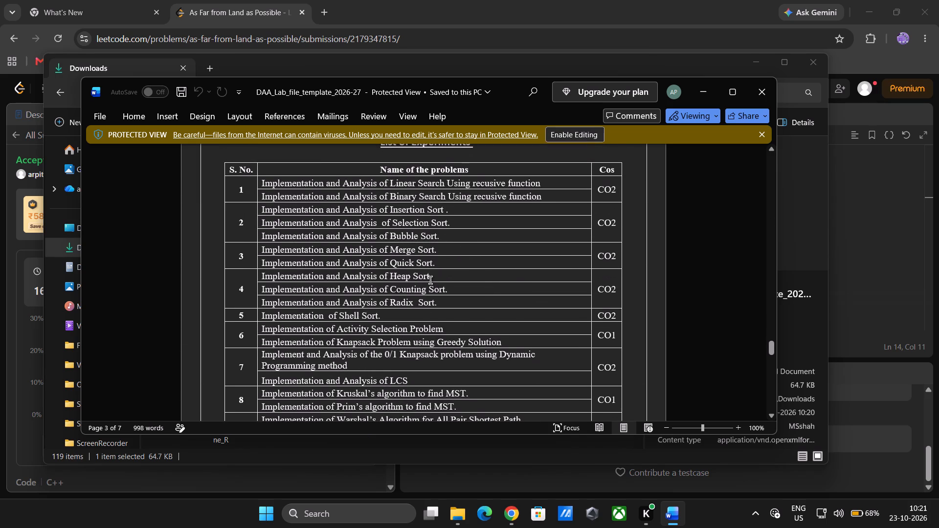
scroll(430, 280, "up", 1)
left_click_drag(262, 179, 472, 421)
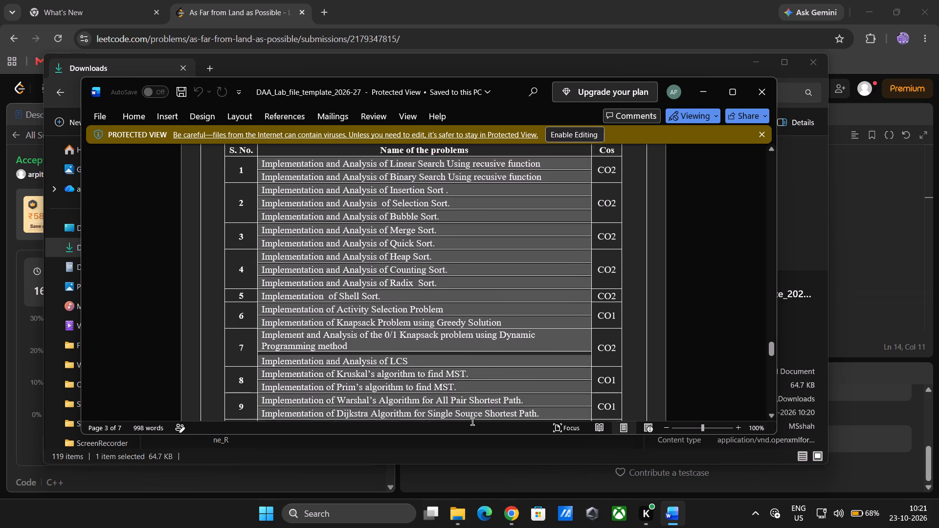
left_click_drag(472, 421, 545, 334)
scroll(511, 324, "right", 1)
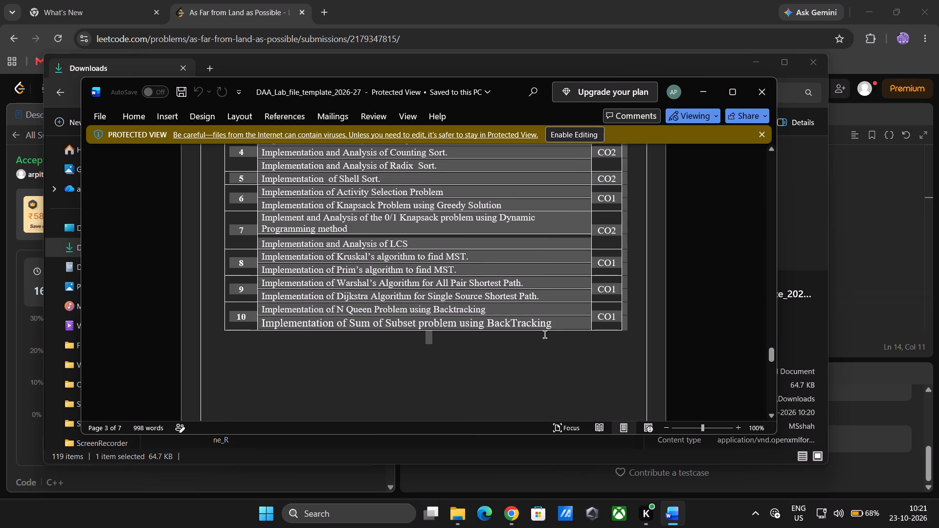
scroll(545, 334, "right", 1)
left_click_drag(545, 334, 554, 322)
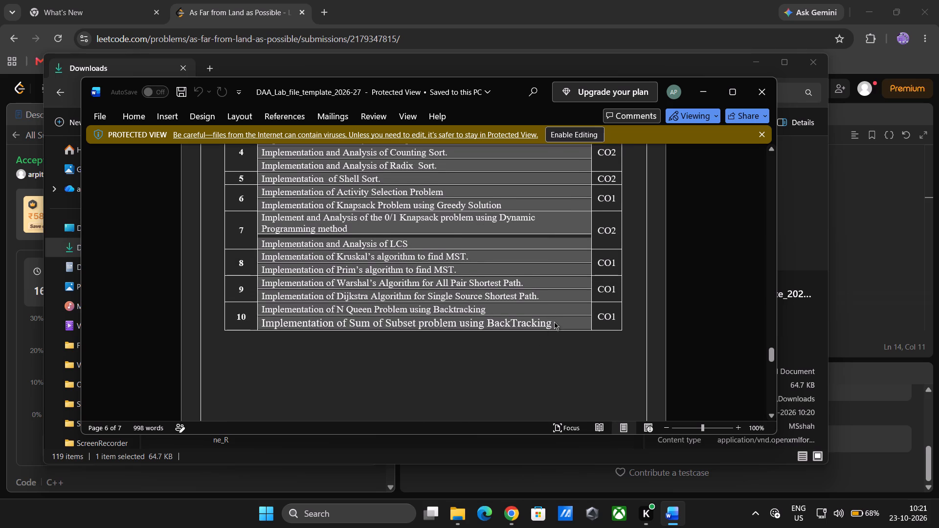
key("ctrl+c")
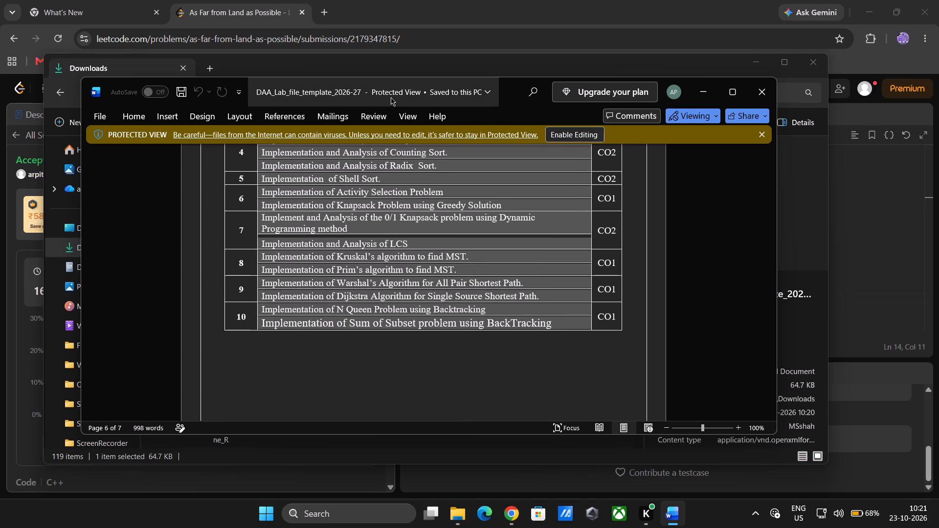
left_click(318, 10)
type("chat")
key("Return")
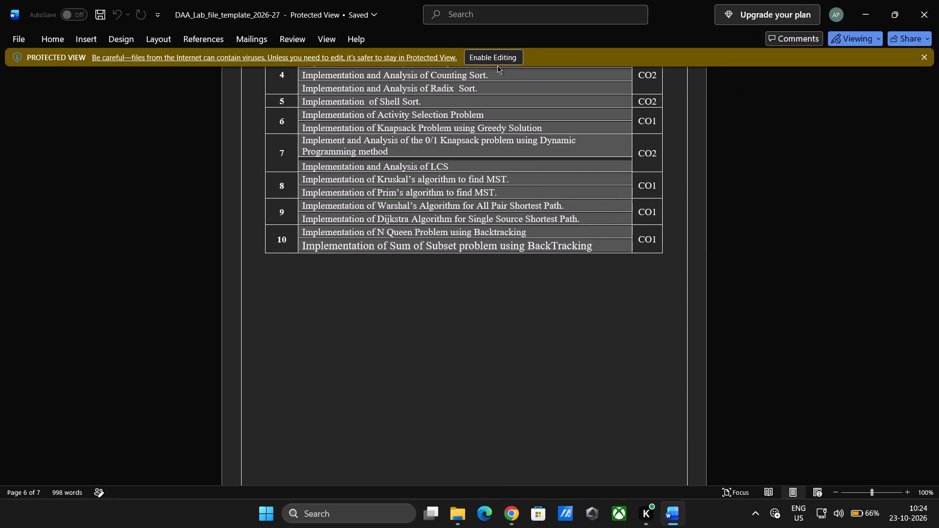
left_click(496, 61)
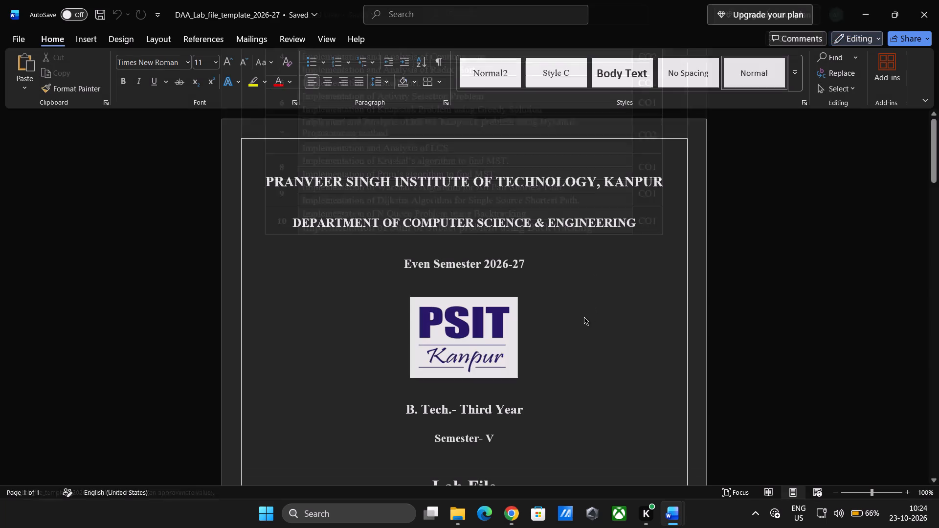
Look through the lab file from the cover page to the end of the Index table.
scroll(584, 317, "up", 2)
scroll(584, 317, "down", 19)
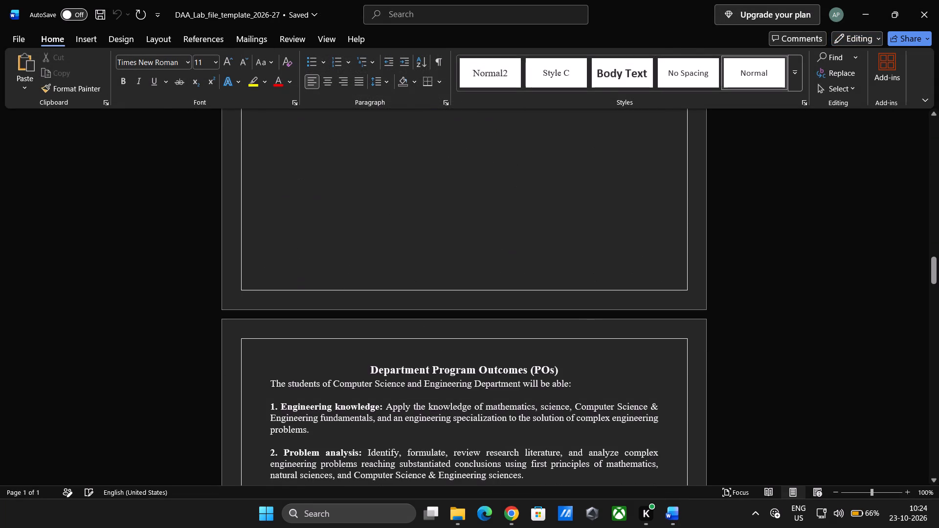
scroll(584, 317, "down", 16)
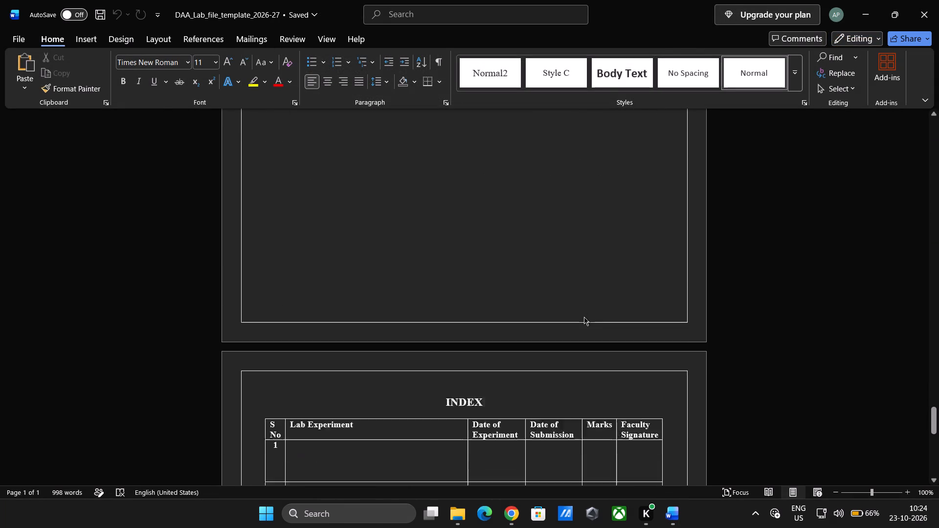
scroll(584, 317, "down", 10)
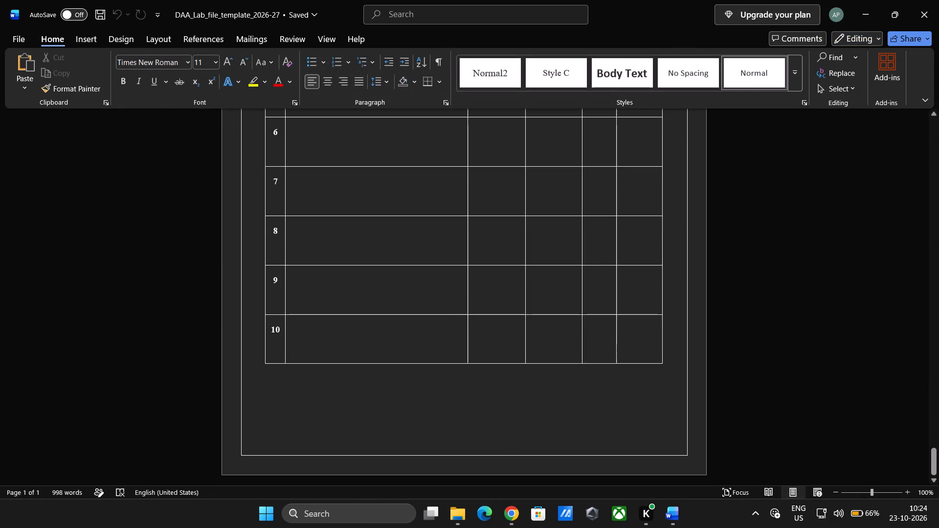
scroll(583, 375, "down", 3)
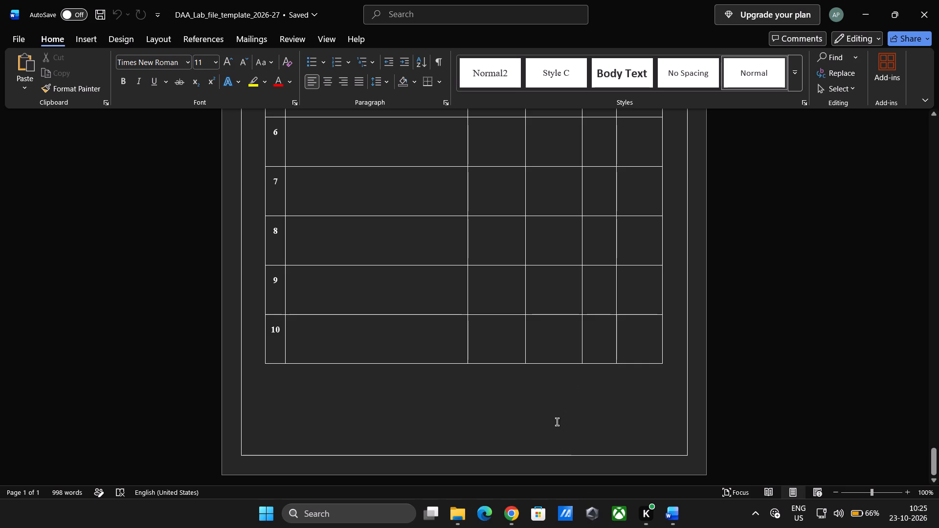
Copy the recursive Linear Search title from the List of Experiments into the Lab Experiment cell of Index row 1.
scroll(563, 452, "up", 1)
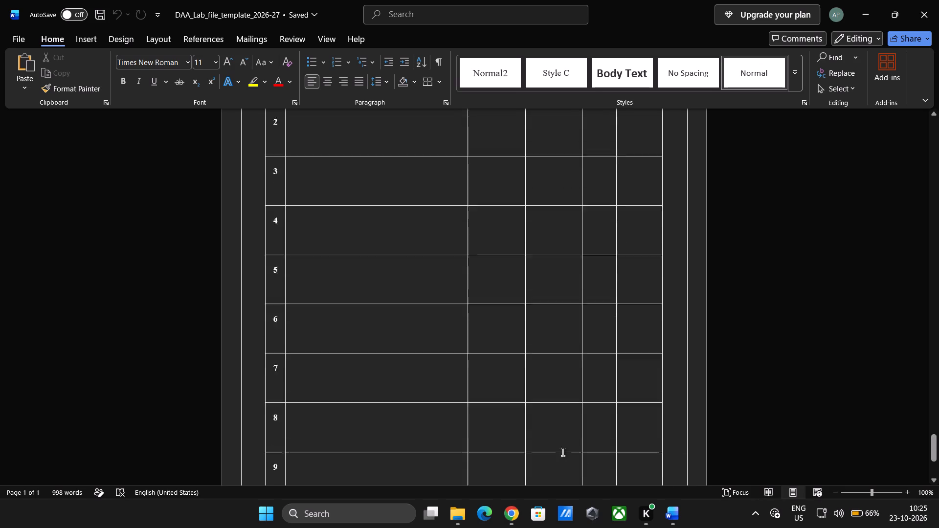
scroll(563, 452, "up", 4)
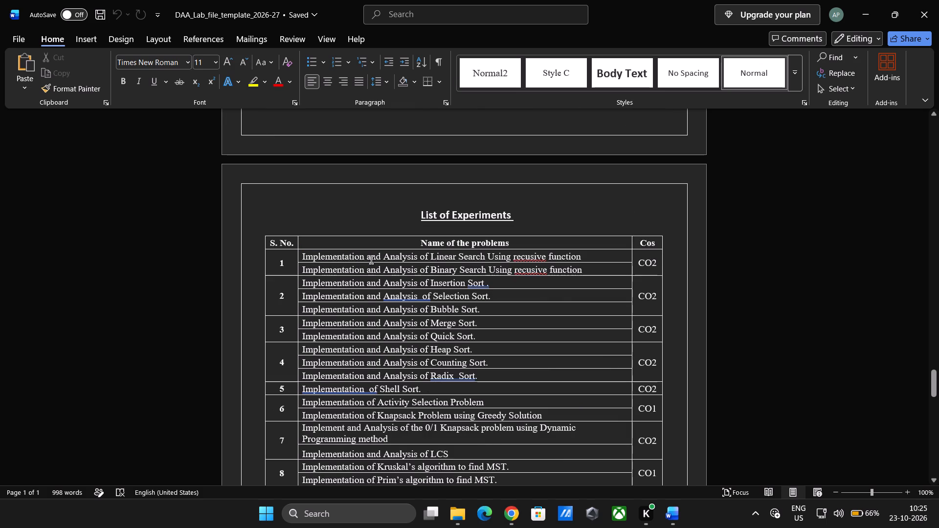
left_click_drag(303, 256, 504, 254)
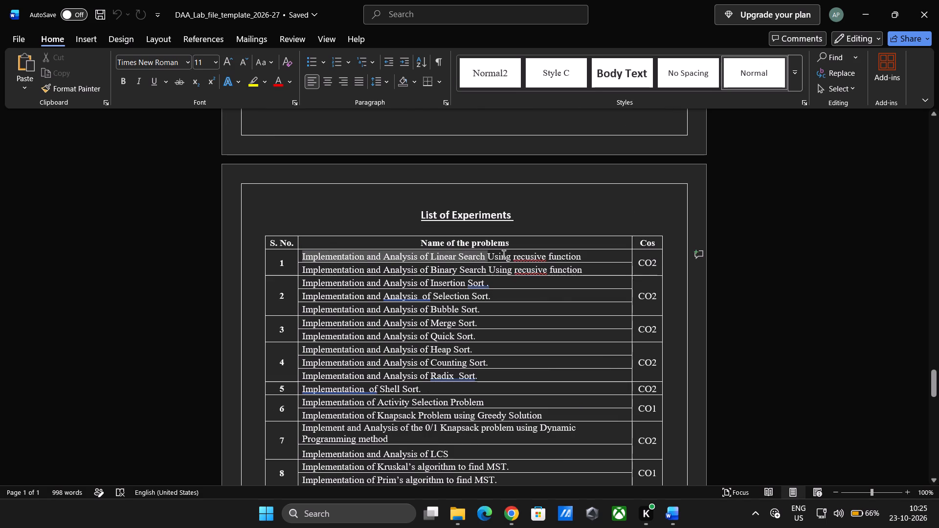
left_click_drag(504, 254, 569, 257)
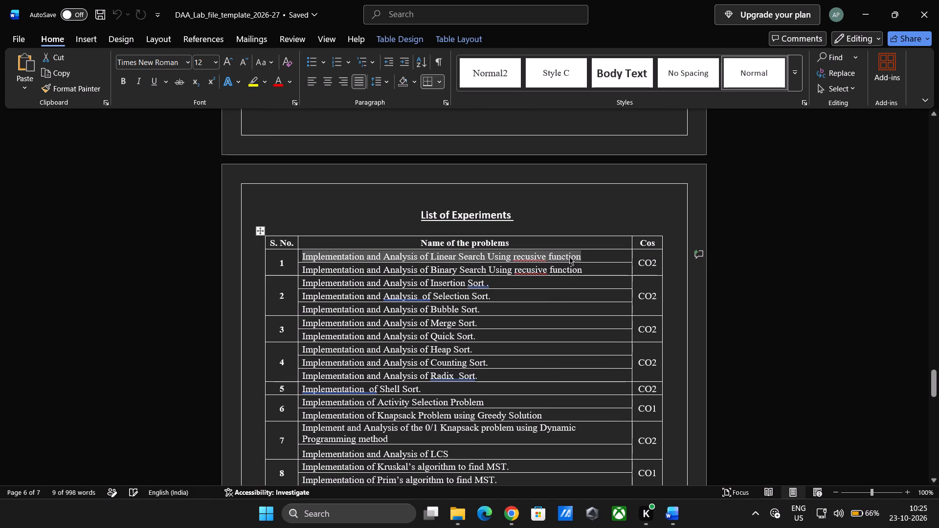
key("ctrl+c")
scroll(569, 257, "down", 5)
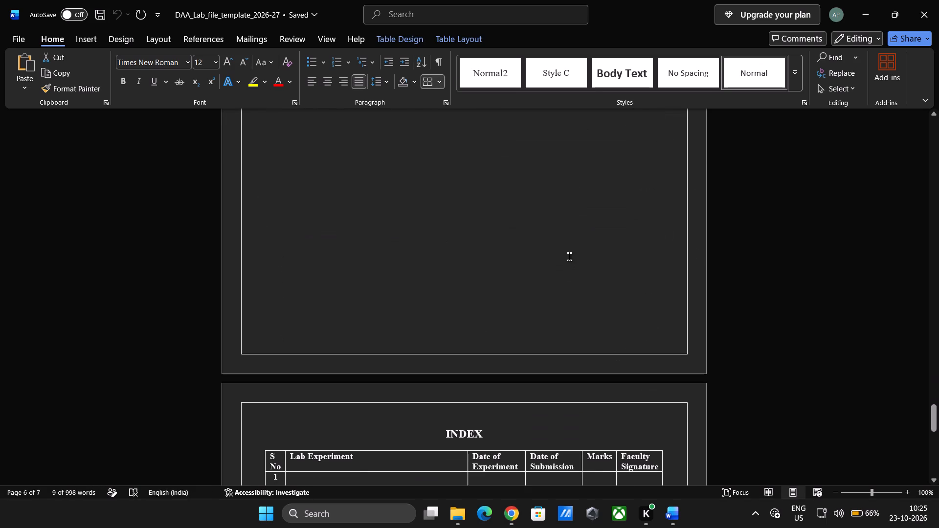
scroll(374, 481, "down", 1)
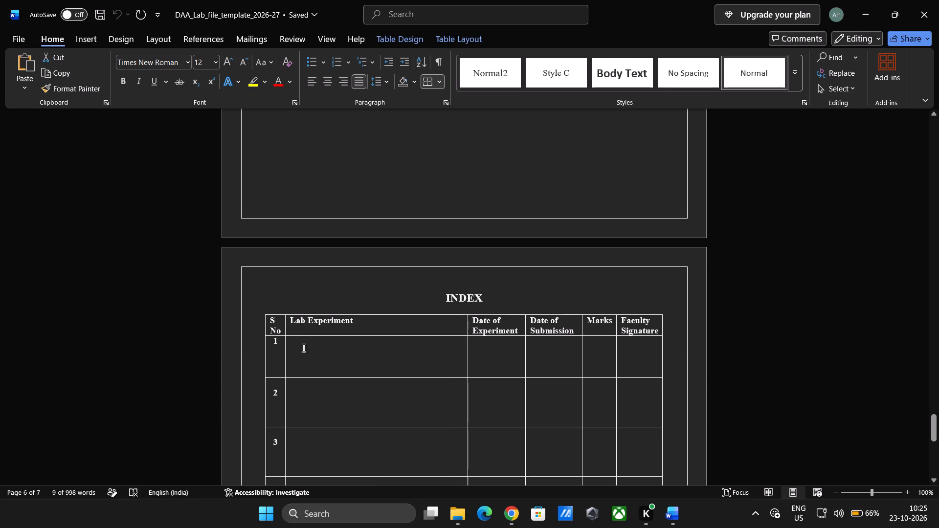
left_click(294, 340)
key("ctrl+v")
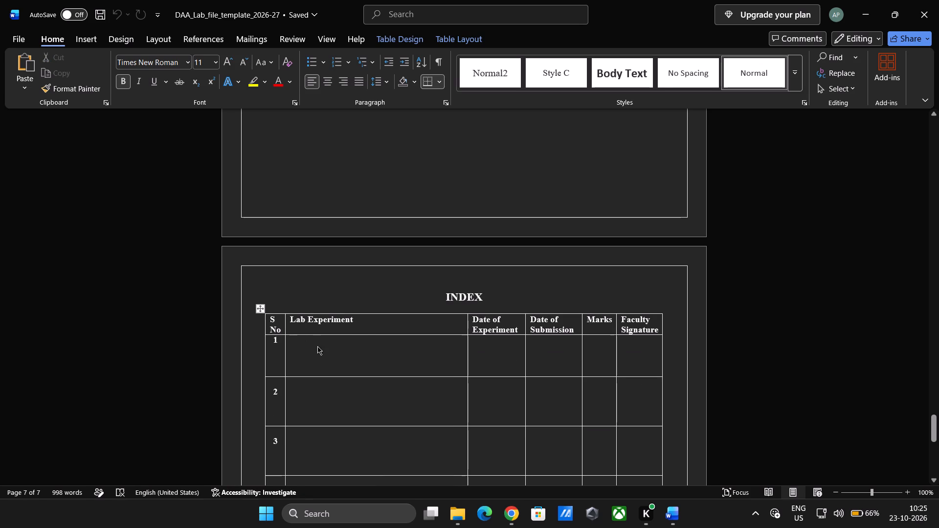
Copy the recursive Binary Search title from the List of Experiments and paste it on a new line in Index row 1's Lab Experiment cell.
scroll(410, 350, "up", 3)
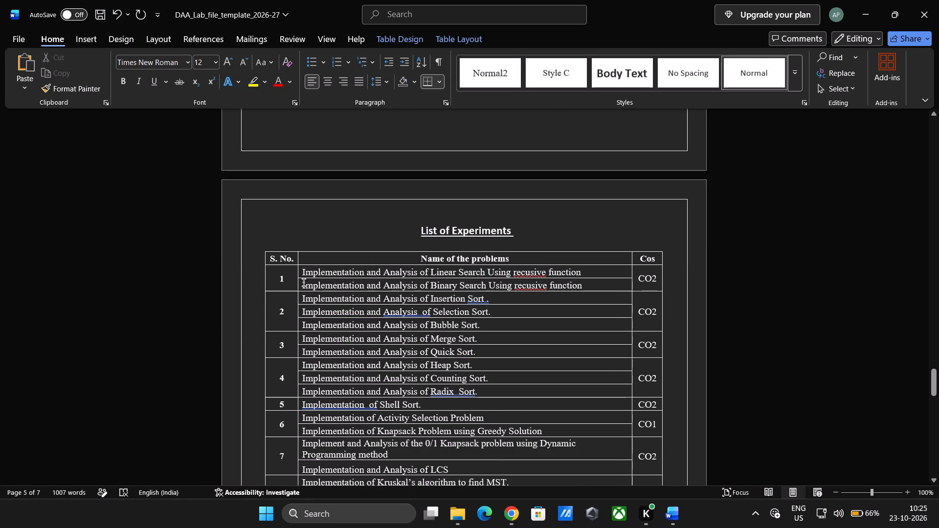
left_click_drag(303, 283, 568, 279)
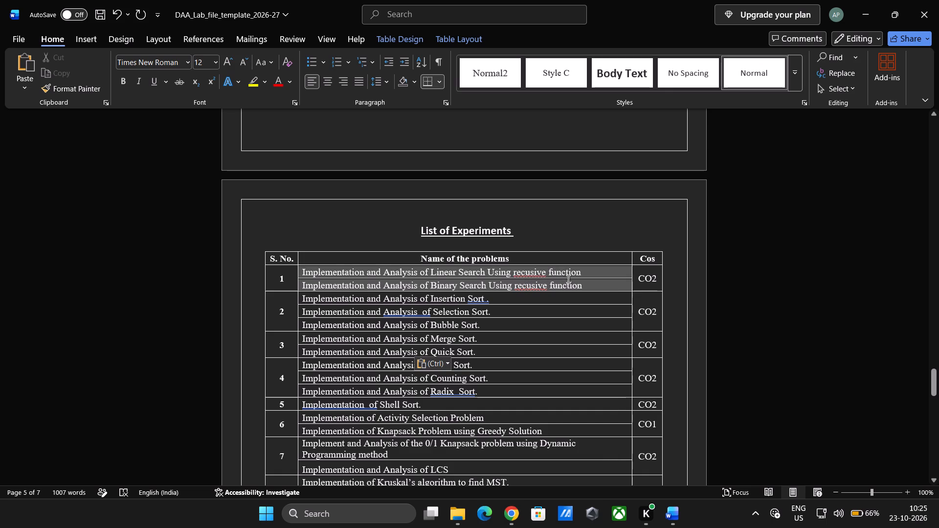
left_click_drag(568, 279, 581, 286)
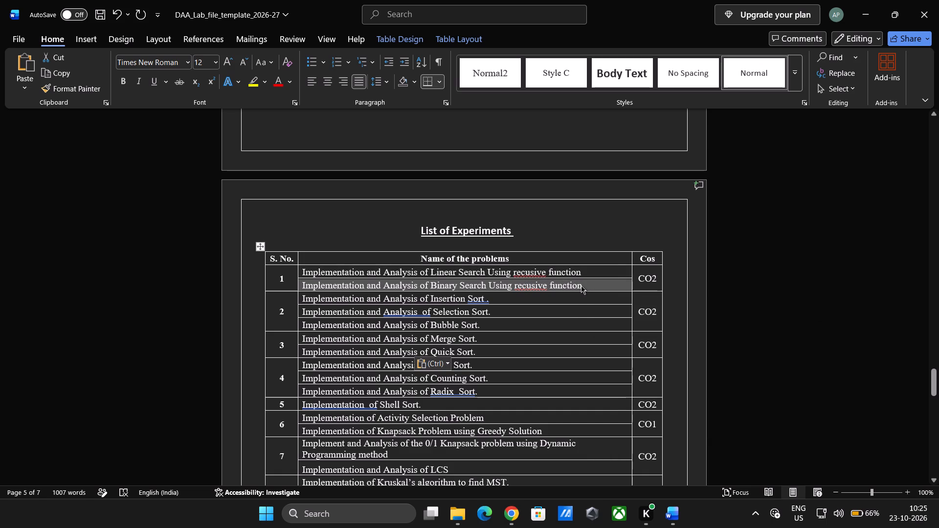
key("ctrl+c")
scroll(581, 286, "down", 4)
scroll(417, 457, "down", 2)
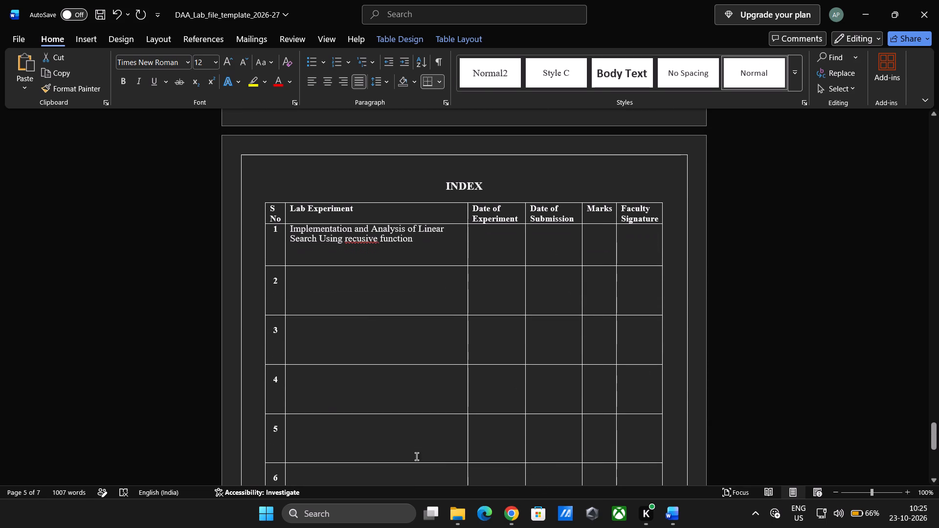
left_click(292, 250)
key("Down")
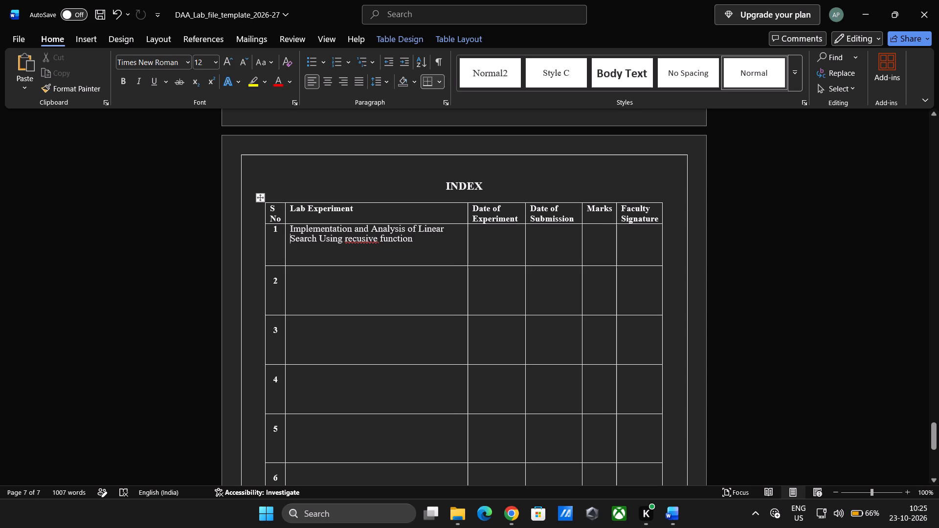
left_click(419, 240)
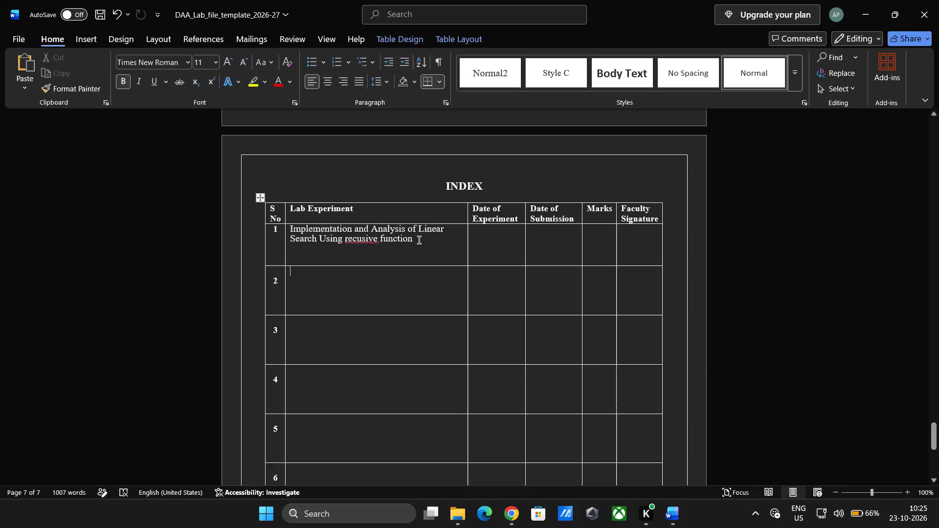
key("Return")
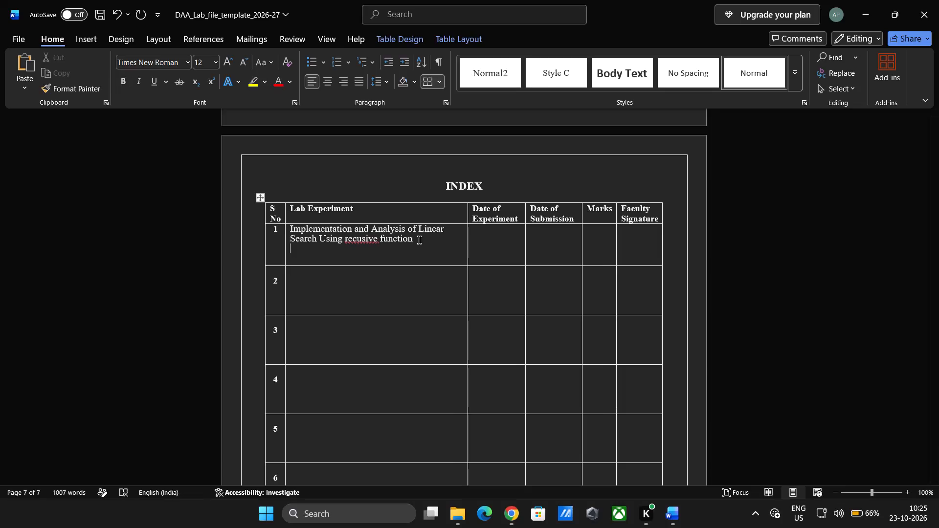
key("ctrl+v")
Enlarge the whole Index table by extending its lower-right corner slightly outward and down to near the page border.
scroll(419, 240, "up", 1)
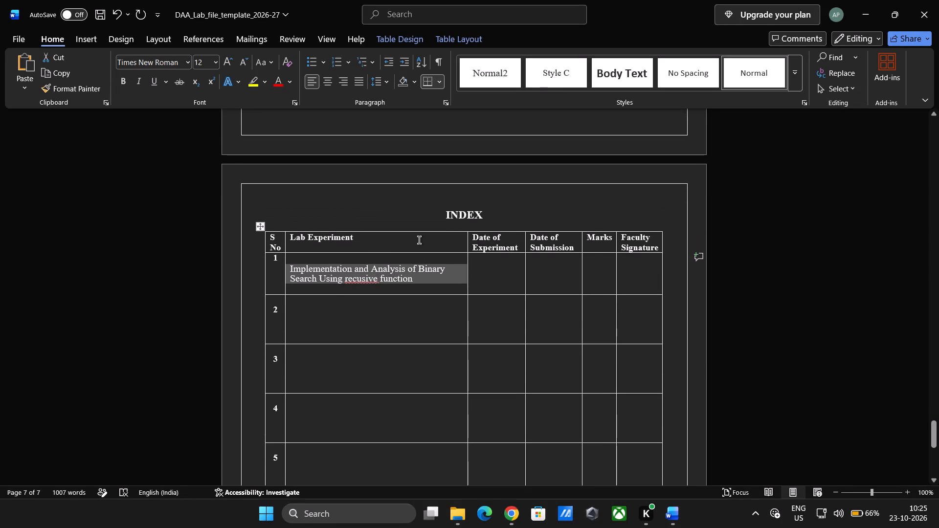
scroll(419, 240, "up", 1)
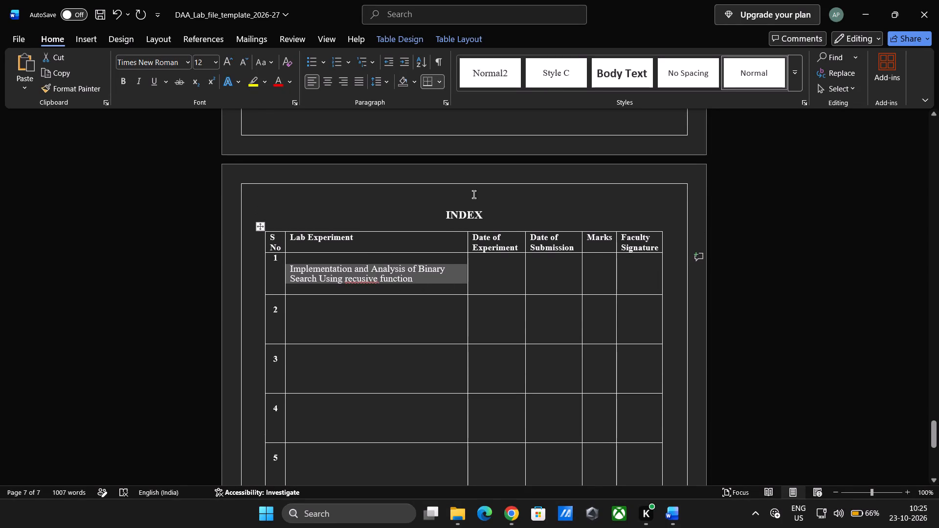
scroll(475, 194, "down", 5)
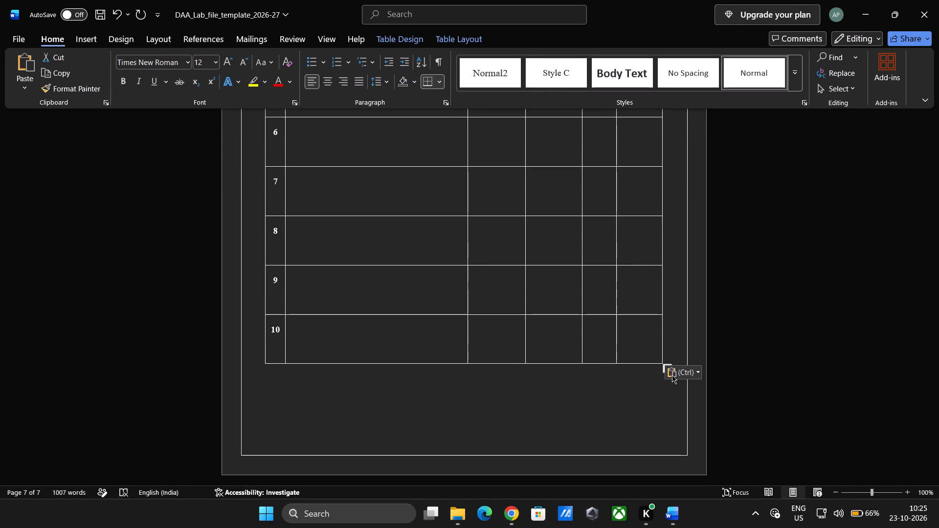
left_click(659, 375)
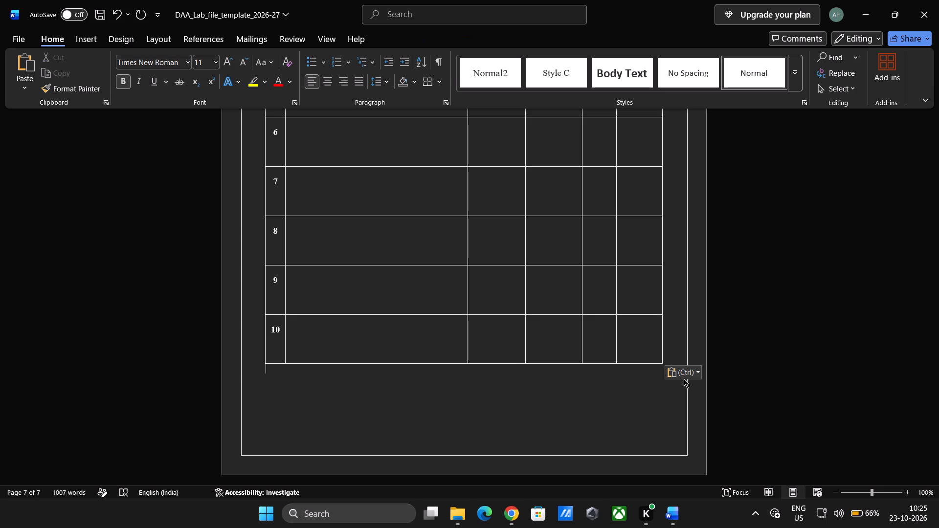
left_click(638, 360)
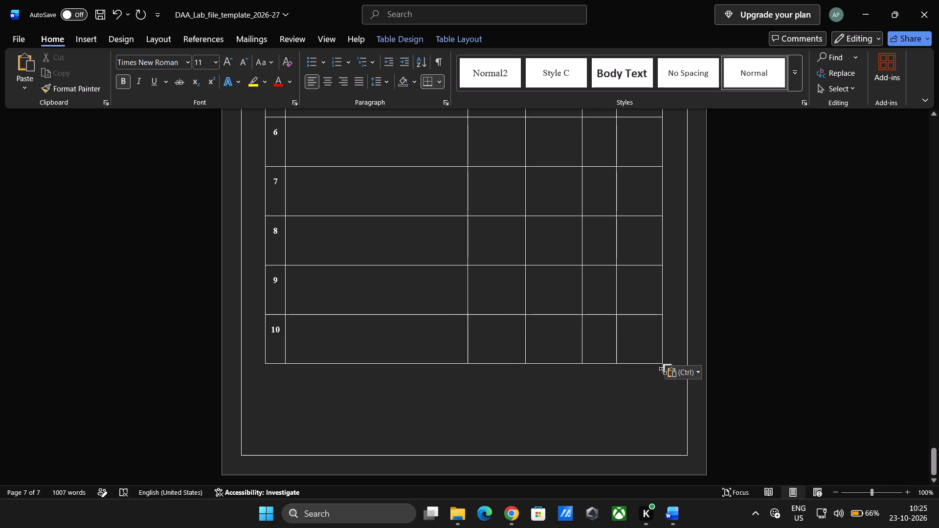
left_click(692, 368)
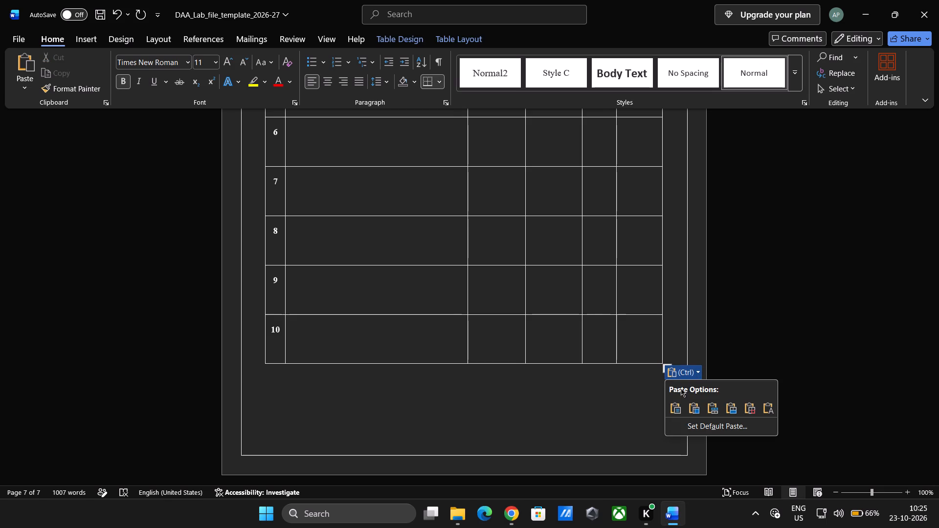
left_click(642, 411)
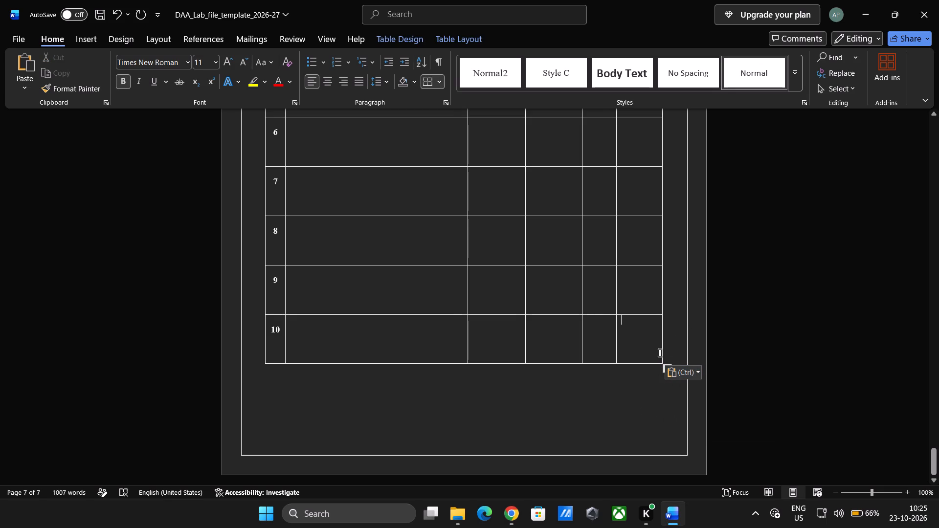
left_click(662, 372)
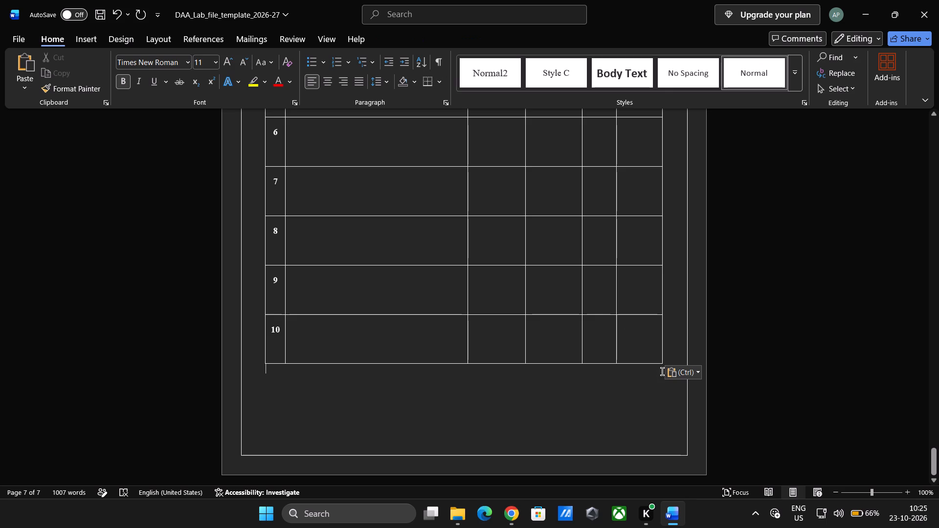
left_click(652, 358)
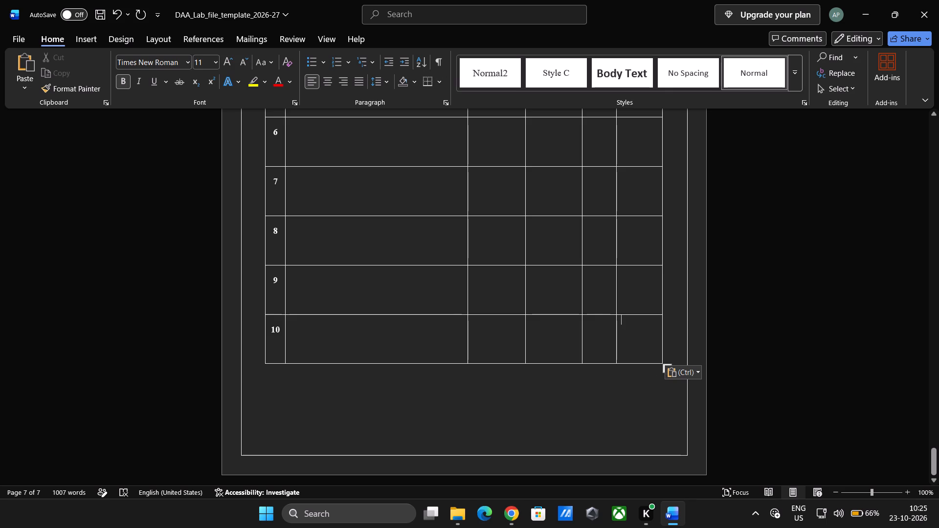
left_click(658, 366)
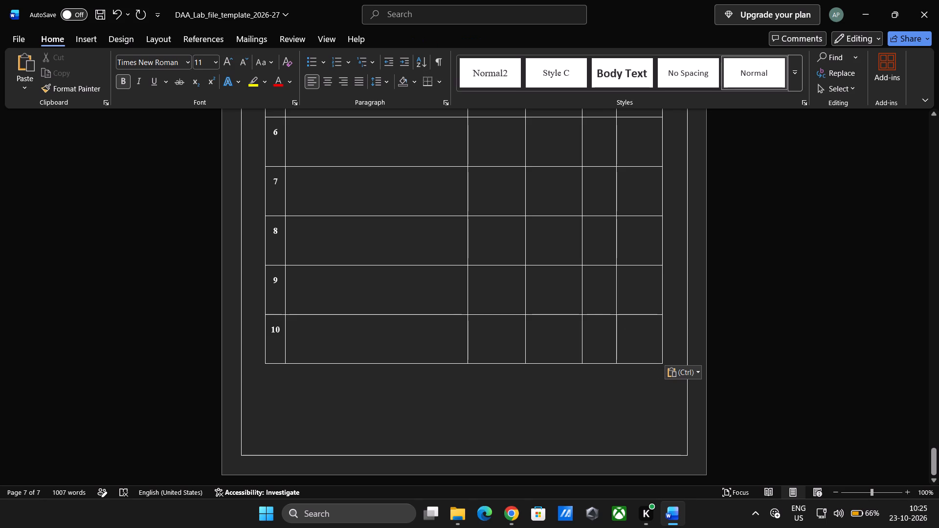
left_click(664, 363)
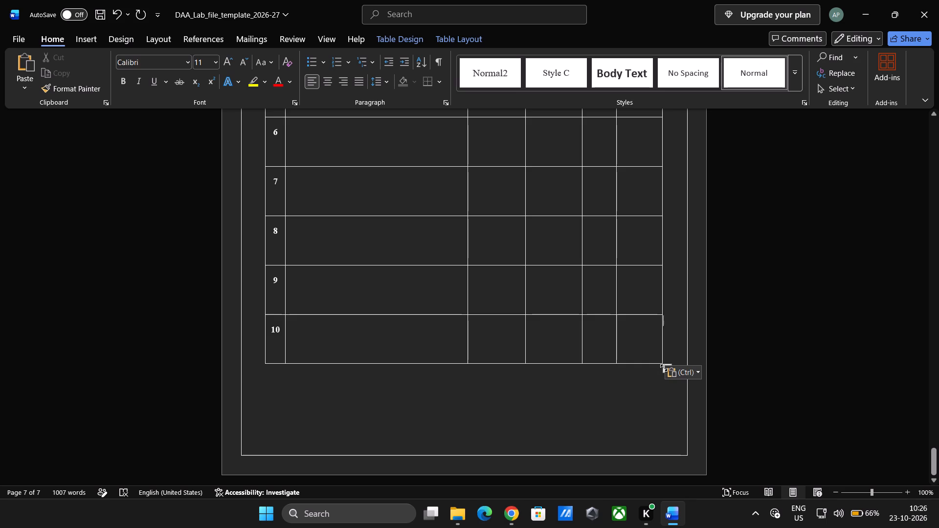
left_click_drag(664, 368, 671, 439)
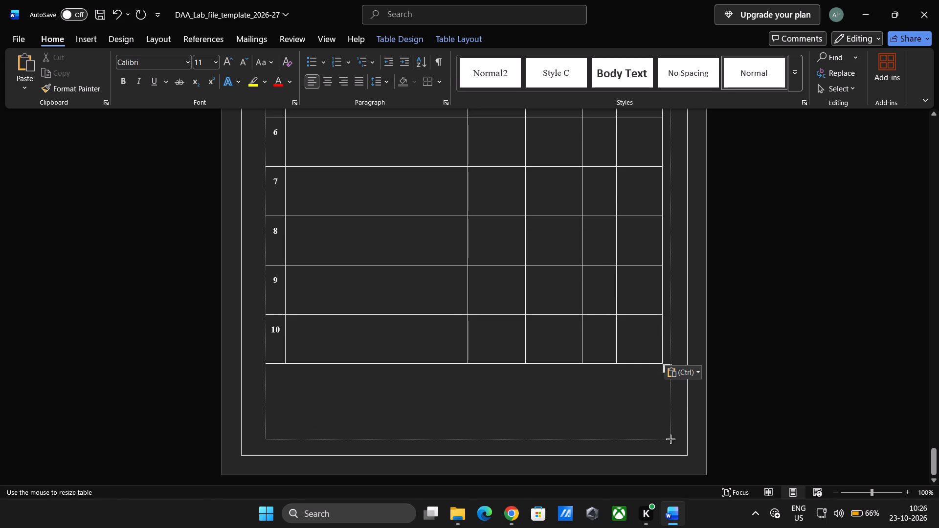
left_click_drag(671, 439, 671, 440)
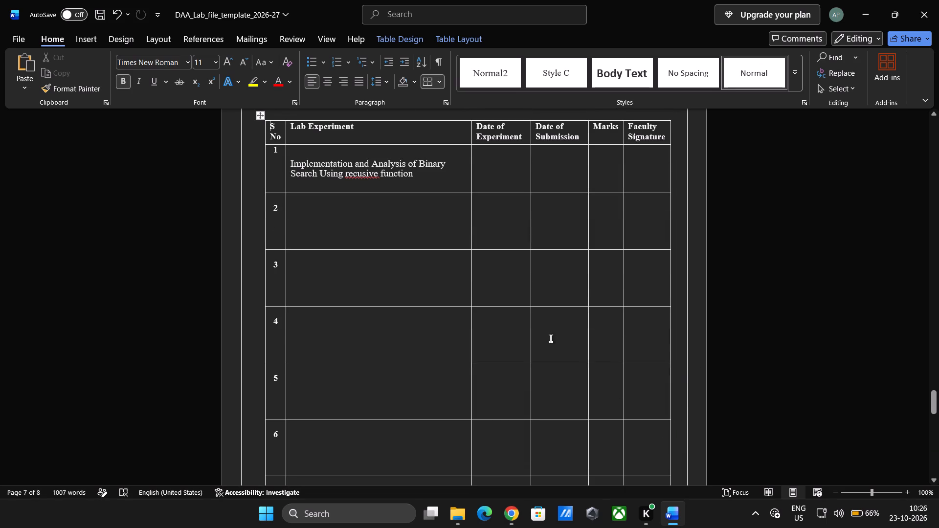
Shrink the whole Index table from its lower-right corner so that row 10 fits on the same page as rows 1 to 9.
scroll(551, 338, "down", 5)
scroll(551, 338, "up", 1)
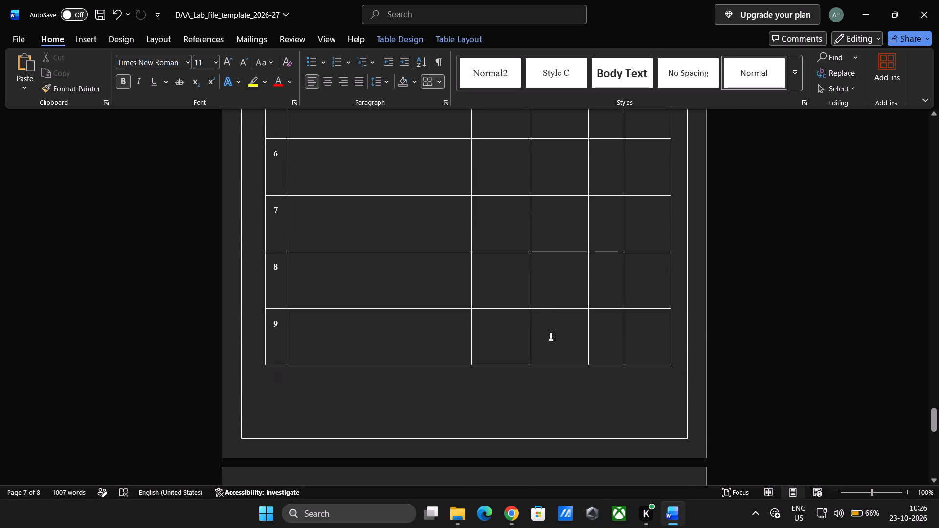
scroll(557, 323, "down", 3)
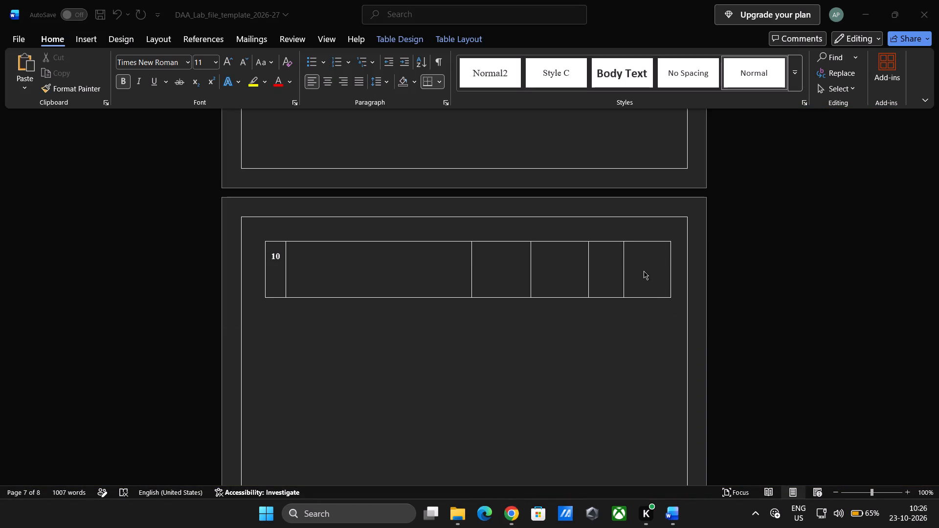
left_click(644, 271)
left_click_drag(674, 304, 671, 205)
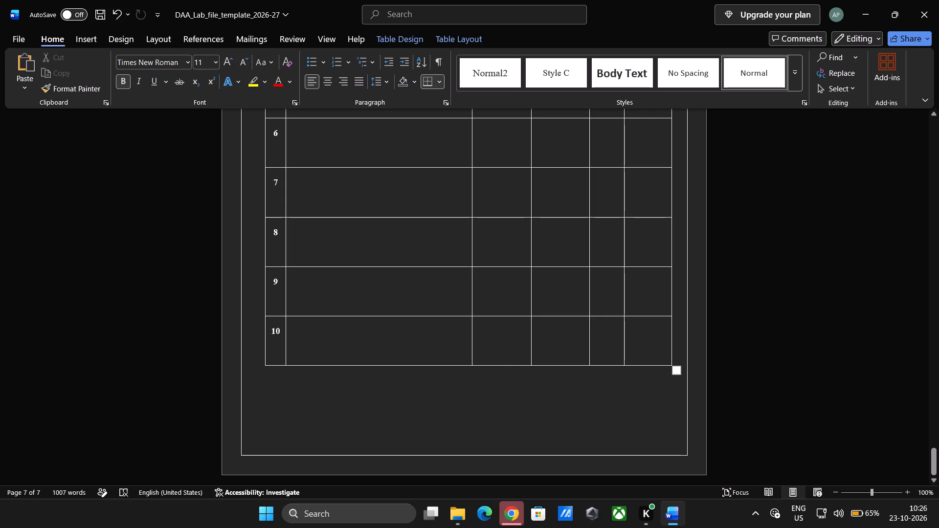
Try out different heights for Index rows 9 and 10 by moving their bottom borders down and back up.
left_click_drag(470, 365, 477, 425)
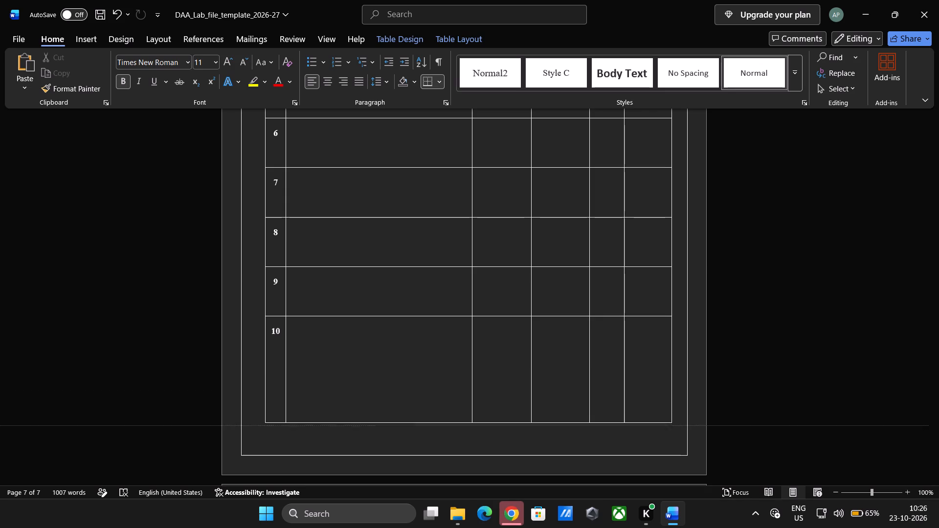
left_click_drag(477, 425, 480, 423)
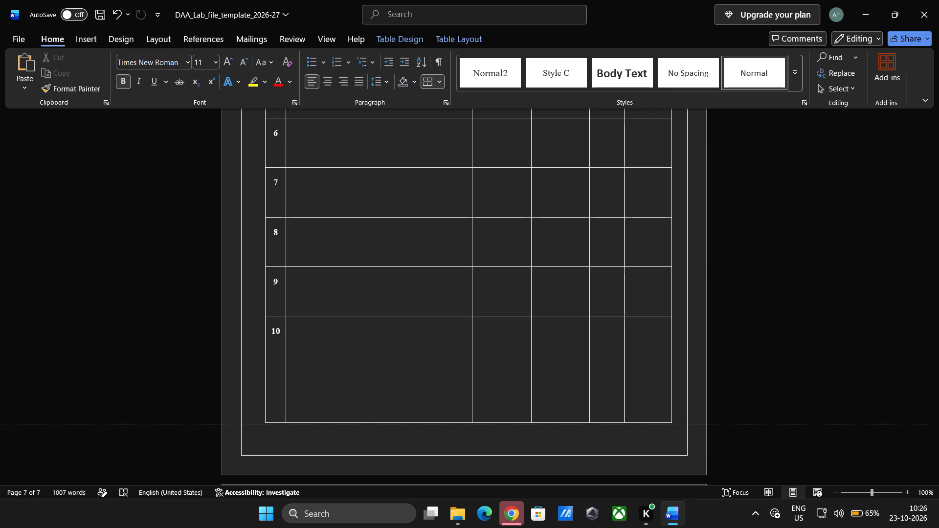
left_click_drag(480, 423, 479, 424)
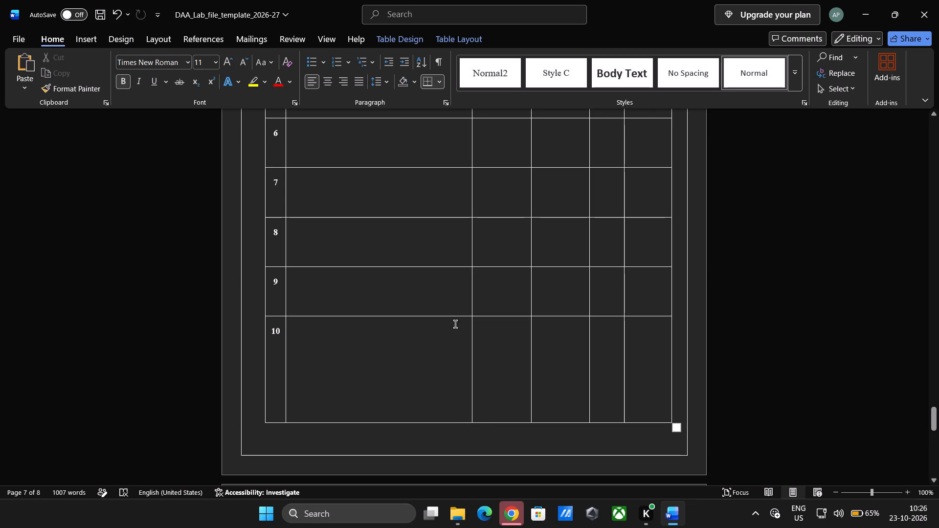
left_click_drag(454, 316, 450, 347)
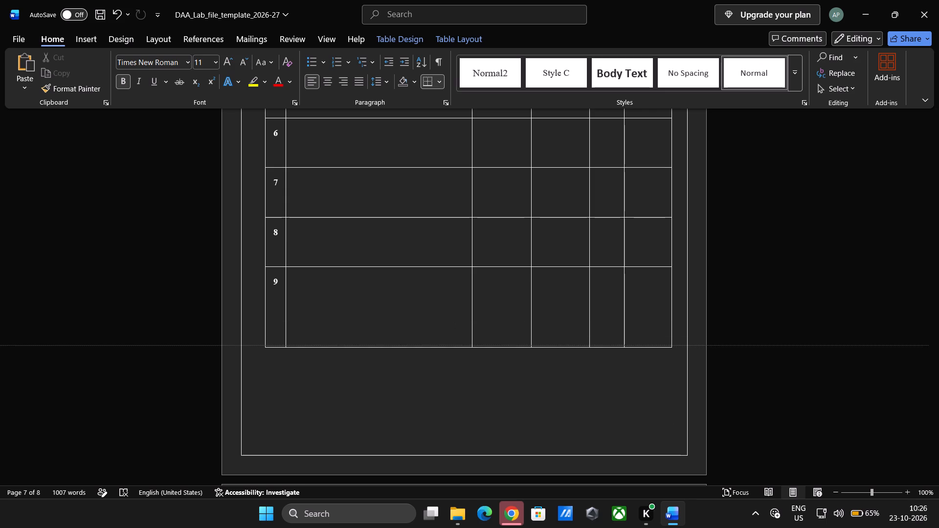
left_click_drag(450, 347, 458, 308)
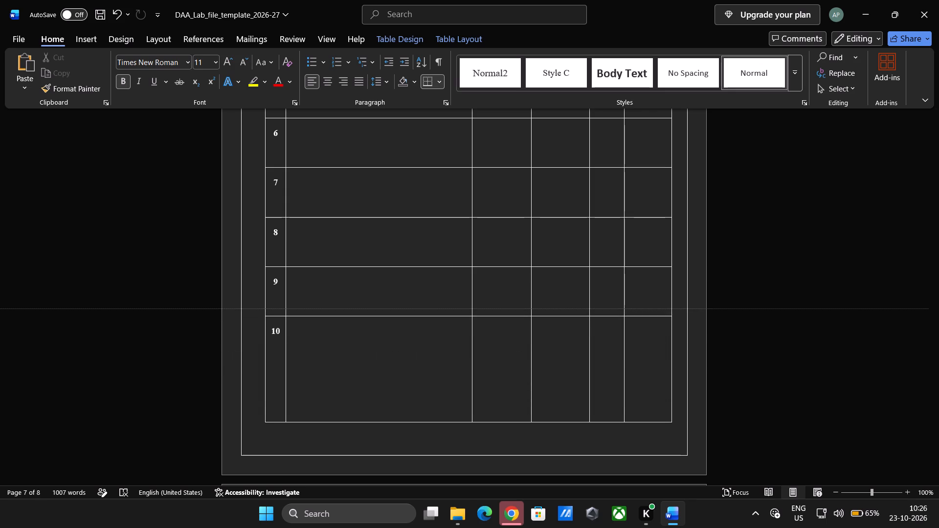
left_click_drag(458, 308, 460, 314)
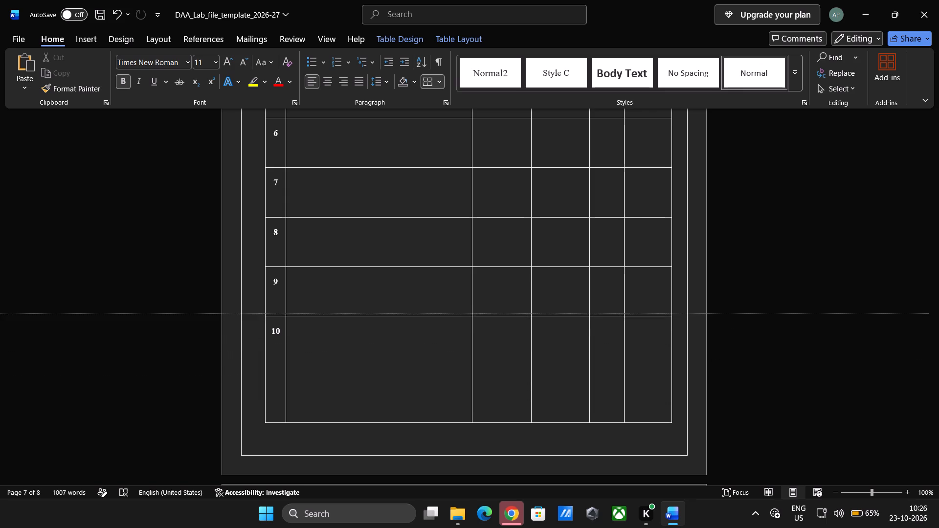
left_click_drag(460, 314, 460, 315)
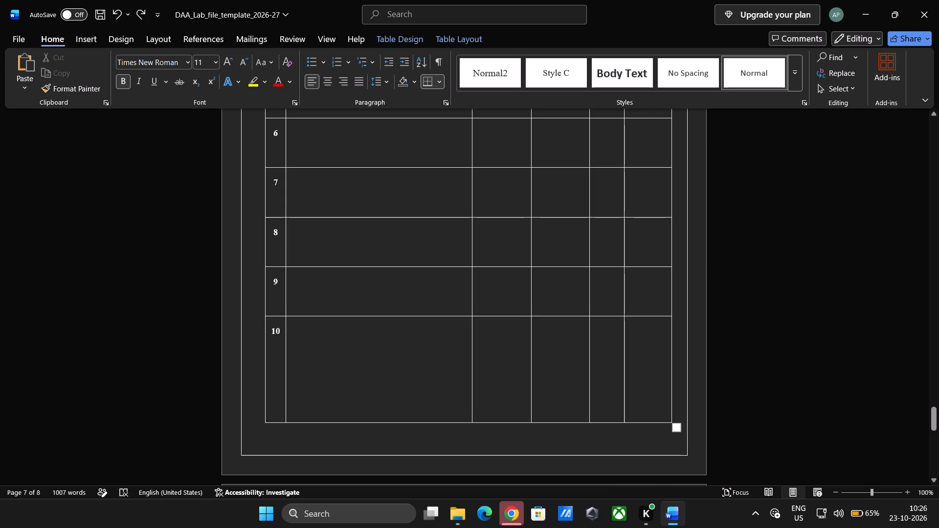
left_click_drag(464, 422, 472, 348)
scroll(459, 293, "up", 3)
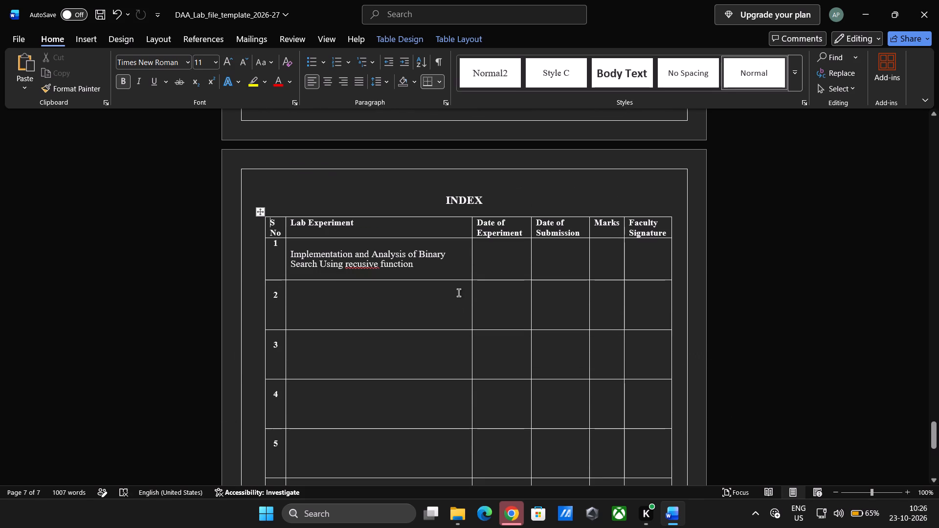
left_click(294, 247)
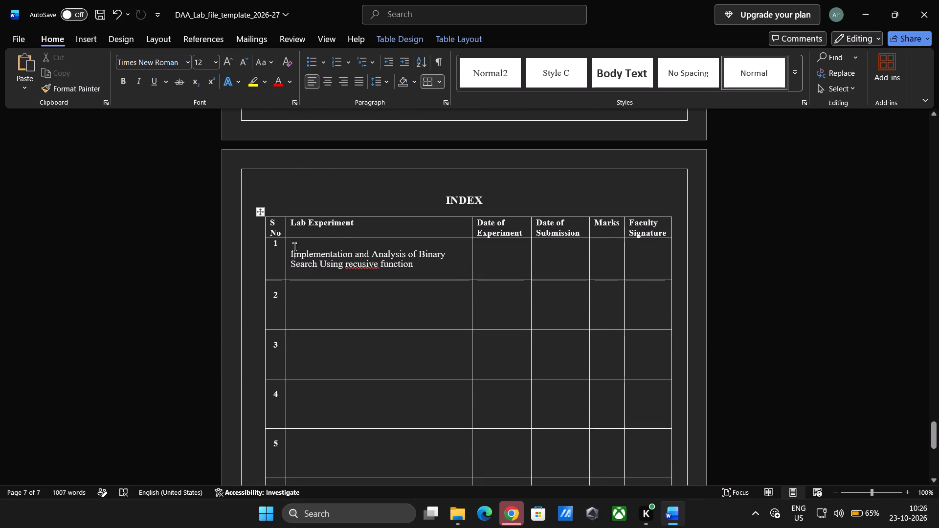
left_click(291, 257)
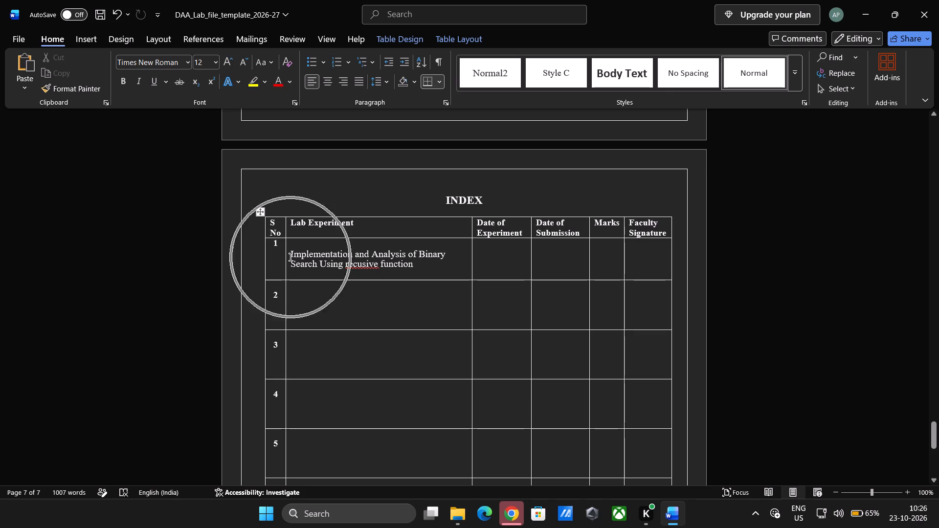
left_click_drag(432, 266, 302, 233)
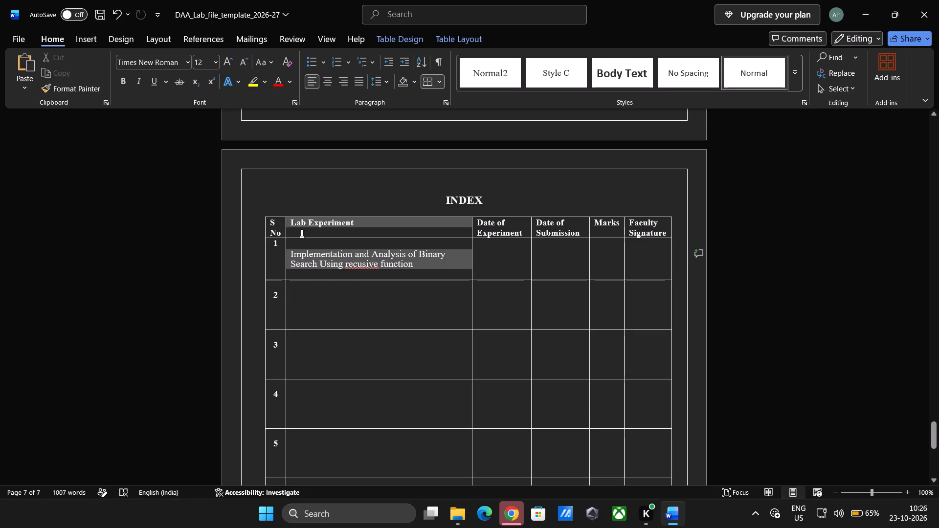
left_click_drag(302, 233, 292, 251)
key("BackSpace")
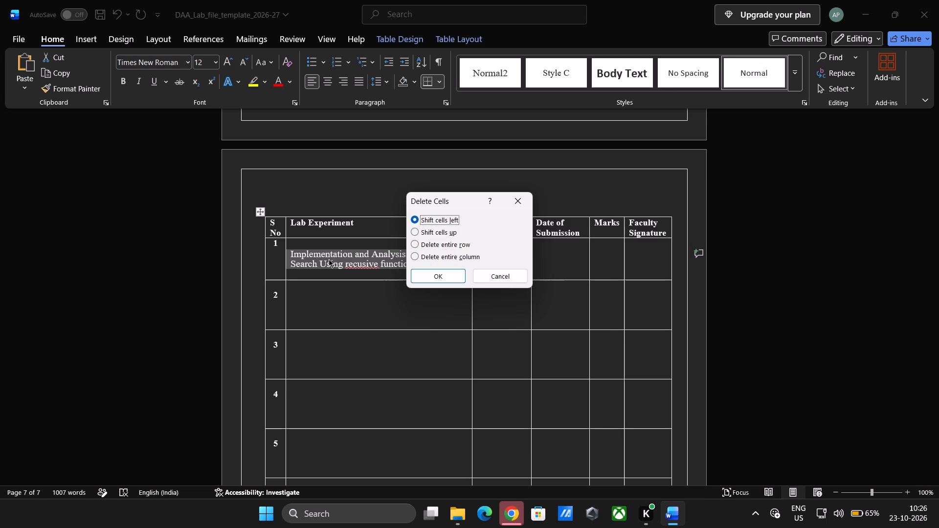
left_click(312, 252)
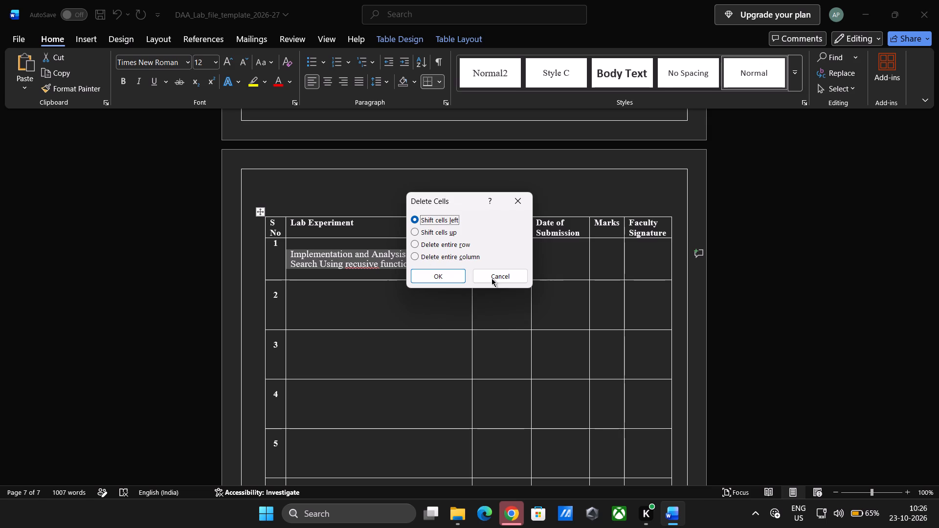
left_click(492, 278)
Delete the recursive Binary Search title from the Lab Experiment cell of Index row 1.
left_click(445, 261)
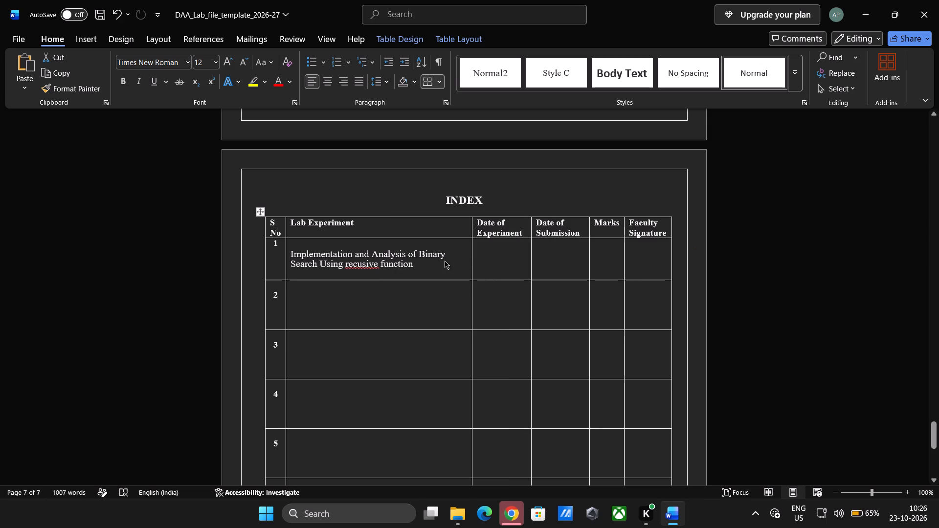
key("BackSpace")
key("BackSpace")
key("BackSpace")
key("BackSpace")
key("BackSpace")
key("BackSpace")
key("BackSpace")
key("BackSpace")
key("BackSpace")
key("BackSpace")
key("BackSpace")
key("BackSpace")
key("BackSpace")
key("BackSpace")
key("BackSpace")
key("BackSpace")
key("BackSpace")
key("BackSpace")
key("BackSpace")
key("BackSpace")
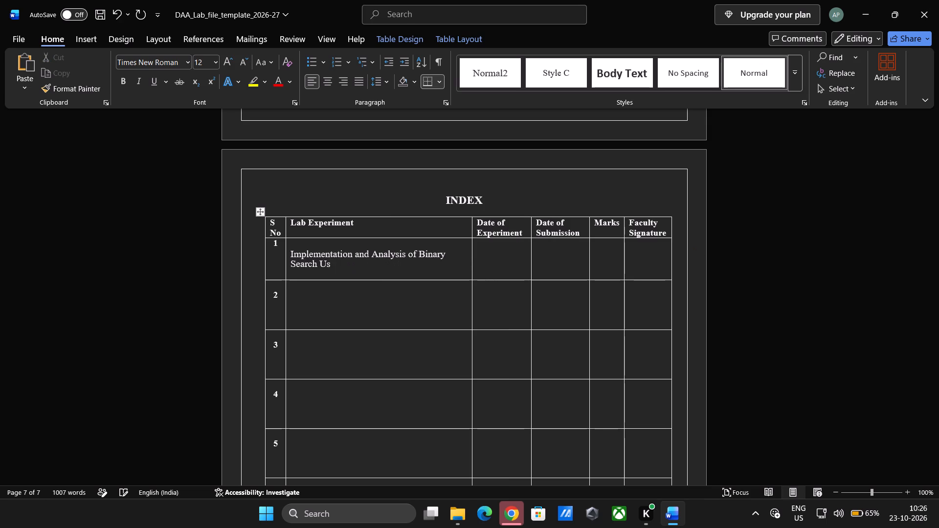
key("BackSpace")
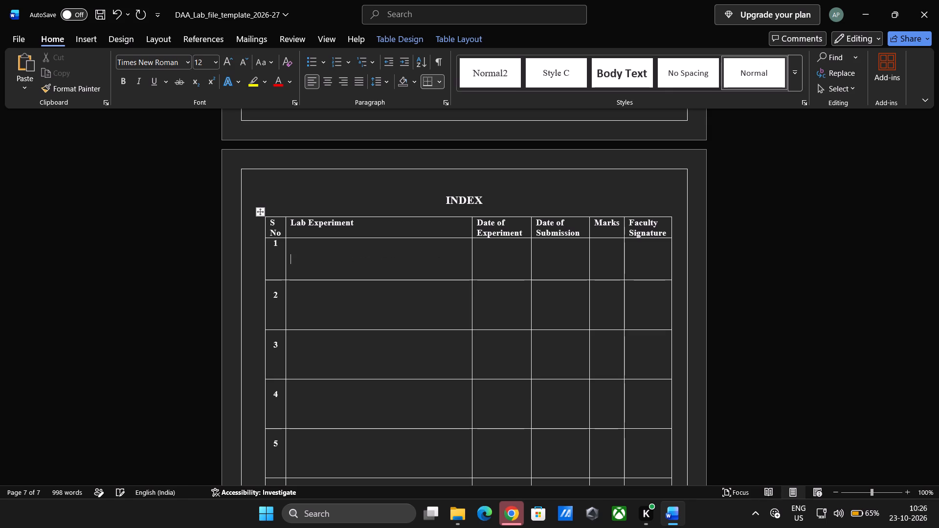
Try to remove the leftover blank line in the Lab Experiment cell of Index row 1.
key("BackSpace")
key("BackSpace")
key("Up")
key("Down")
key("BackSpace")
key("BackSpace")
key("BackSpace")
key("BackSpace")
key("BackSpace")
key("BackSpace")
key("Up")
Undo all Index edits, including the pasted titles and table resizing, back to the file's last saved version.
triple_click(115, 11)
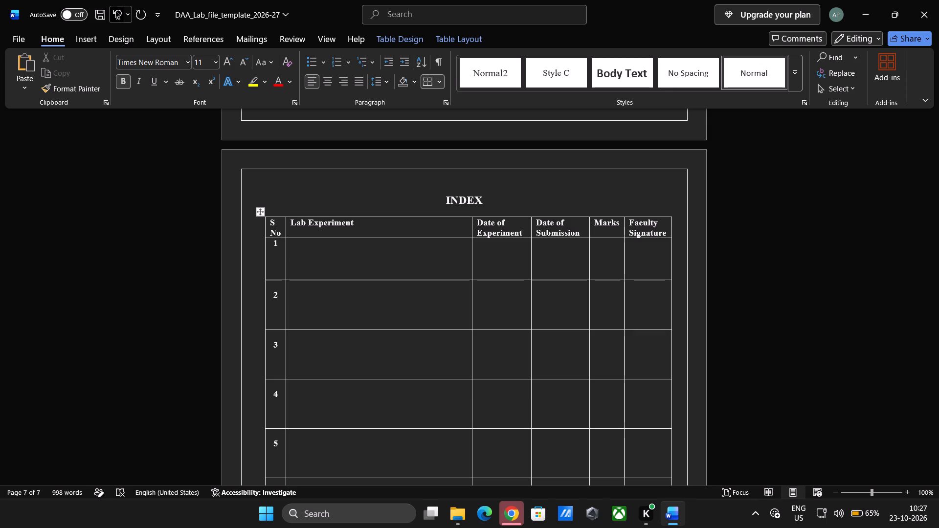
triple_click(115, 11)
left_click(115, 11)
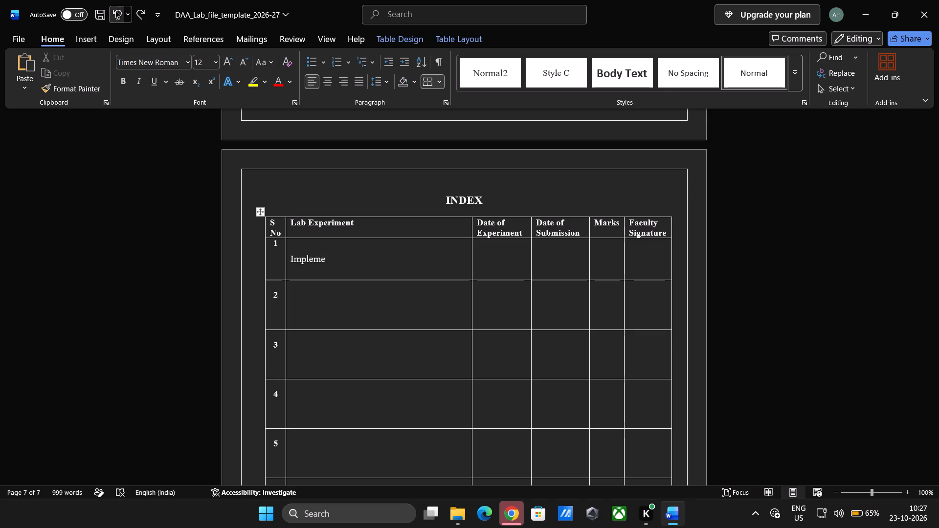
triple_click(115, 11)
left_click(115, 11)
key("ctrl+z")
key("ctrl+z")
key("ctrl+z")
key("ctrl+z")
key("ctrl+z")
key("ctrl+z")
key("ctrl+z")
key("ctrl+z")
key("ctrl+z")
key("ctrl+z")
key("ctrl+z")
key("ctrl+z")
key("ctrl+z")
key("ctrl+z")
key("ctrl+z")
key("ctrl+z")
key("ctrl+z")
key("ctrl+z")
key("ctrl+z")
key("ctrl+z")
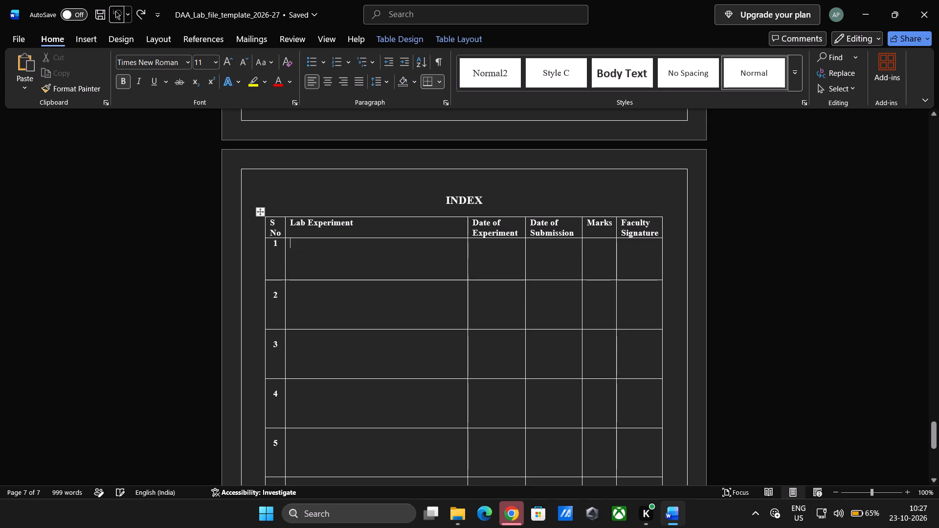
Enlarge the whole Index table from its lower-right corner so its ten rows reach down near the page border.
scroll(429, 227, "up", 1)
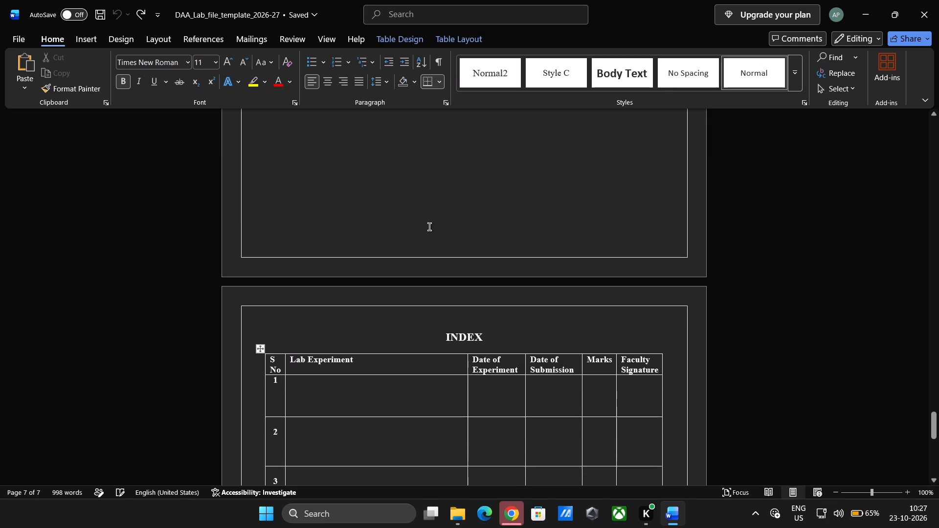
scroll(429, 227, "up", 1)
scroll(429, 227, "down", 5)
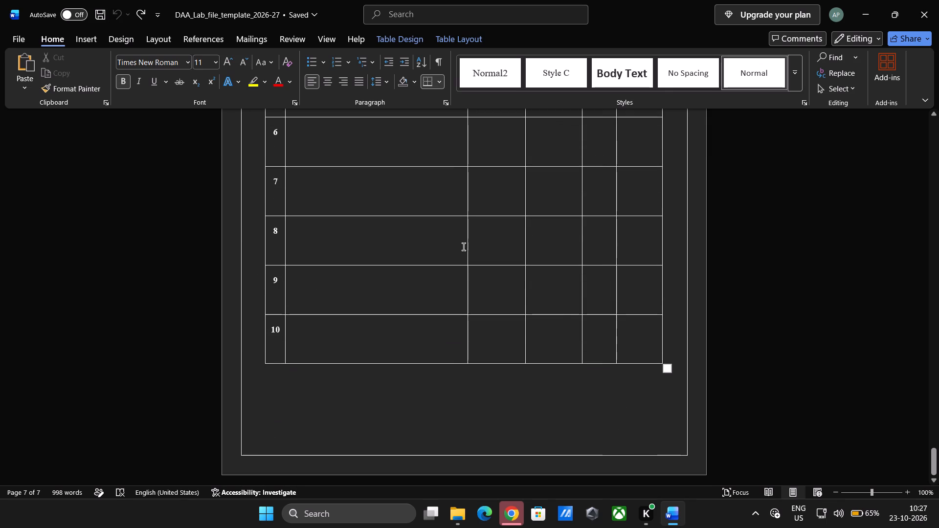
left_click_drag(666, 371, 662, 375)
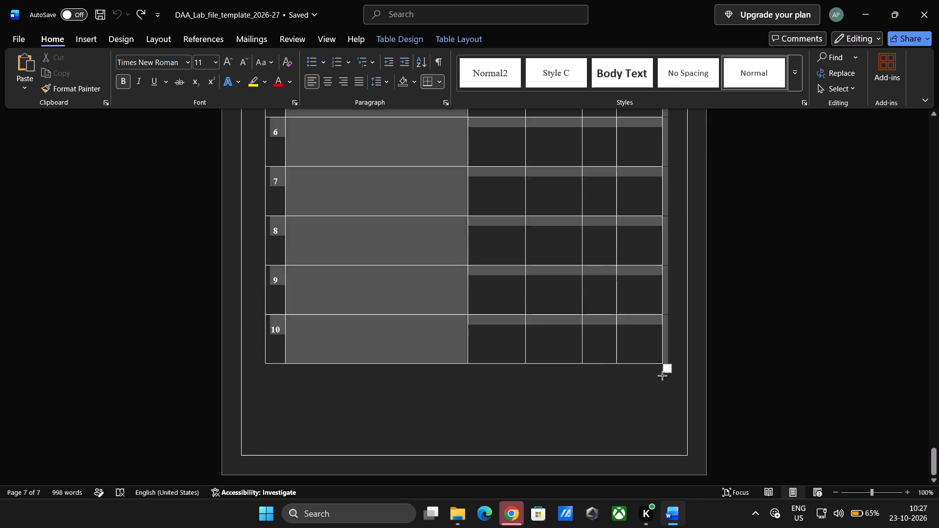
left_click_drag(662, 375, 670, 431)
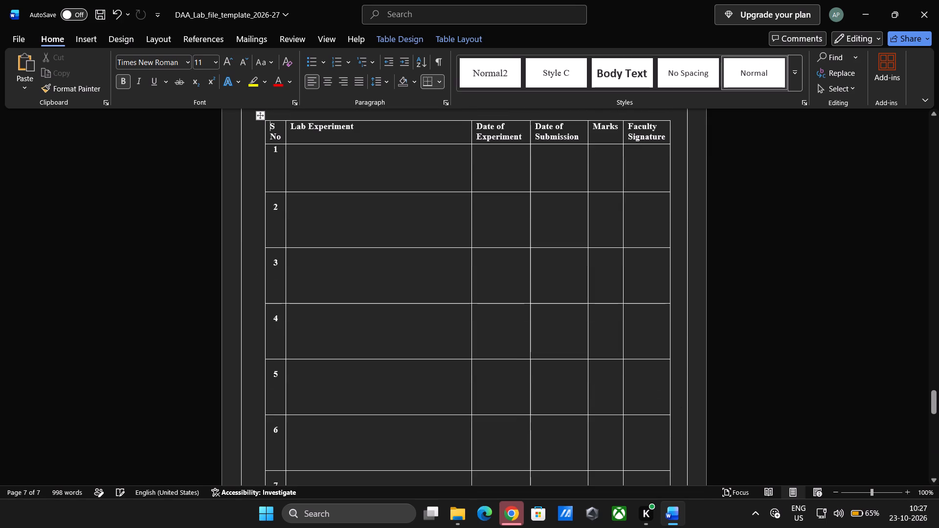
Check how the resized Index table fits its page and the page after it, and return to the List of Experiments.
scroll(586, 395, "down", 8)
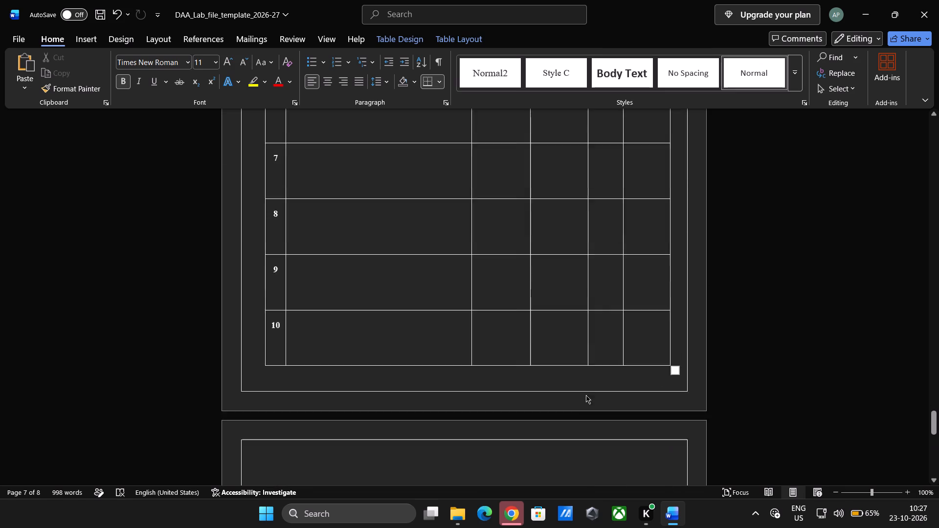
scroll(586, 395, "down", 2)
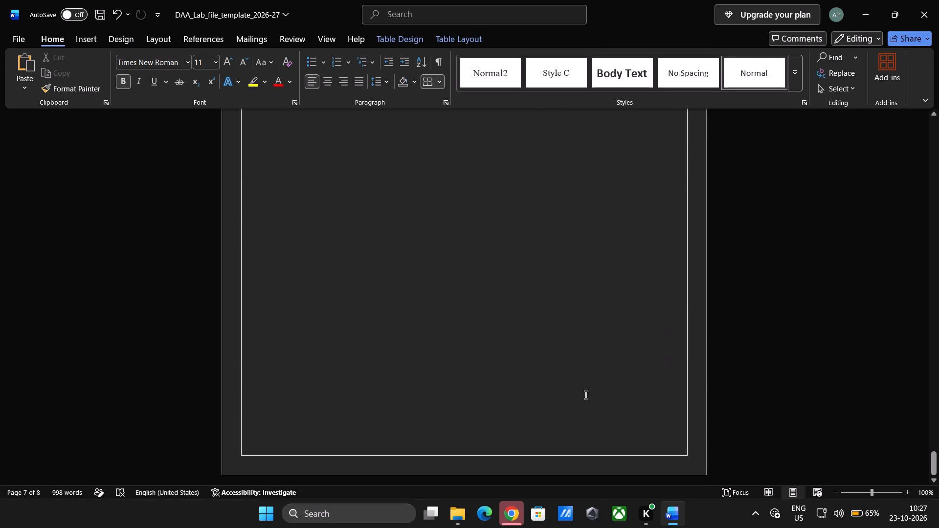
scroll(586, 395, "up", 8)
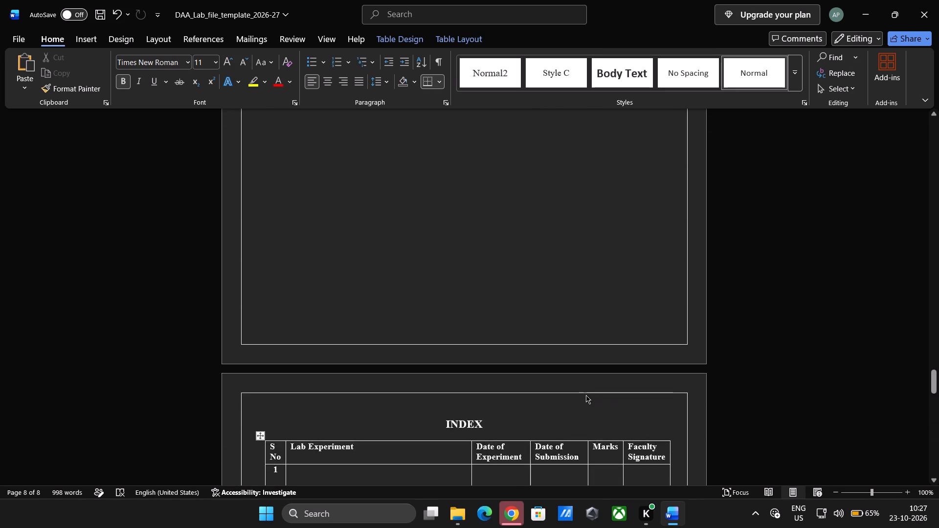
scroll(586, 395, "down", 4)
scroll(586, 395, "up", 1)
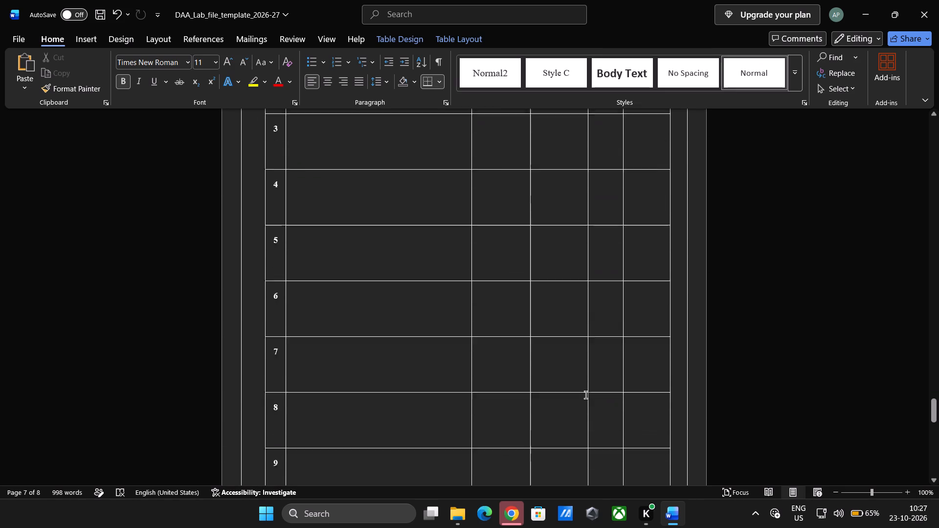
scroll(586, 395, "up", 9)
scroll(586, 395, "down", 1)
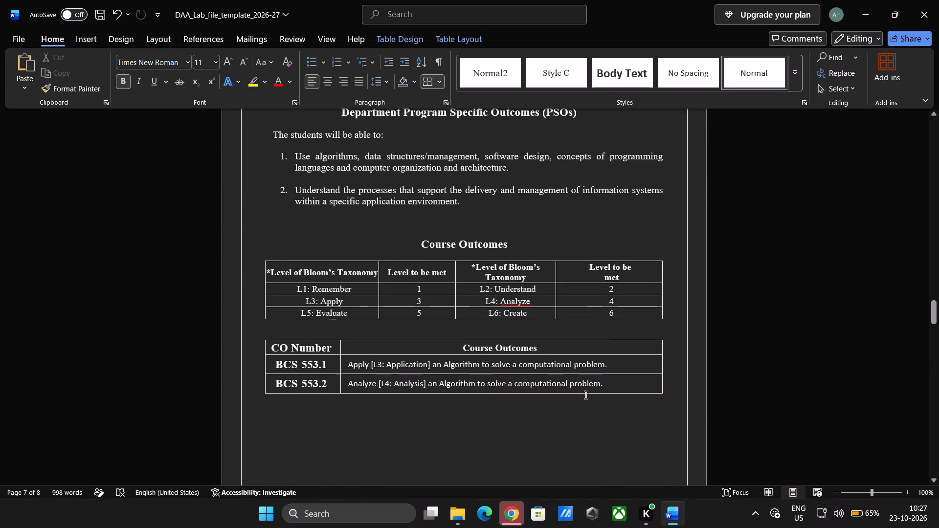
scroll(586, 395, "down", 5)
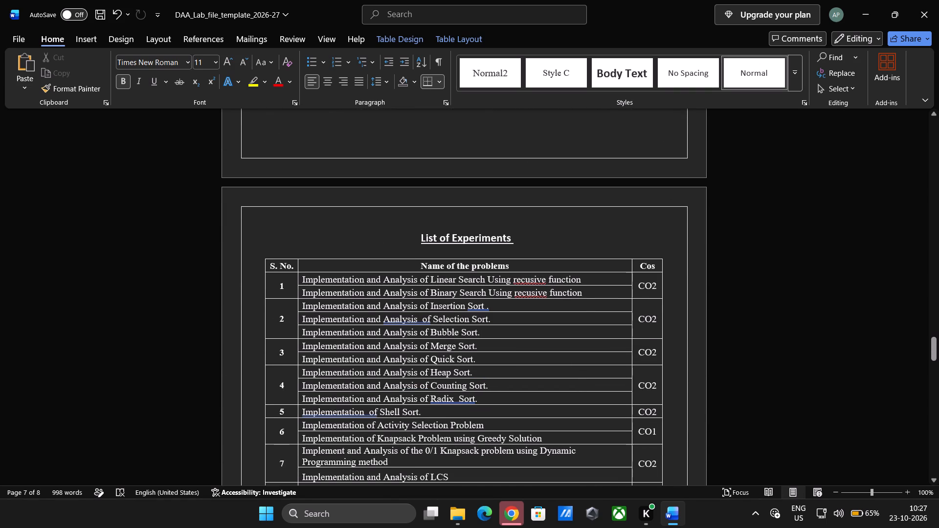
Copy "Implementation and Analysis of Linear Search Using recusive function" from the List of Experiments into the Lab Experiment cell of Index row 1.
left_click_drag(587, 277, 340, 280)
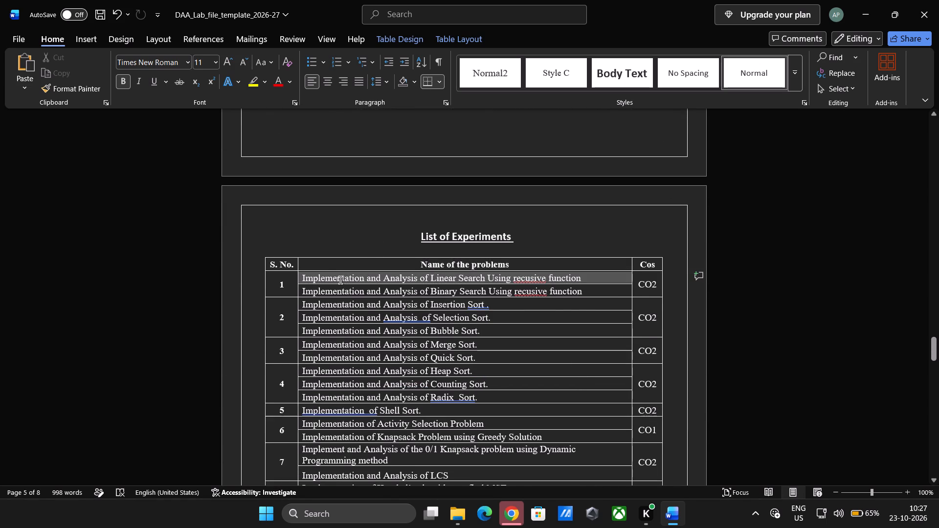
left_click_drag(340, 280, 316, 280)
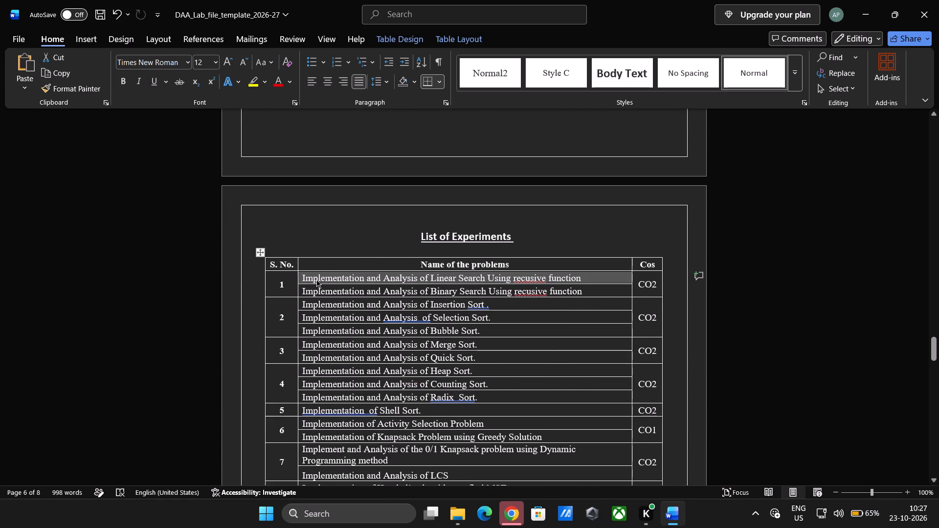
key("ctrl+c")
scroll(316, 280, "down", 4)
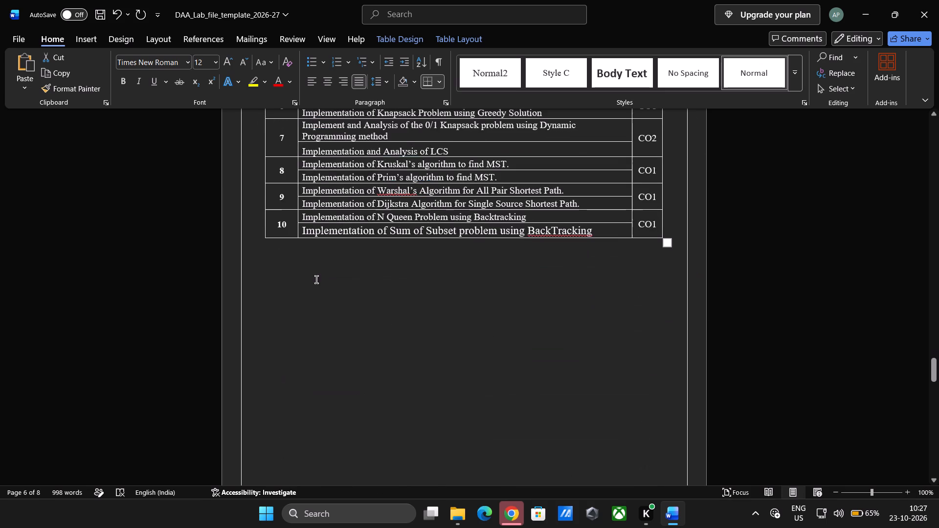
scroll(316, 280, "down", 3)
scroll(316, 292, "up", 2)
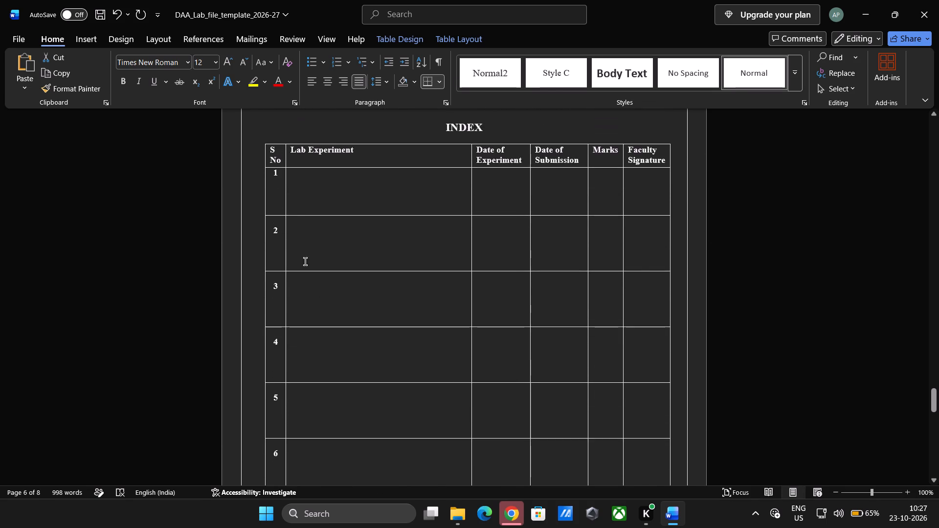
left_click(294, 181)
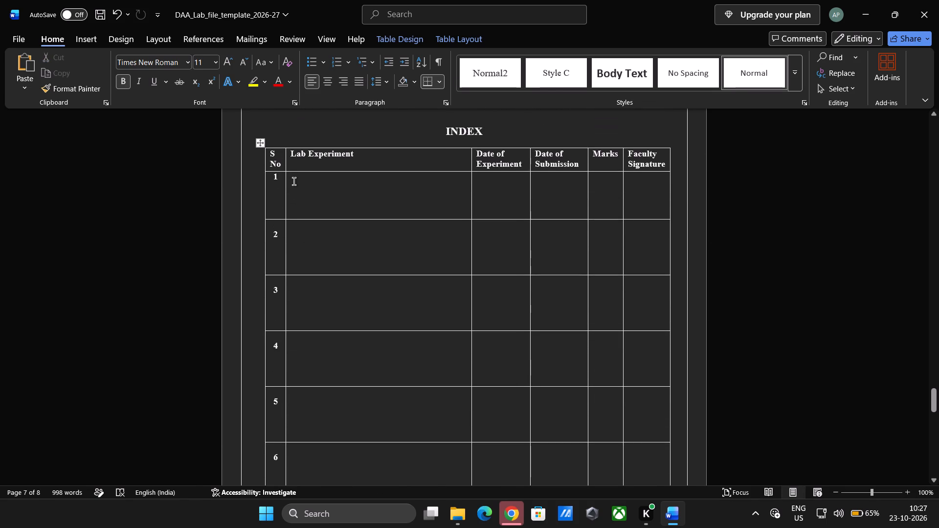
key("ctrl+v")
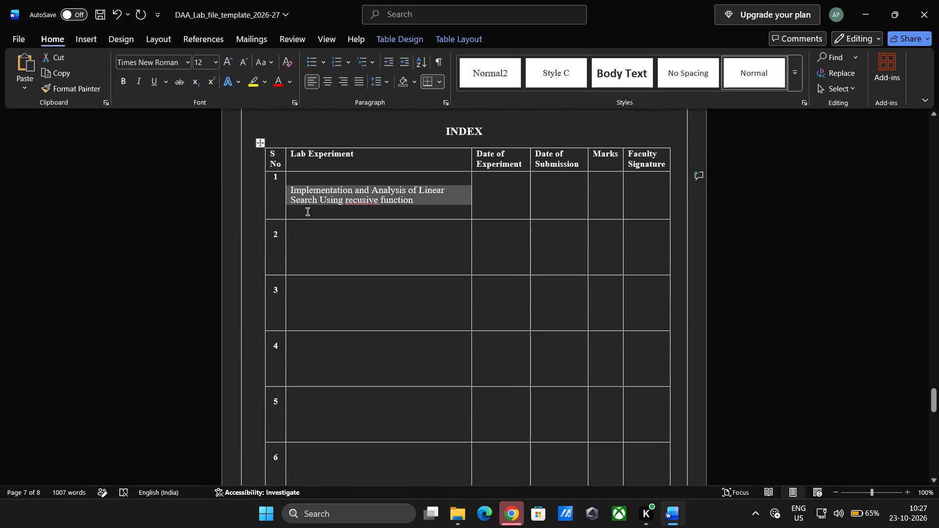
Insert "And Binary Search" before "Using" in the Index row 1 experiment title, checking the wording against the List of Experiments.
left_click(407, 198)
scroll(432, 198, "up", 2)
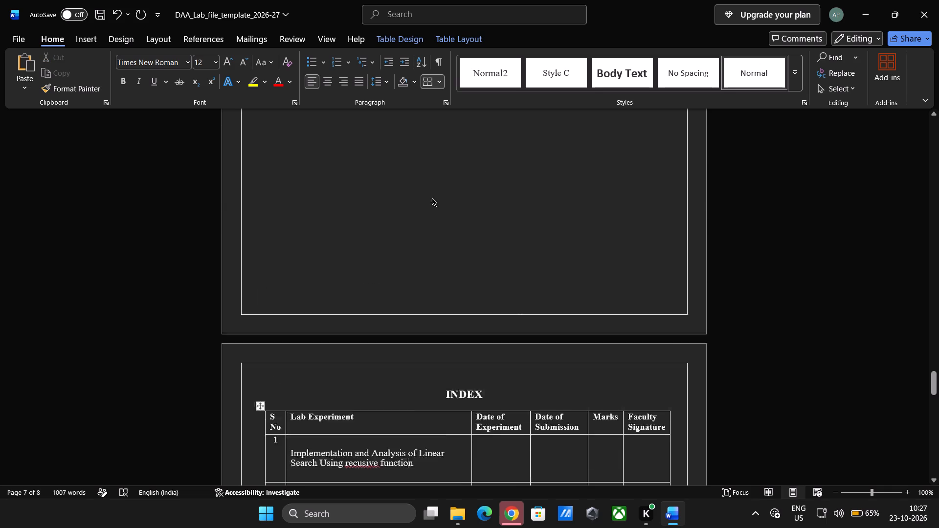
scroll(432, 198, "up", 3)
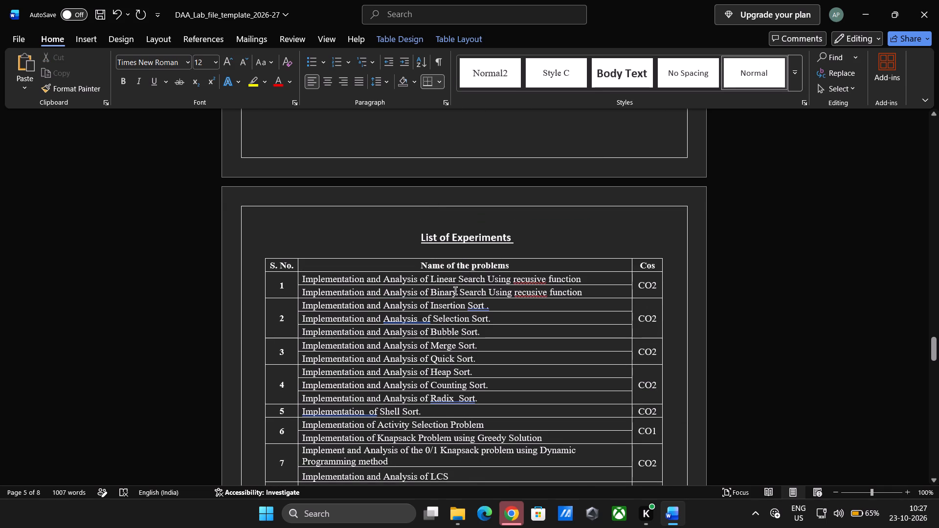
scroll(451, 292, "down", 9)
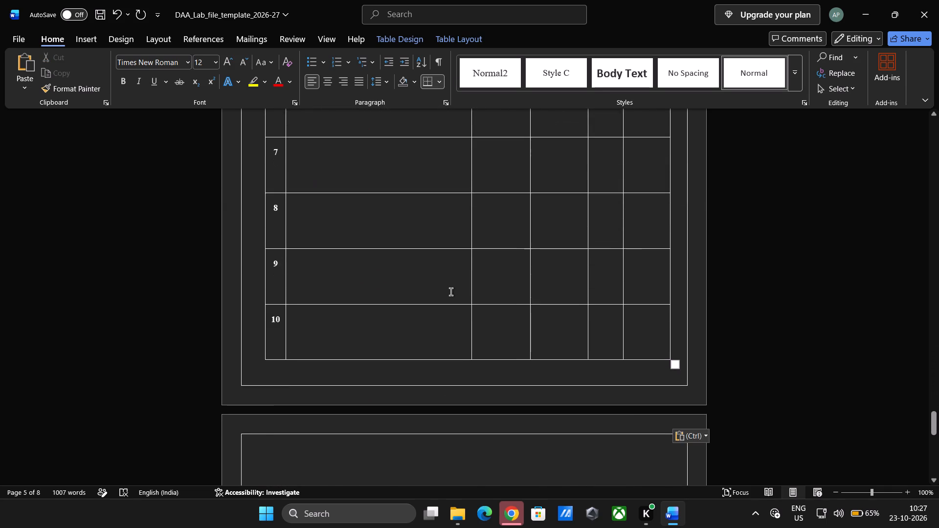
scroll(451, 292, "up", 4)
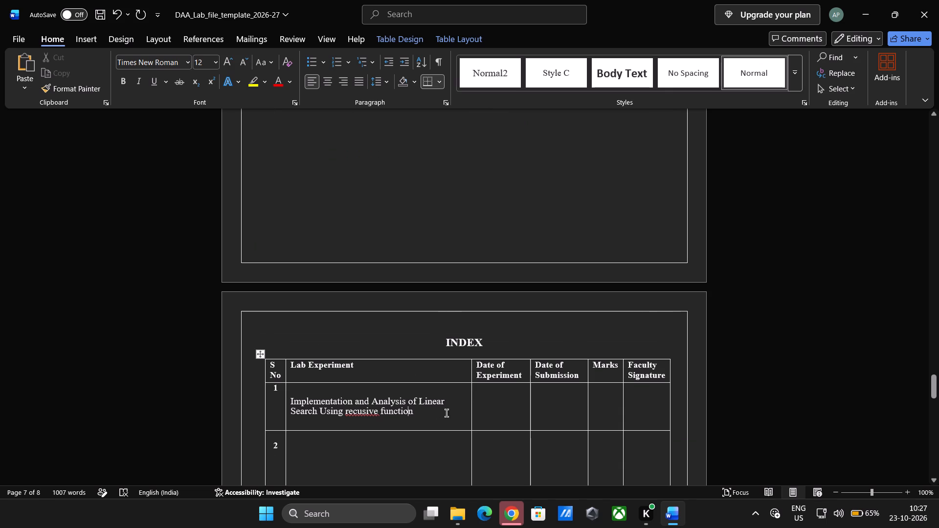
left_click(319, 409)
key("space")
type("Ab")
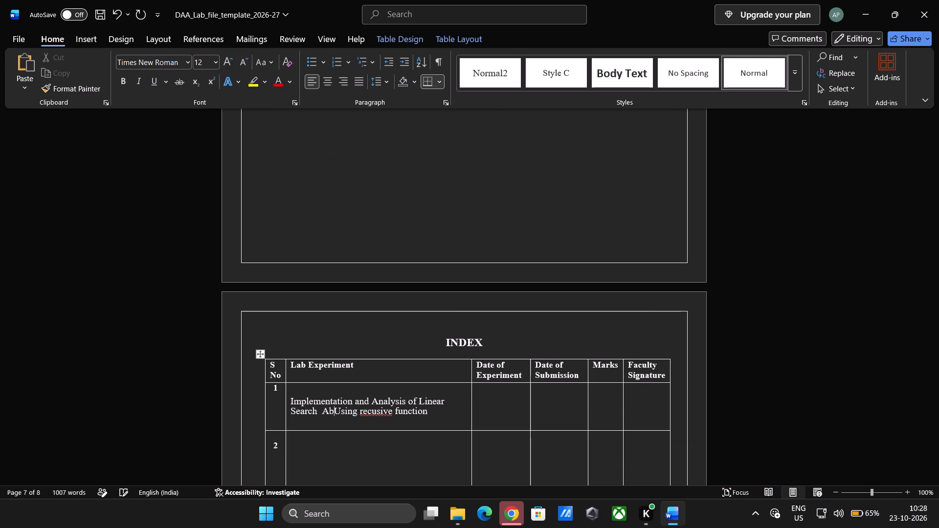
key("s")
key("BackSpace")
key("d")
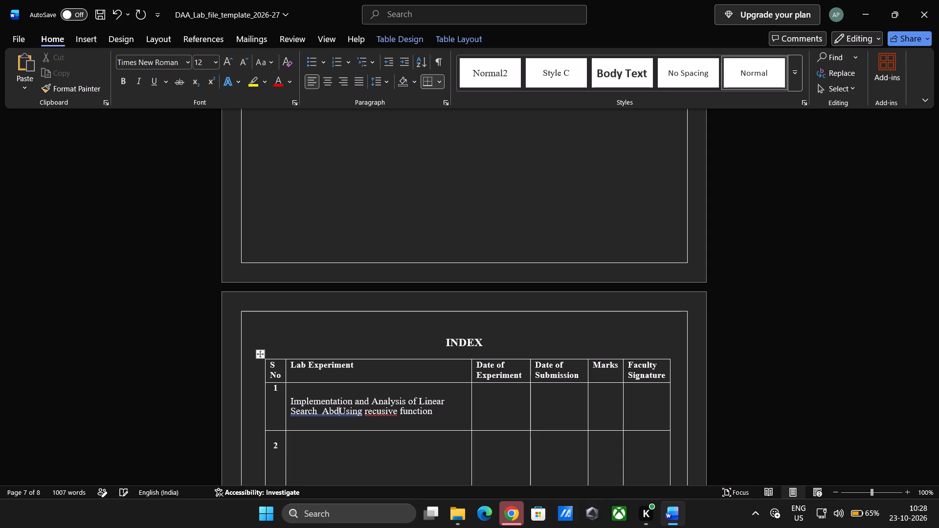
key("BackSpace")
key("BackSpace")
key("BackSpace")
key("BackSpace")
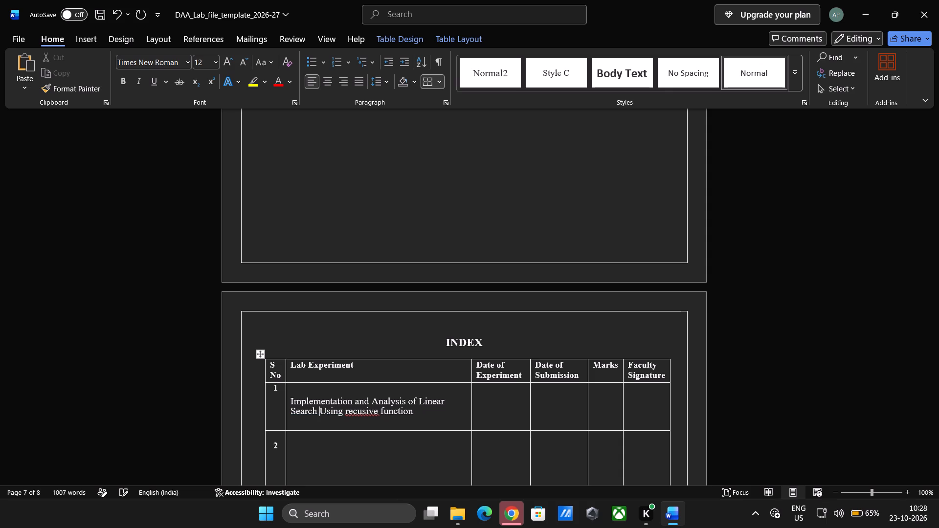
type("And")
key("space")
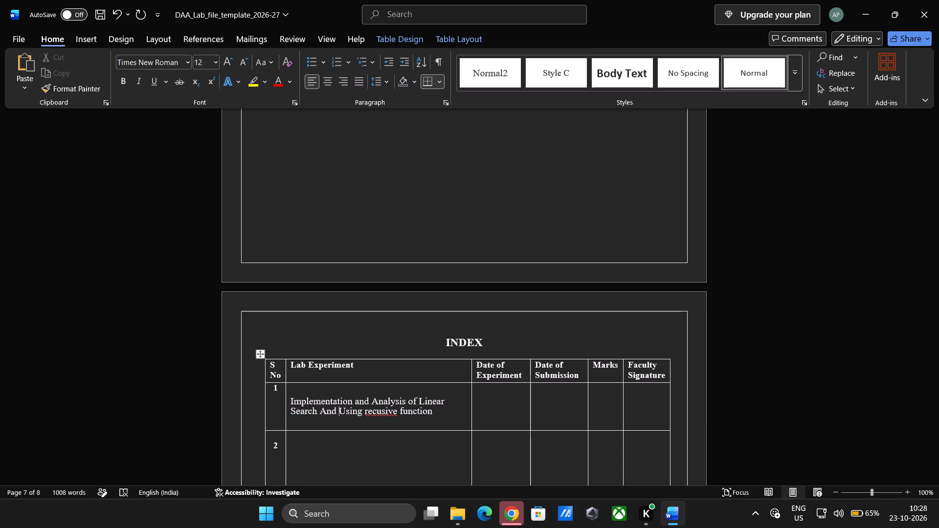
type("Bib=")
key("BackSpace")
key("BackSpace")
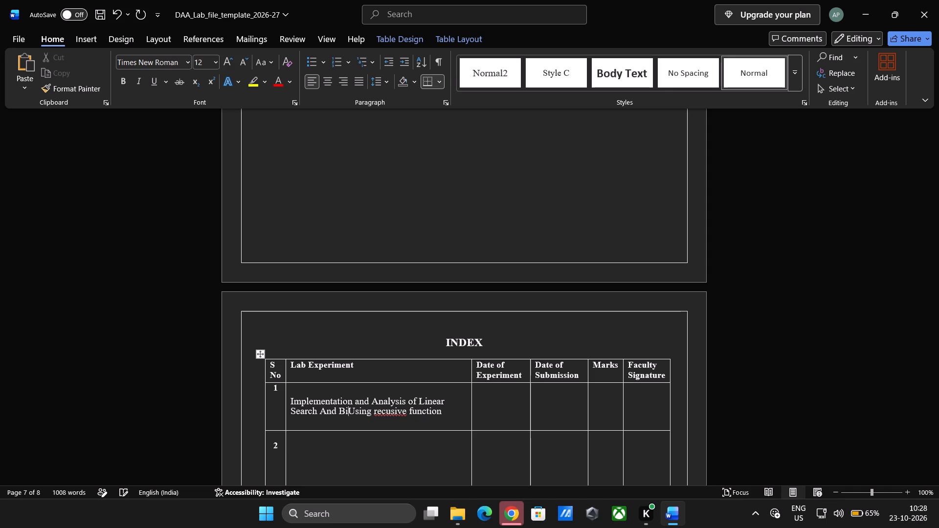
type("nary")
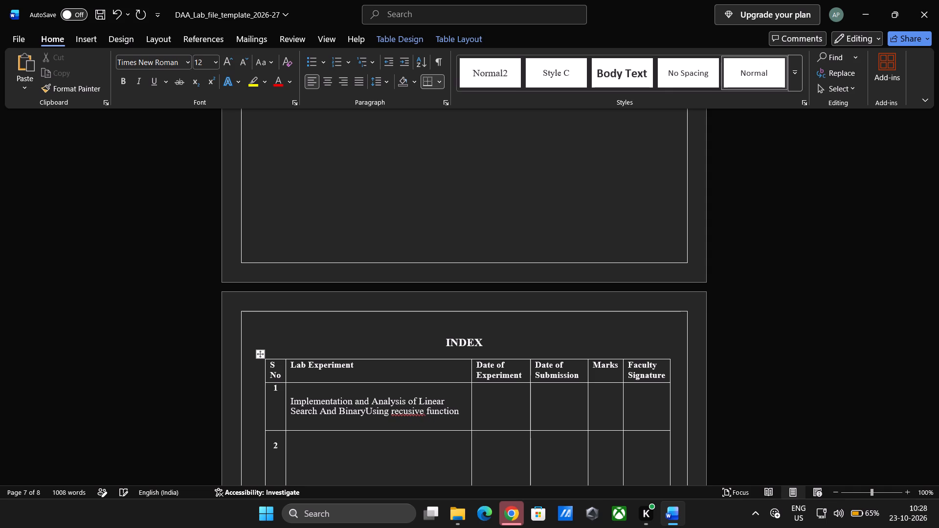
key("space")
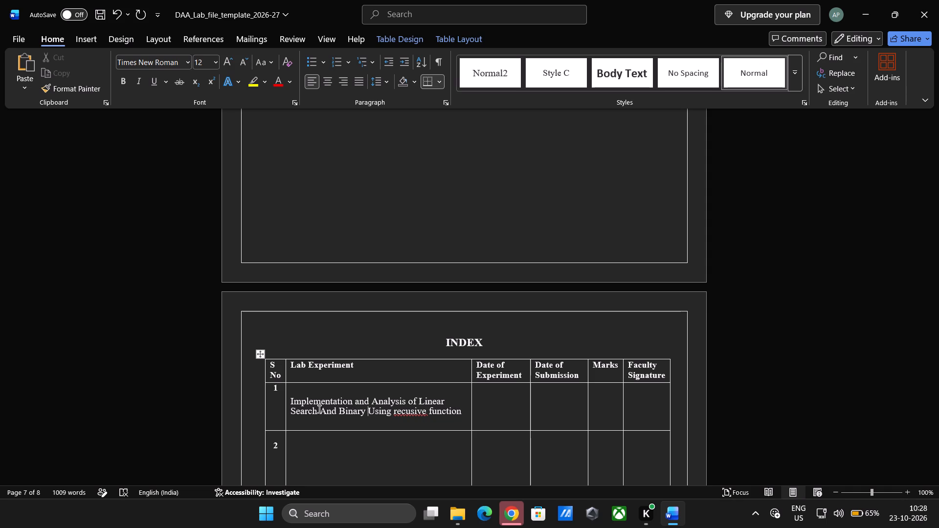
type("Search")
key("space")
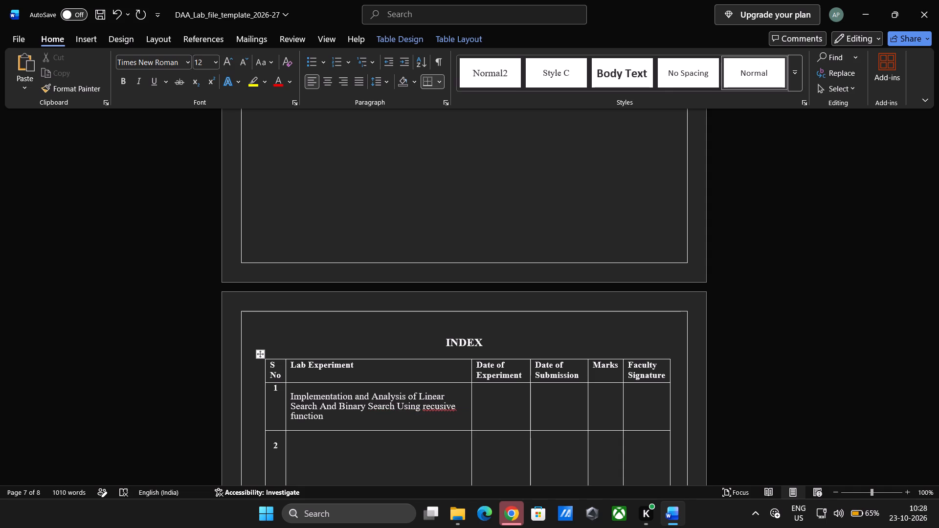
Copy "Implementation and Analysis of Insertion Sort" from the List of Experiments into the Lab Experiment cell of Index row 2.
scroll(405, 419, "down", 1)
scroll(405, 419, "up", 2)
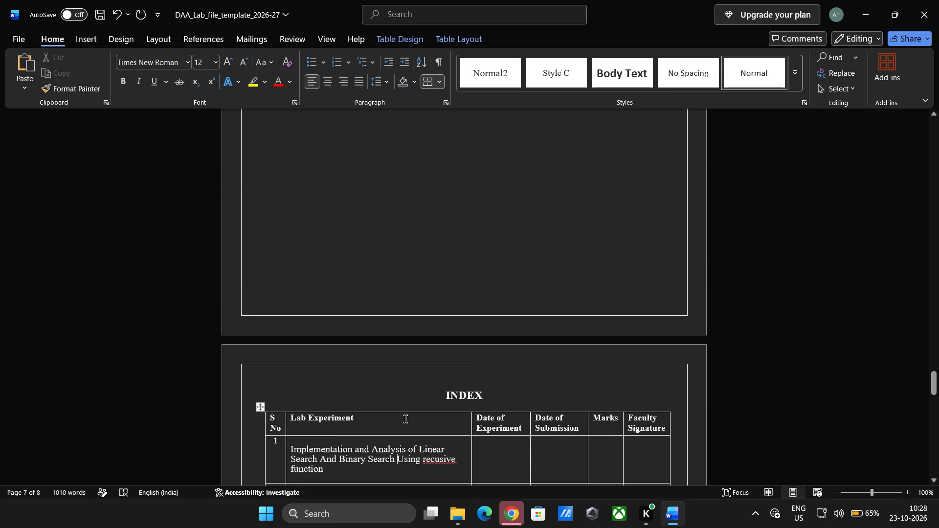
scroll(405, 419, "up", 2)
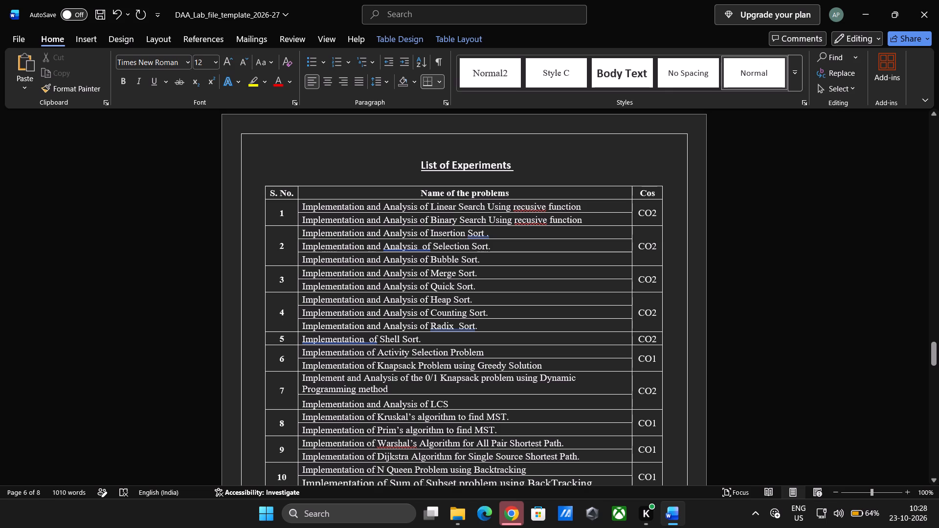
left_click_drag(304, 232, 482, 236)
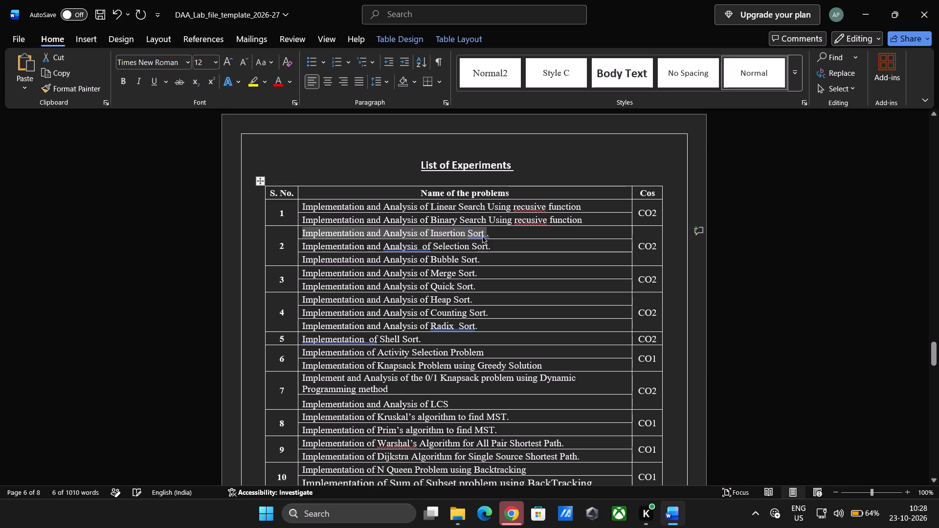
key("ctrl+c")
scroll(482, 236, "down", 2)
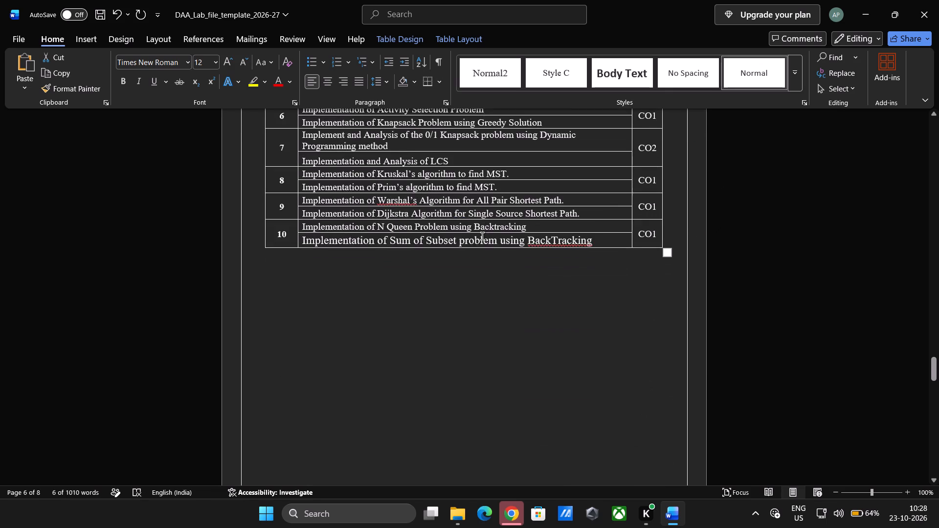
scroll(482, 236, "down", 3)
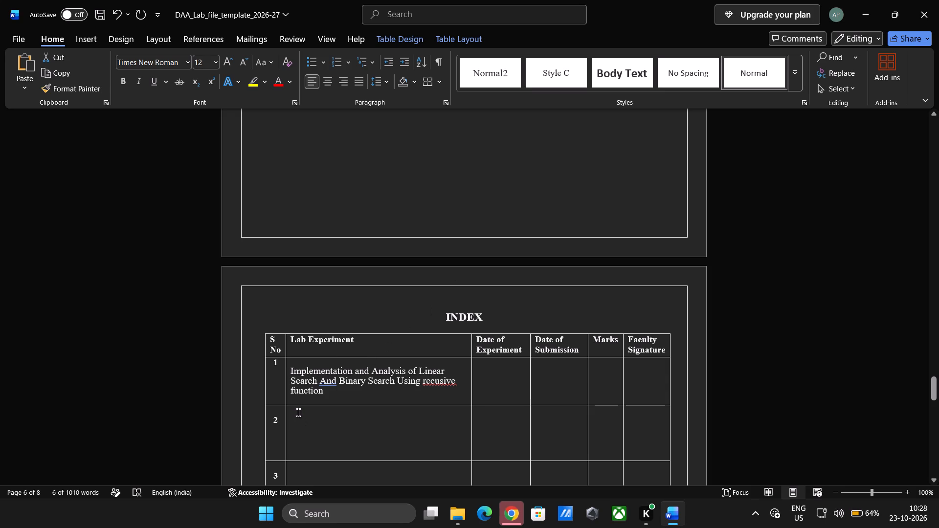
left_click(298, 413)
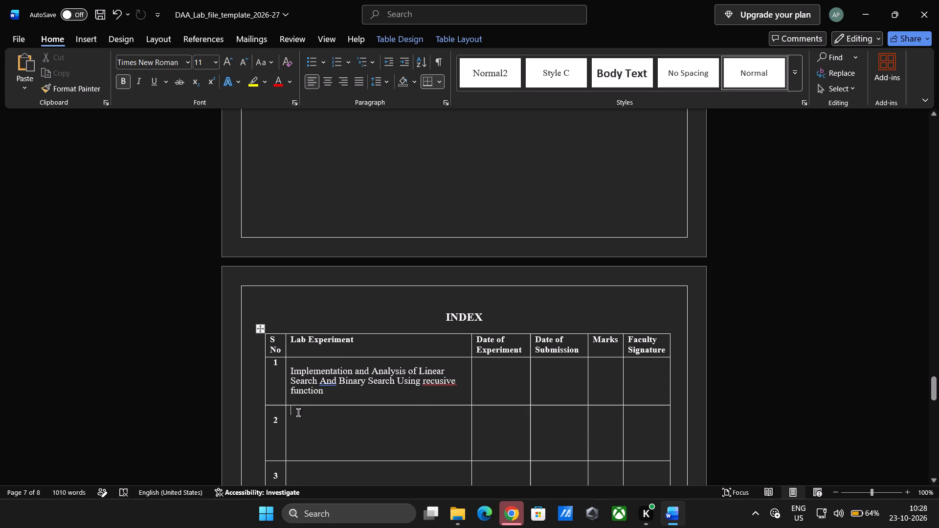
key("ctrl+v")
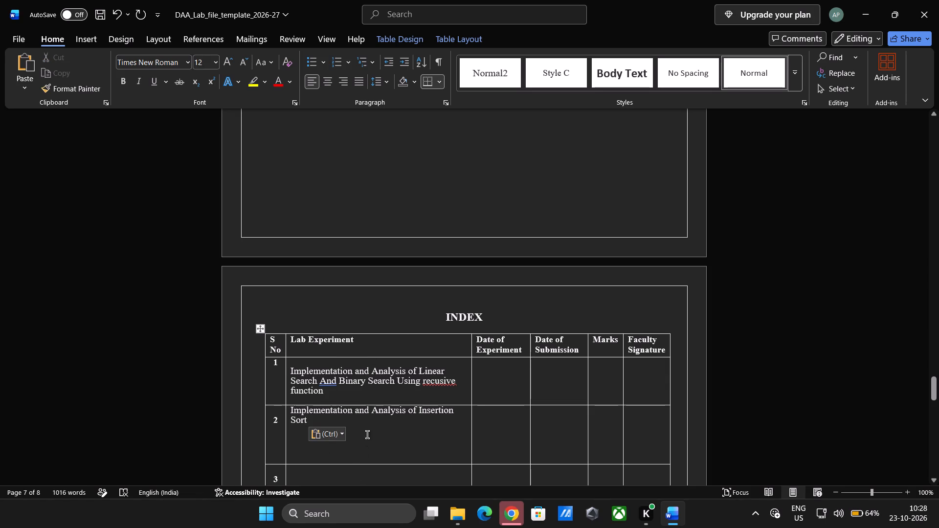
Append ",Bubble Sort" after "Insertion Sort" in the Index row 2 experiment title, with Bubble capitalised.
key("space")
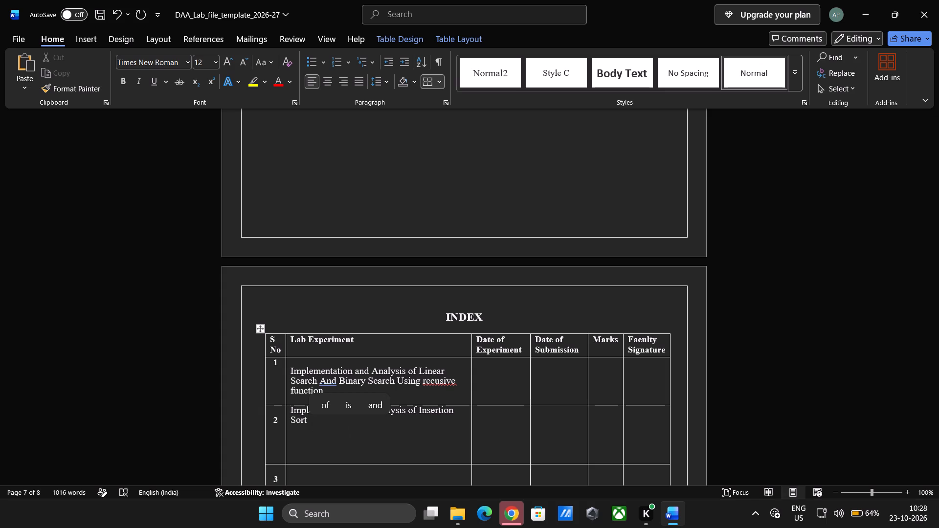
key("comma")
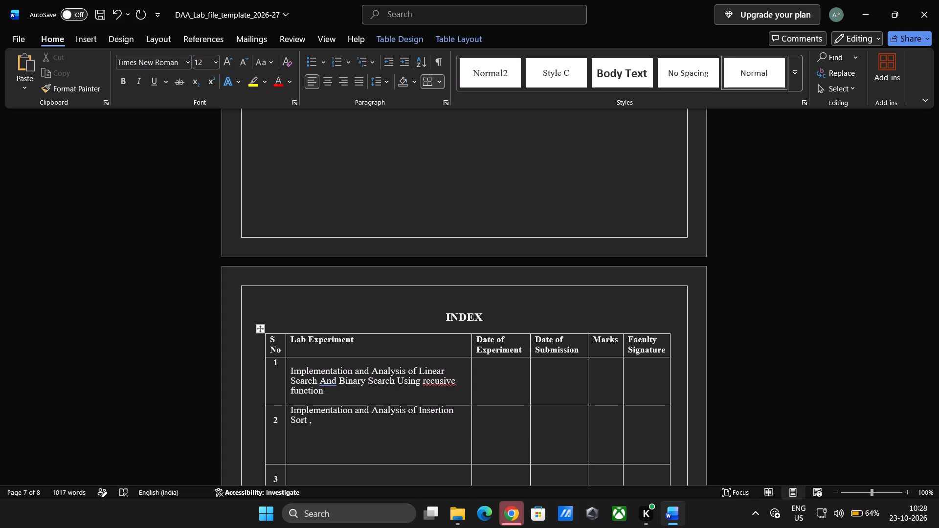
type("bubble")
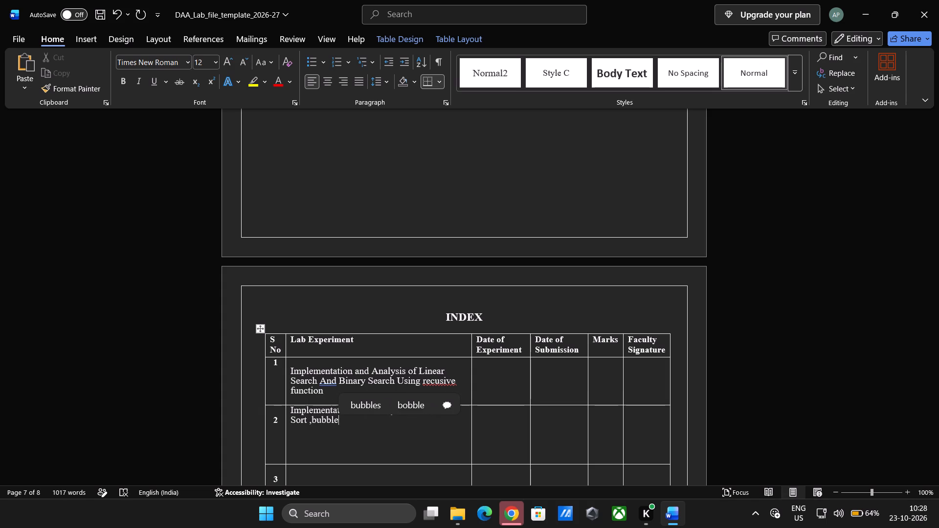
key("Left")
key("Left")
key("Left")
key("Left")
key("Left")
key("Left")
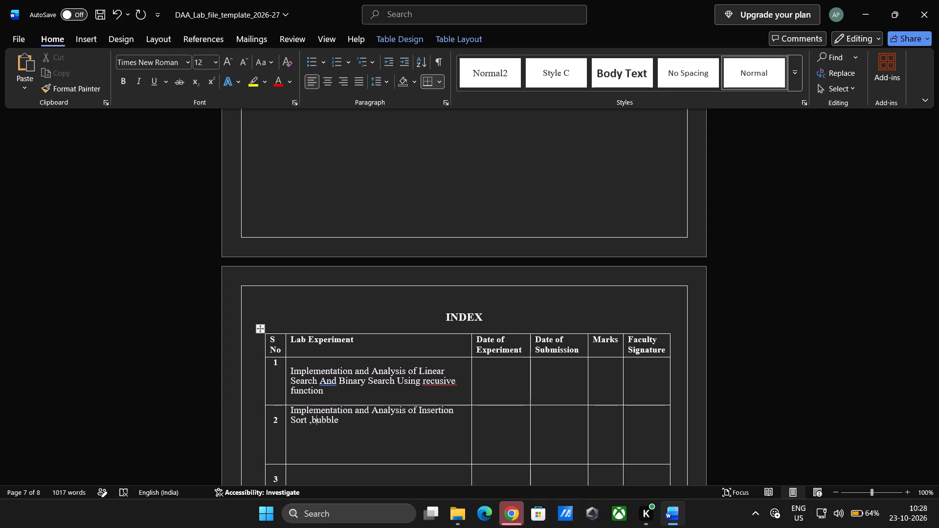
key("Right")
key("BackSpace")
key("shift+b")
key("Down")
key("Down")
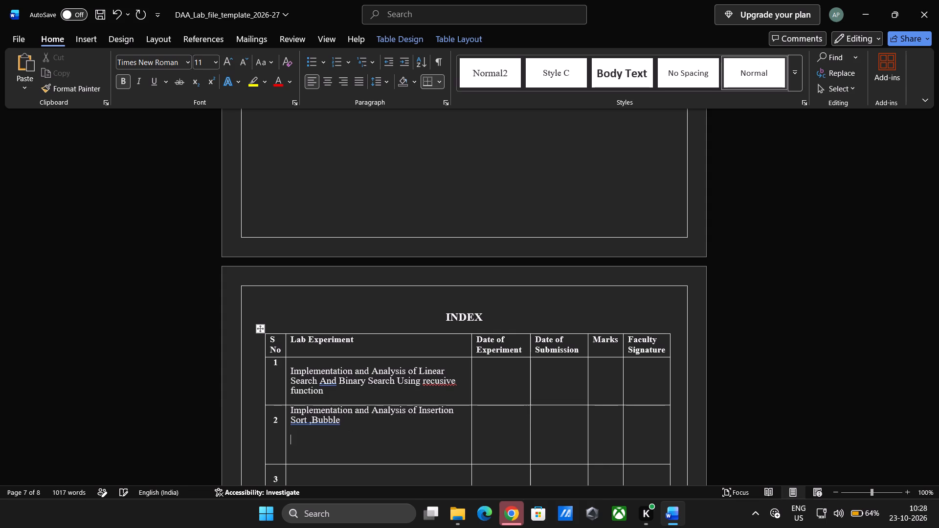
key("Up")
key("Up")
key("Right")
key("Right")
key("Right")
key("Right")
key("Right")
key("space")
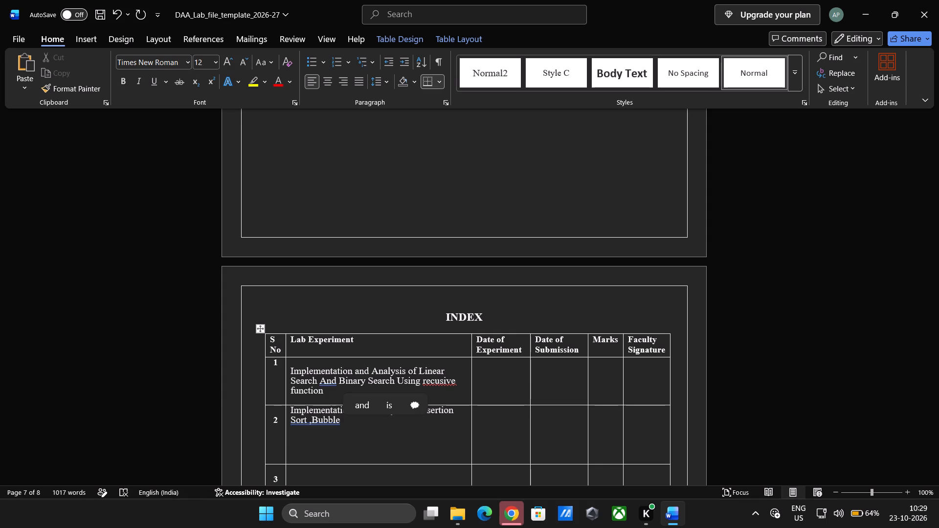
type("Sort")
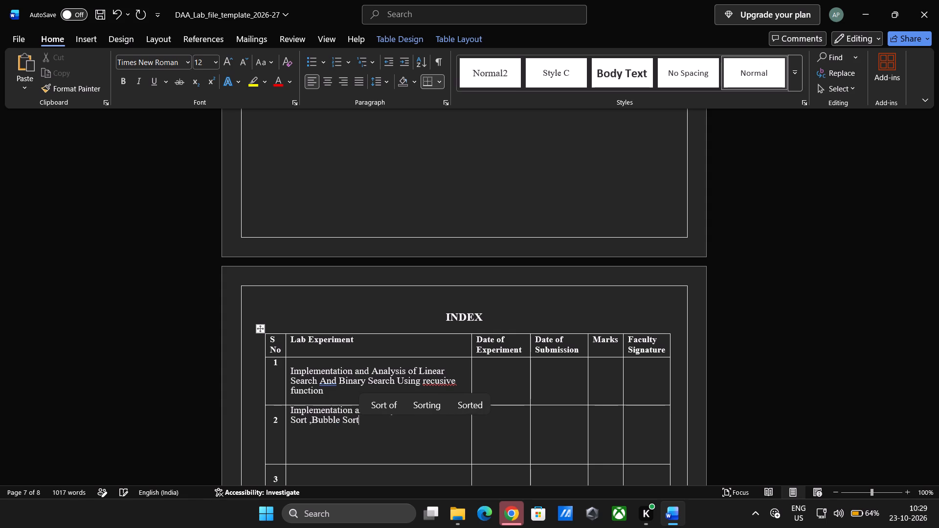
Append ", Selection sort" after "Bubble Sort" in the Index row 2 experiment title, checking the wording against the List of Experiments.
type(",")
key("space")
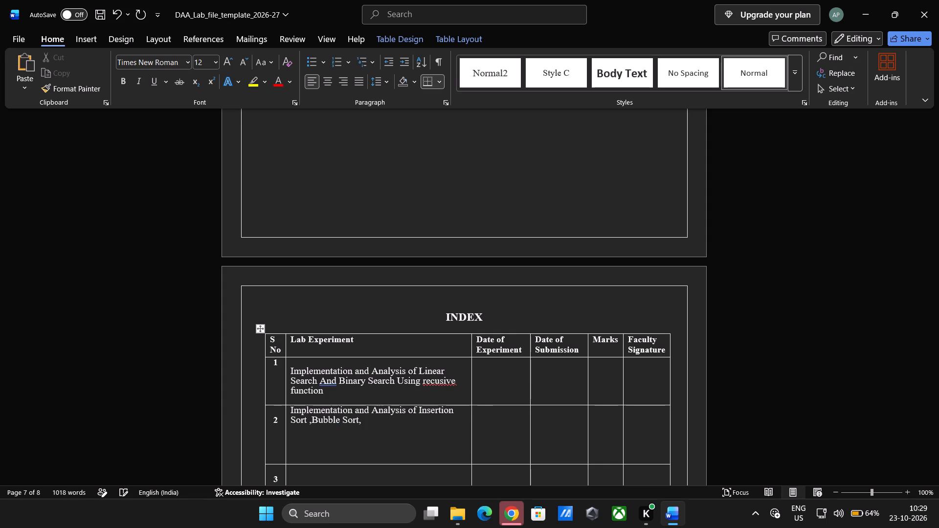
scroll(412, 303, "up", 2)
scroll(412, 303, "down", 1)
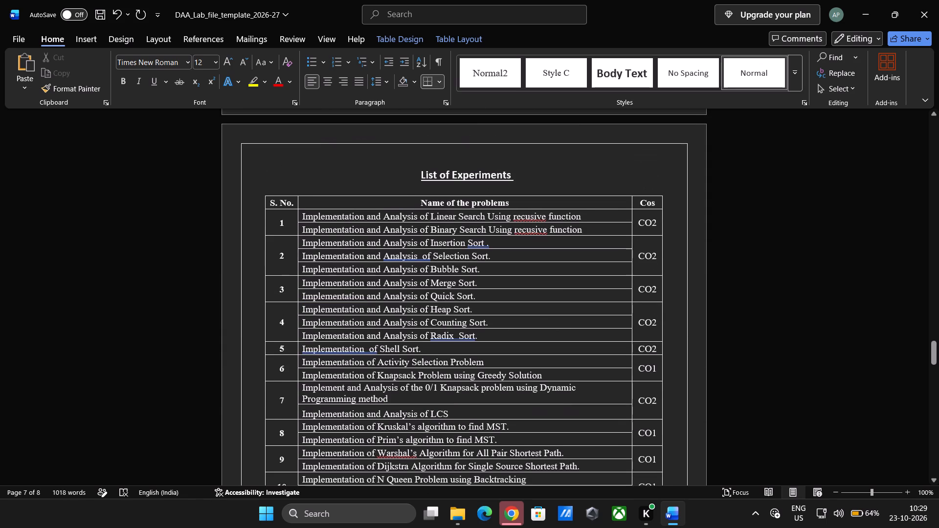
scroll(412, 303, "down", 1)
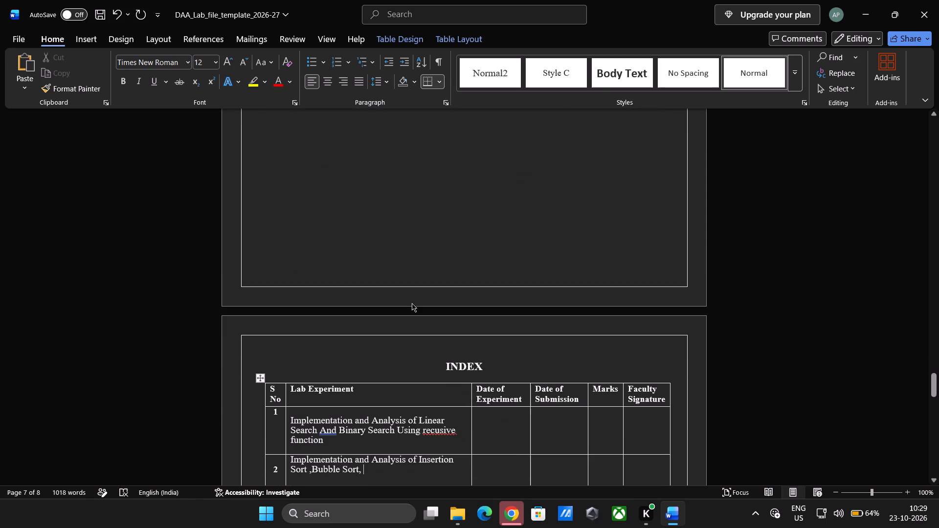
type("Selection")
key("space")
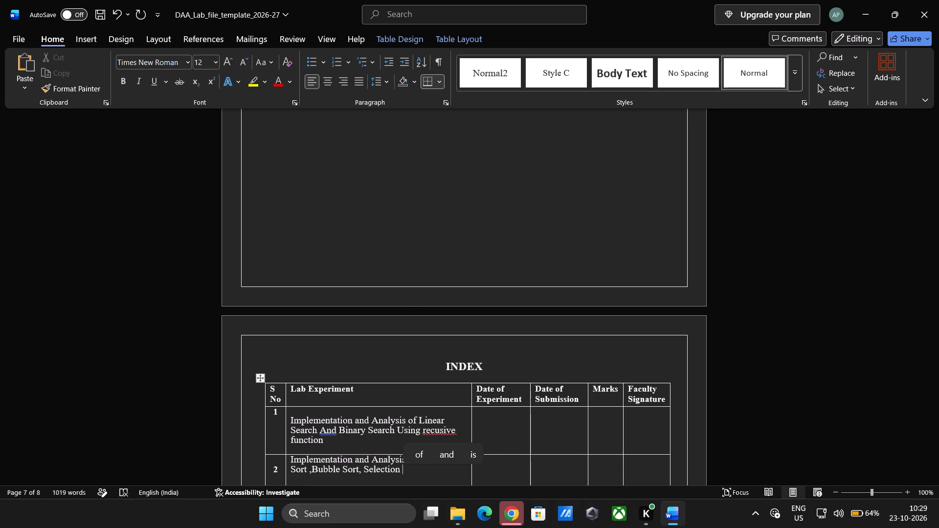
type("sort")
Copy "Implementation and Analysis of Merge Sort." from the List of Experiments into the Lab Experiment cell of Index row 3.
scroll(412, 303, "down", 1)
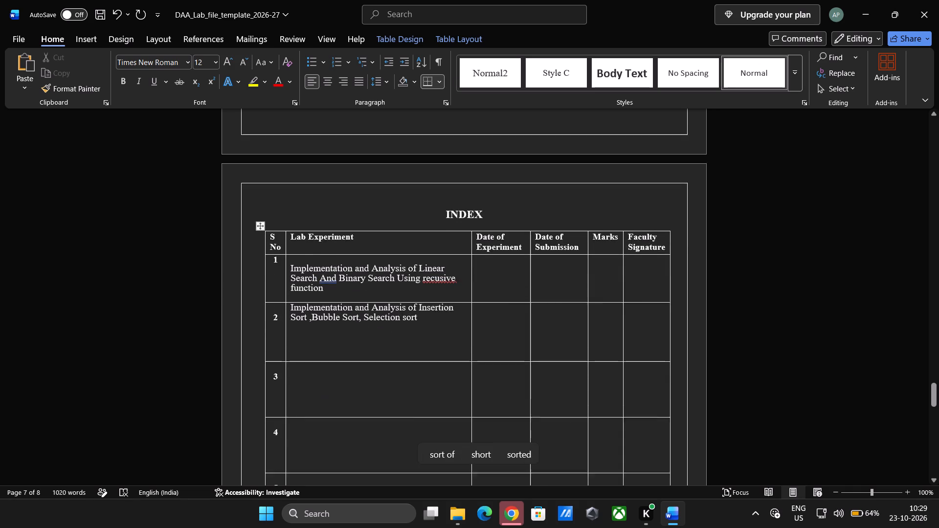
scroll(412, 303, "down", 1)
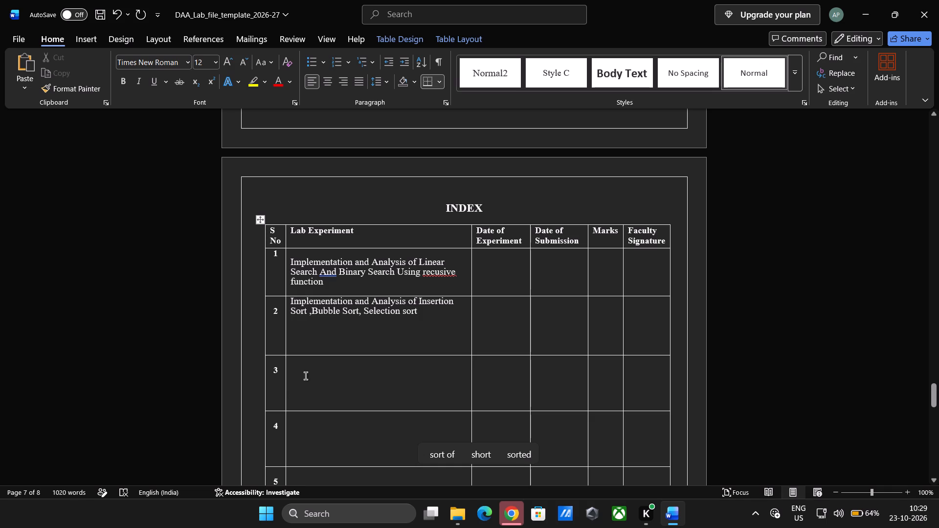
scroll(362, 240, "up", 5)
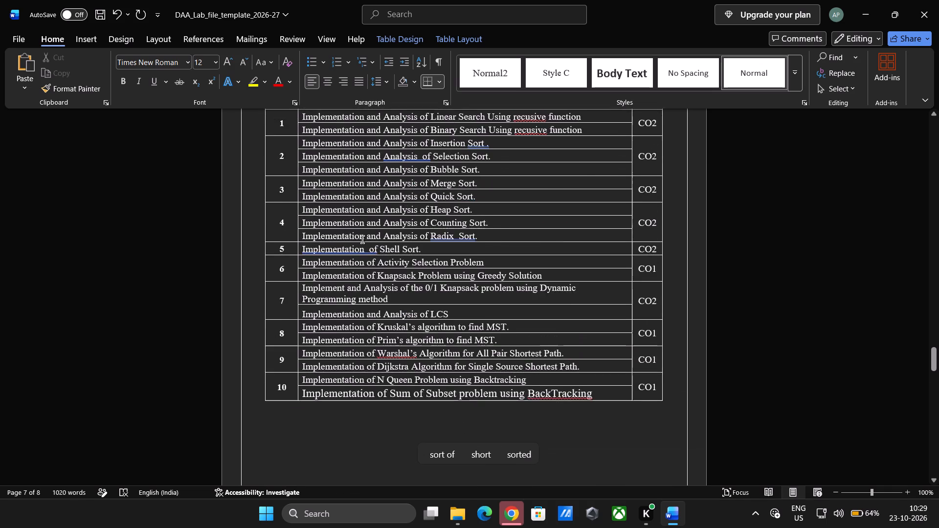
scroll(362, 240, "up", 1)
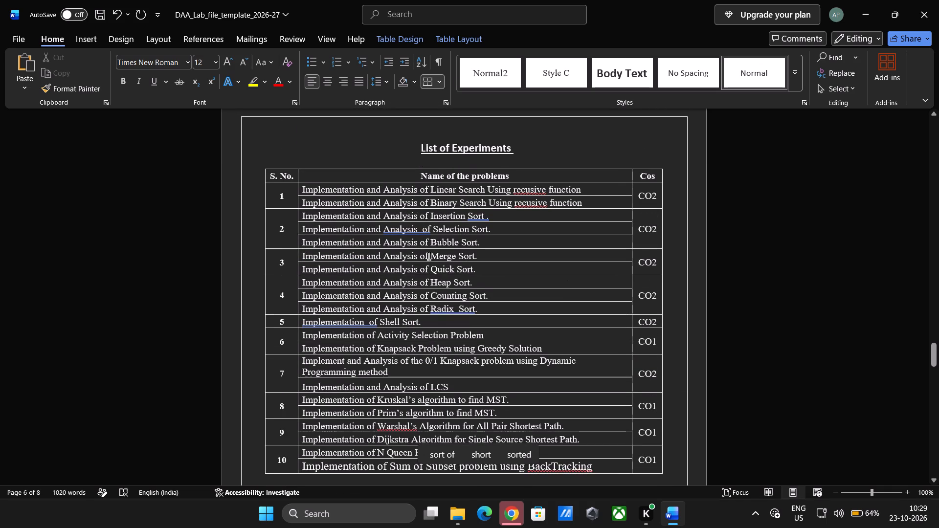
left_click_drag(305, 257, 398, 261)
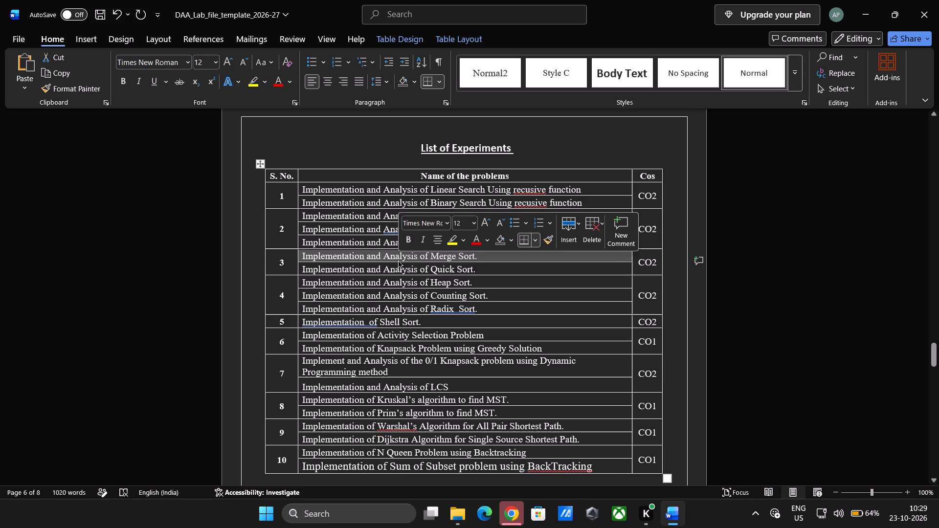
key("ctrl+c")
scroll(398, 261, "down", 3)
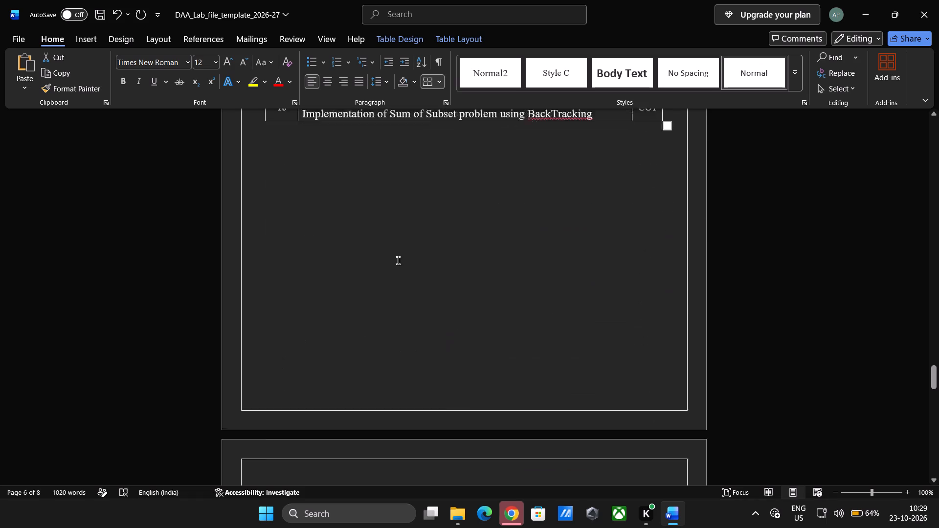
scroll(398, 261, "down", 2)
left_click(301, 342)
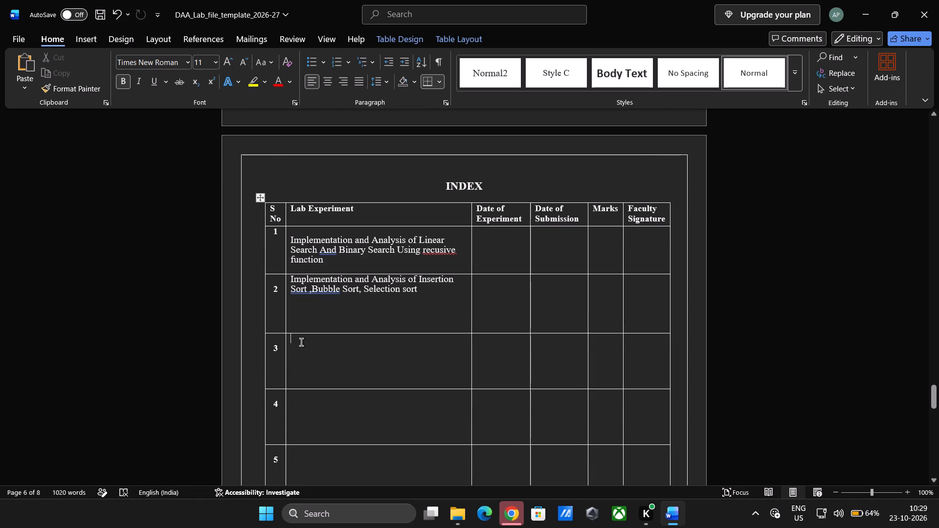
key("ctrl+v")
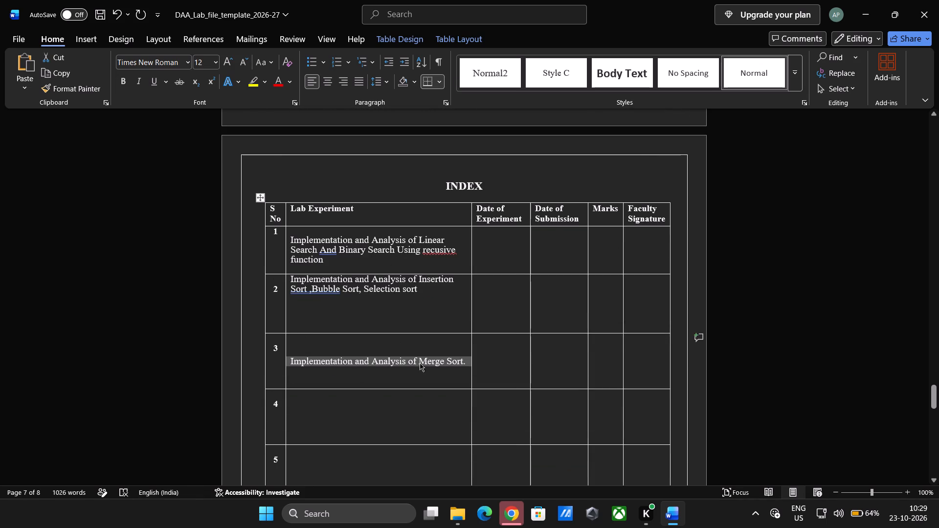
Add "Quick Sort" on a new line below the Merge Sort title in Index row 3, checking the List of Experiments.
left_click(466, 360)
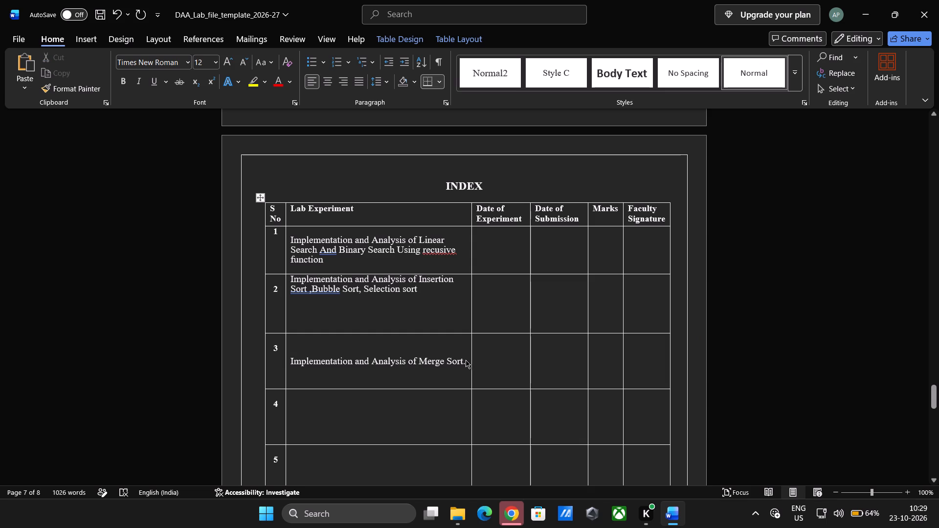
key("Return")
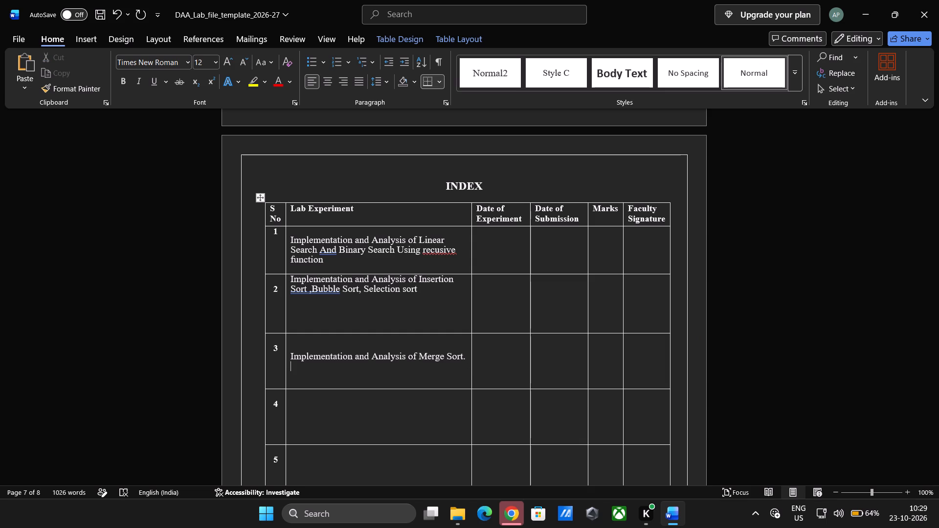
scroll(466, 360, "up", 4)
scroll(466, 360, "right", 1)
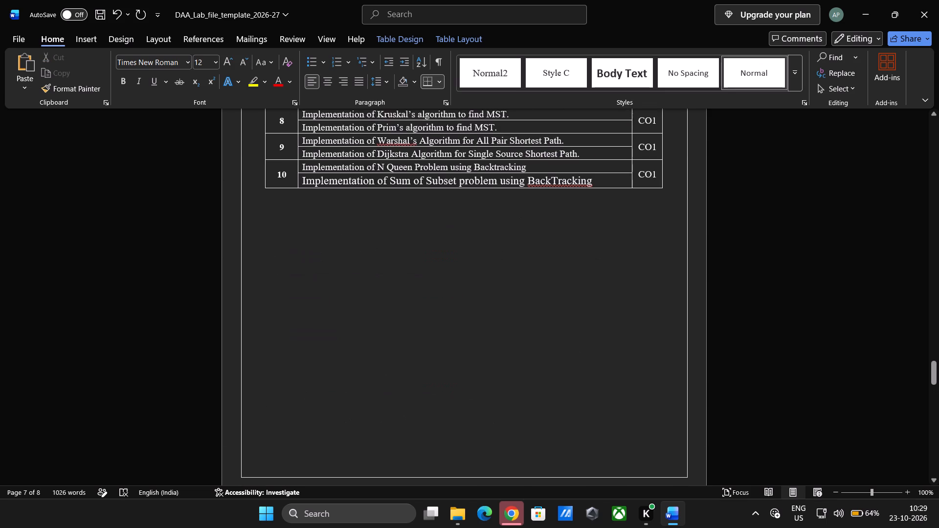
scroll(466, 360, "right", 1)
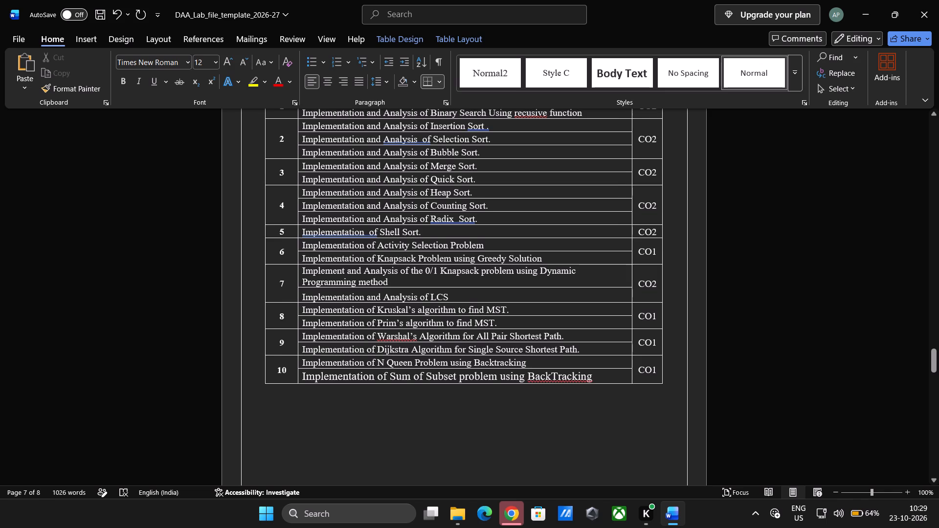
scroll(466, 360, "right", 3)
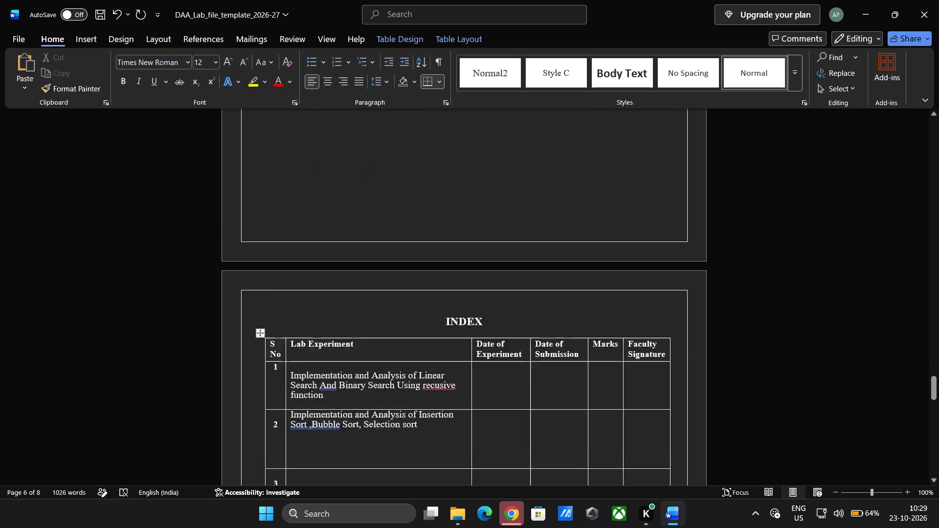
scroll(466, 360, "right", 1)
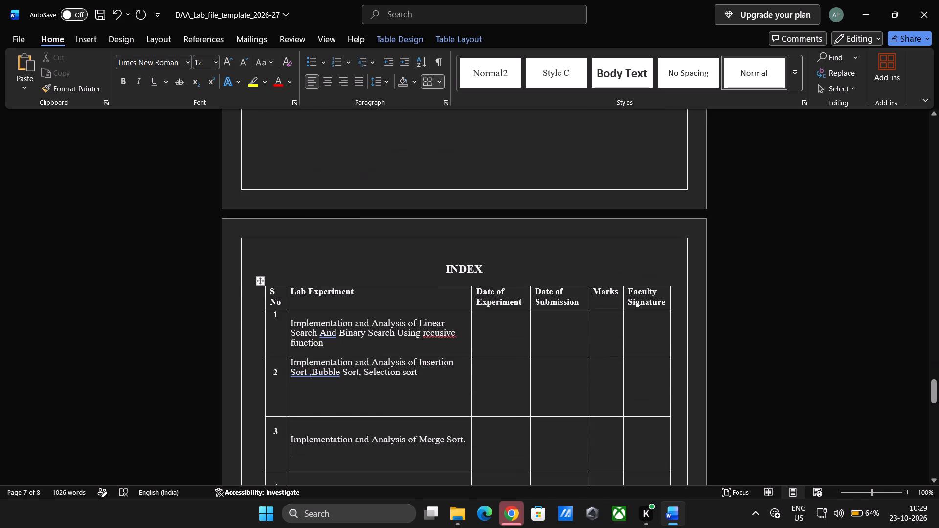
type("Quick")
key("space")
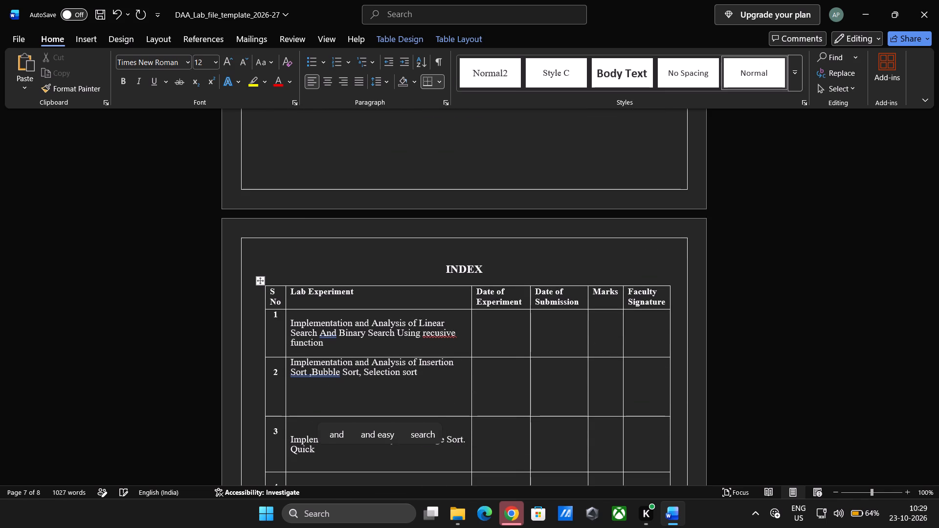
type("Sort")
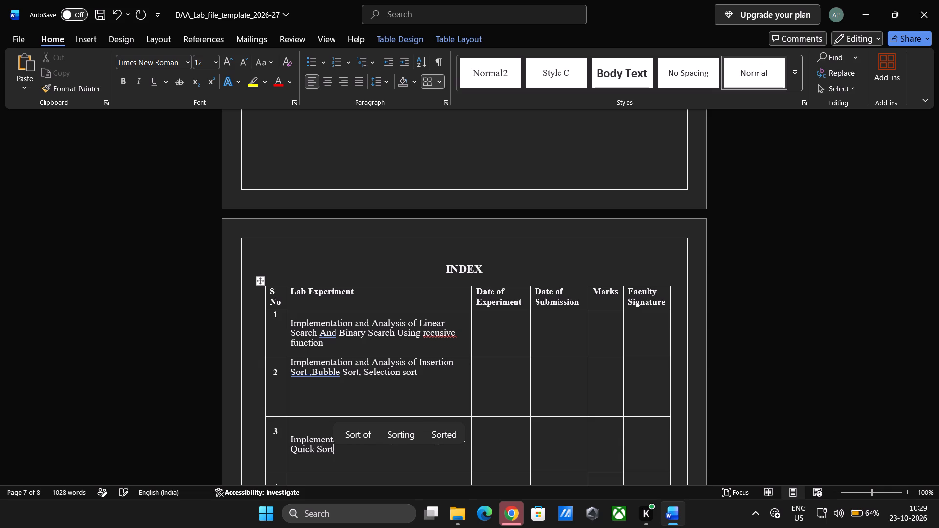
Copy "Implementation and Analysis of Heap Sort." from the List of Experiments into the Lab Experiment cell of Index row 4.
scroll(466, 360, "up", 2)
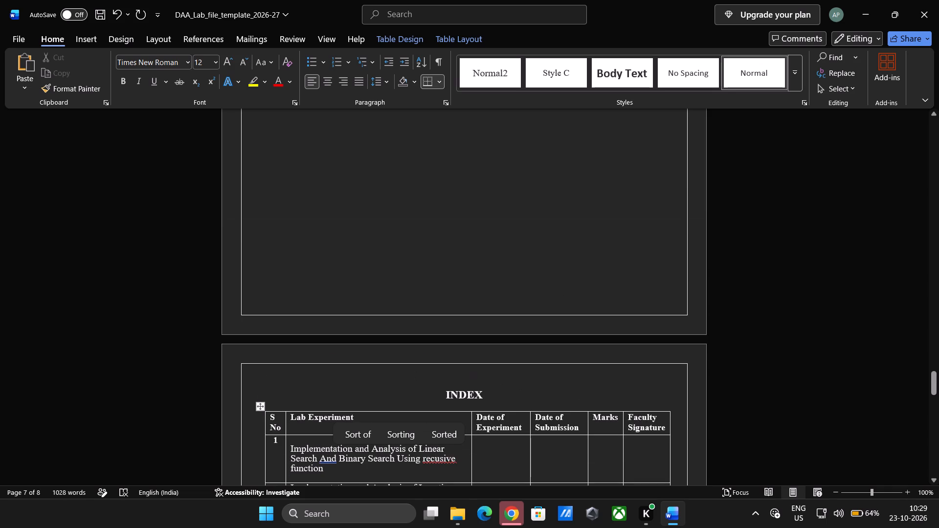
scroll(466, 360, "down", 2)
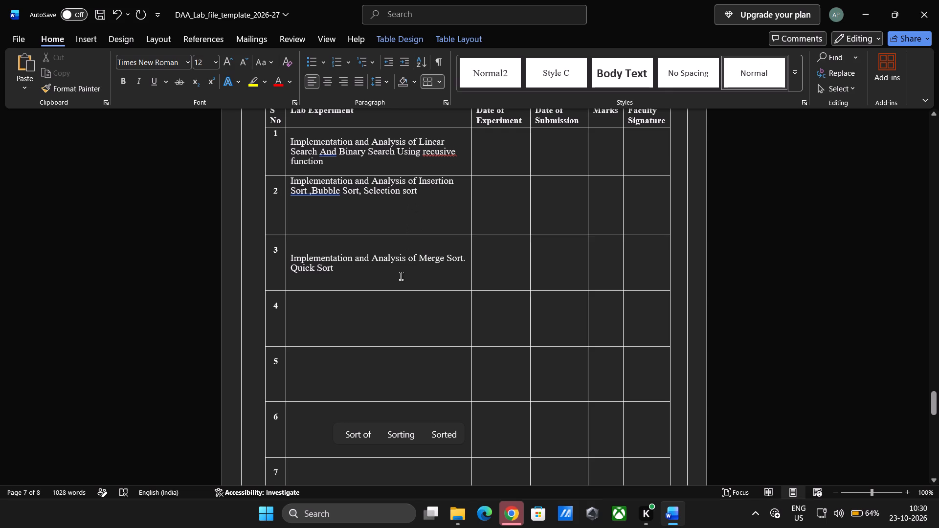
scroll(401, 276, "up", 4)
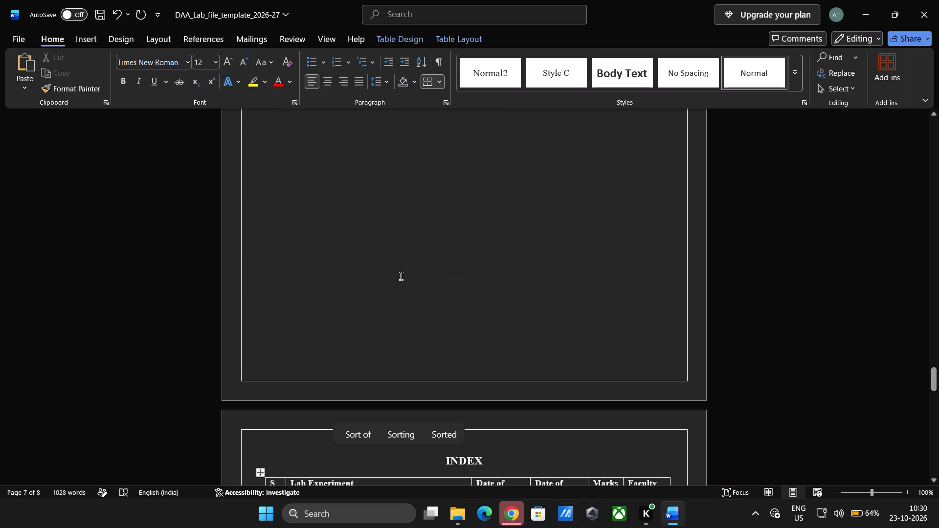
scroll(401, 276, "up", 1)
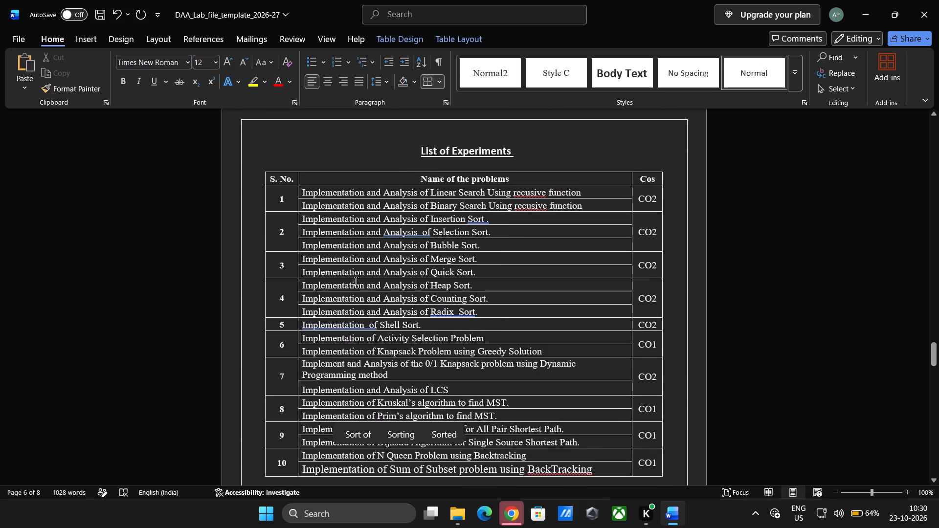
left_click(434, 284)
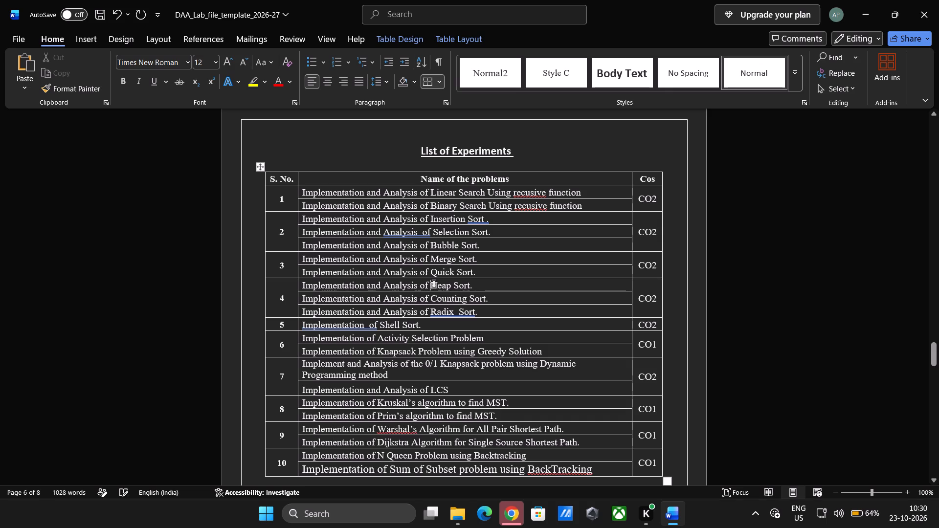
left_click(301, 284)
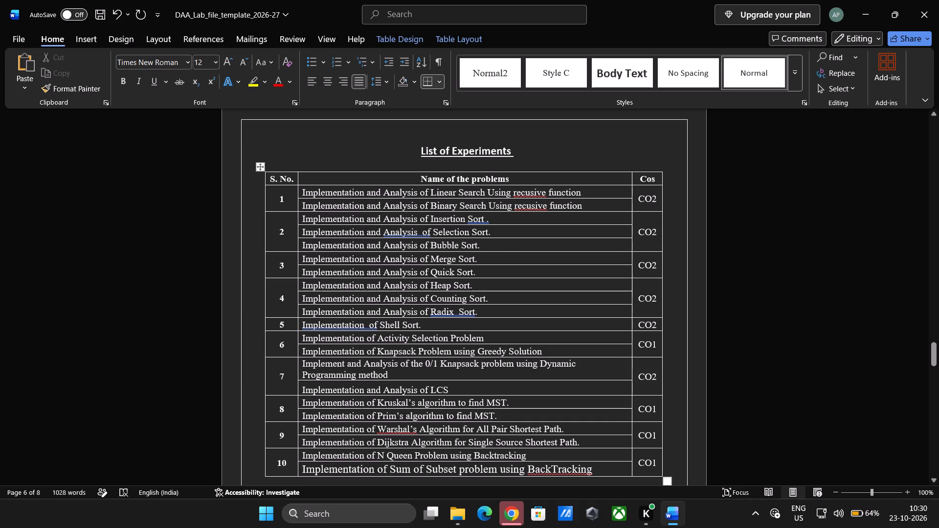
key("ctrl+c")
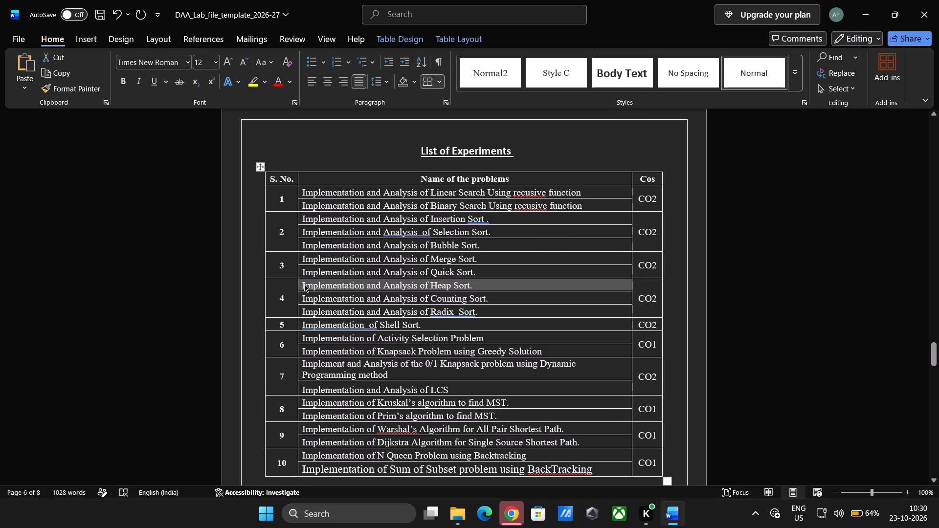
scroll(443, 345, "down", 7)
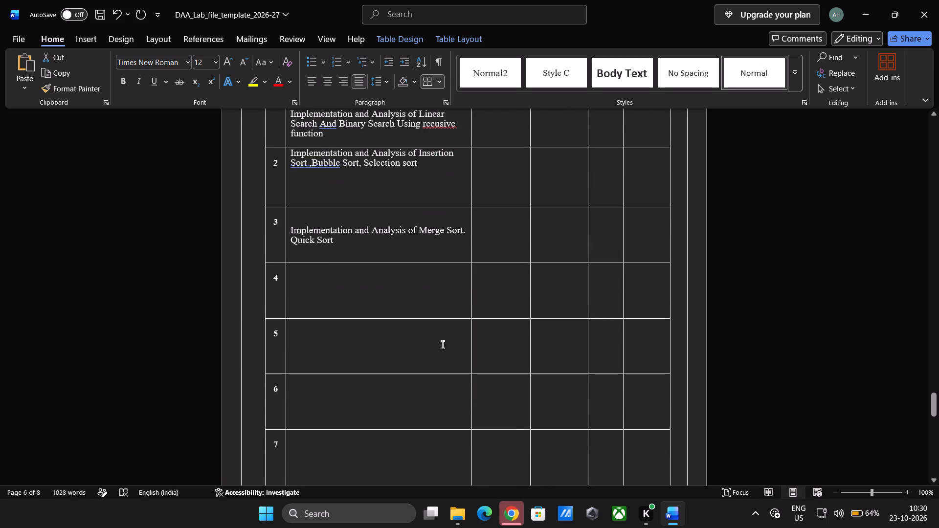
left_click(300, 278)
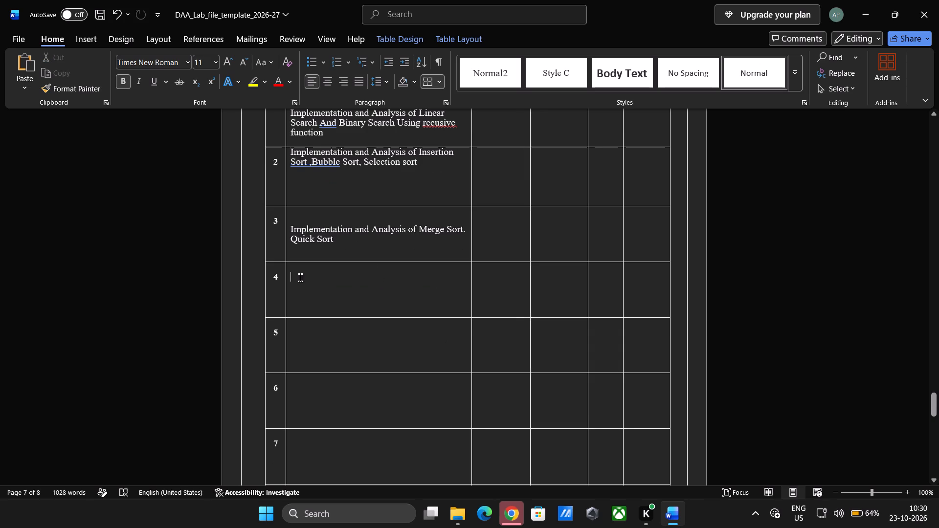
key("ctrl+v")
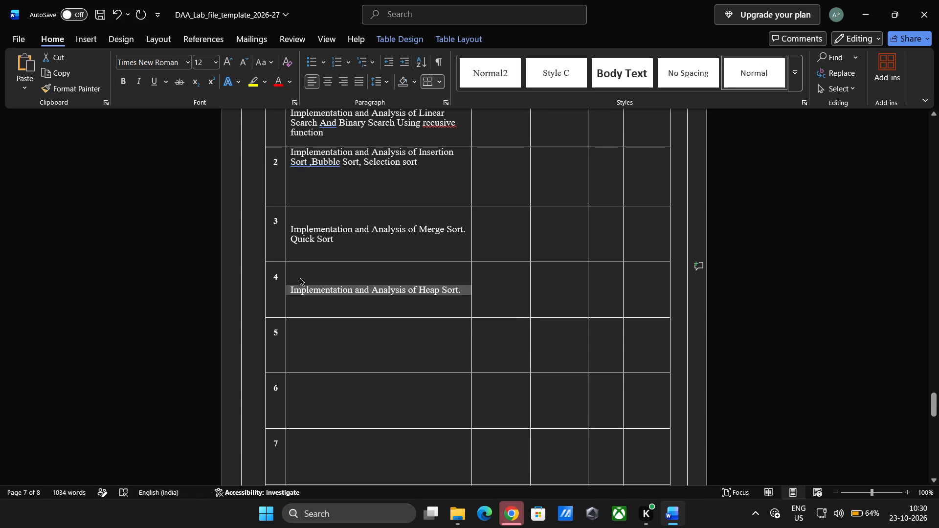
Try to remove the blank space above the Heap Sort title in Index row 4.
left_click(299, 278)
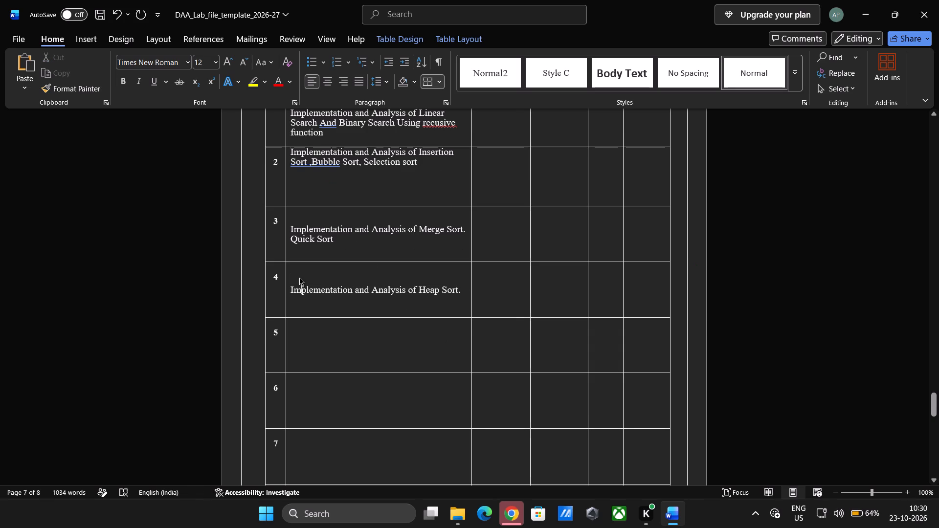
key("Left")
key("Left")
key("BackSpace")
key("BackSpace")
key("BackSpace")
Replace the full stop after the Heap Sort title in Index row 4 with ",Counting sort, Radix Sort", checking the List of Experiments.
scroll(299, 278, "up", 5)
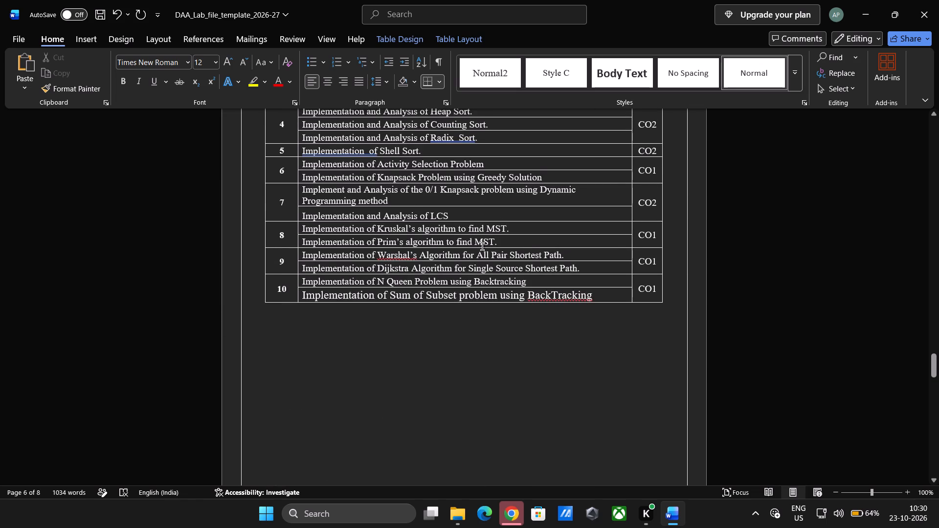
scroll(483, 251, "down", 3)
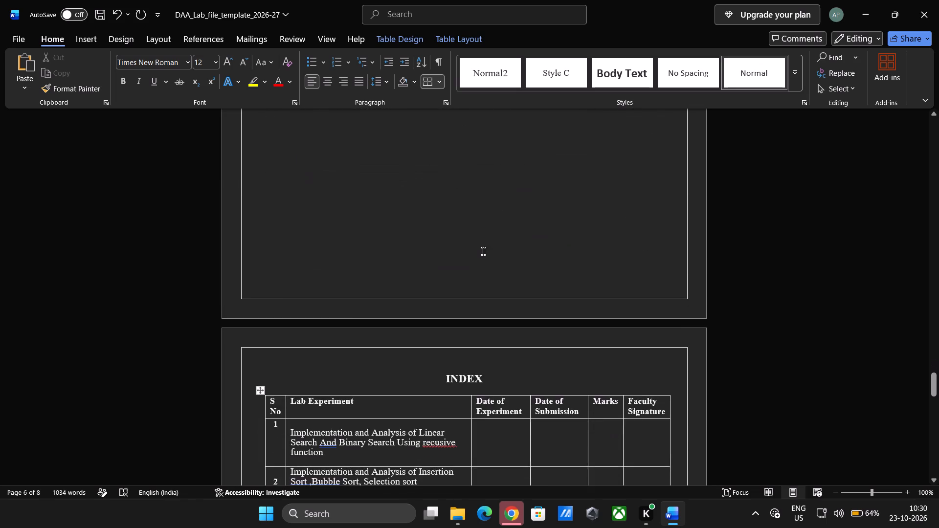
scroll(483, 251, "down", 1)
left_click(466, 253)
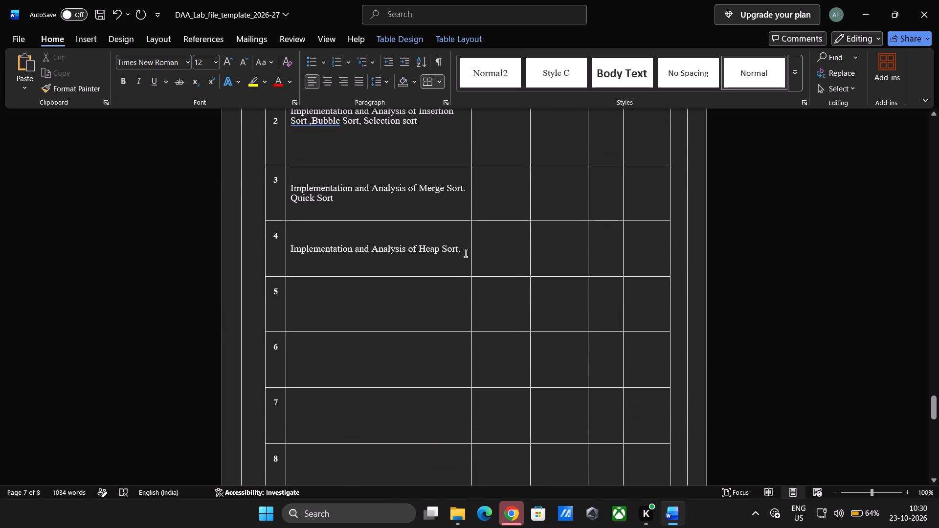
key("BackSpace")
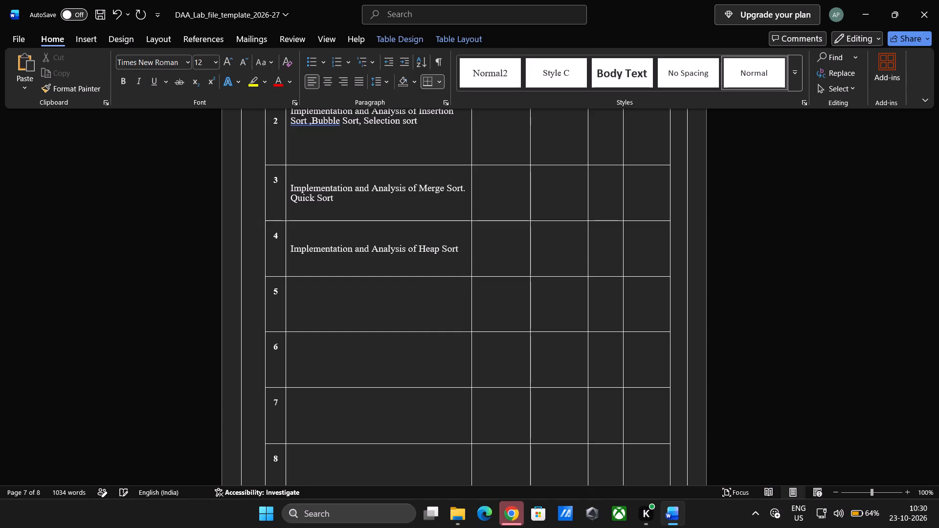
type(",")
key("space")
key("BackSpace")
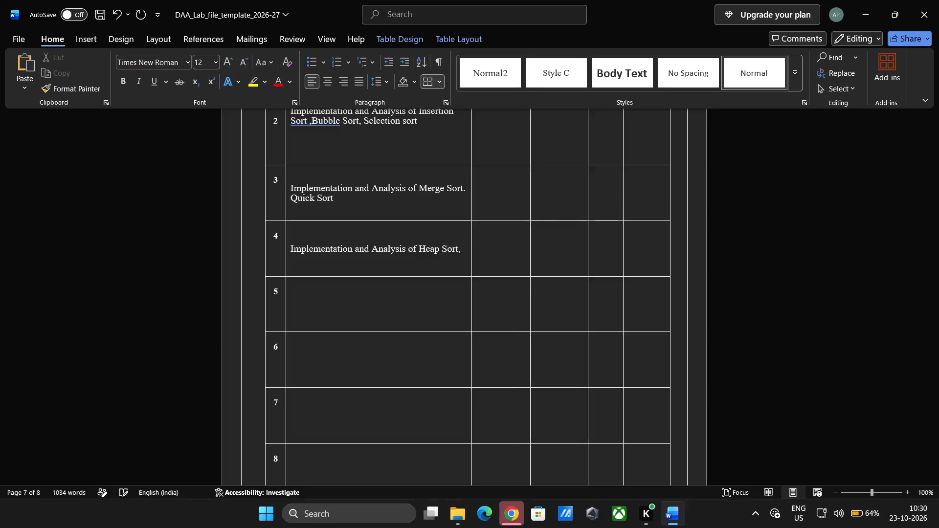
key("shift+c")
key("o")
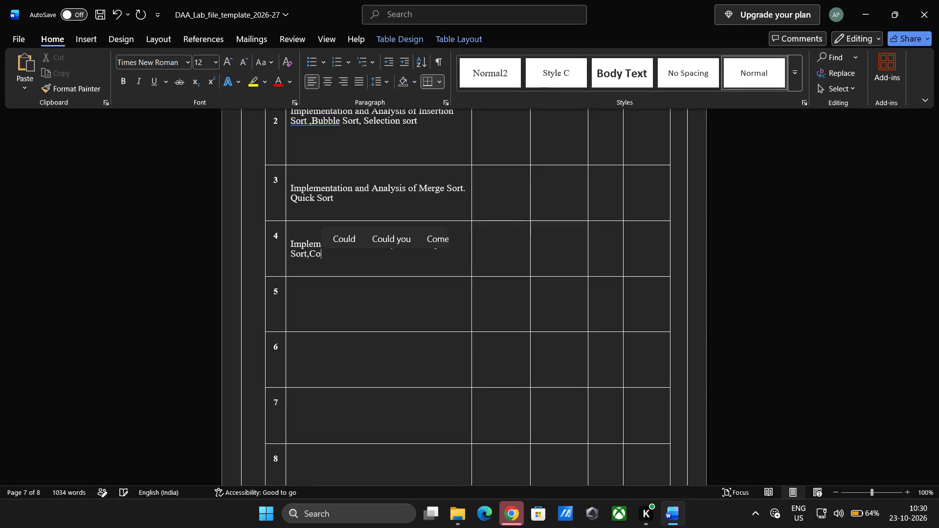
type("unting")
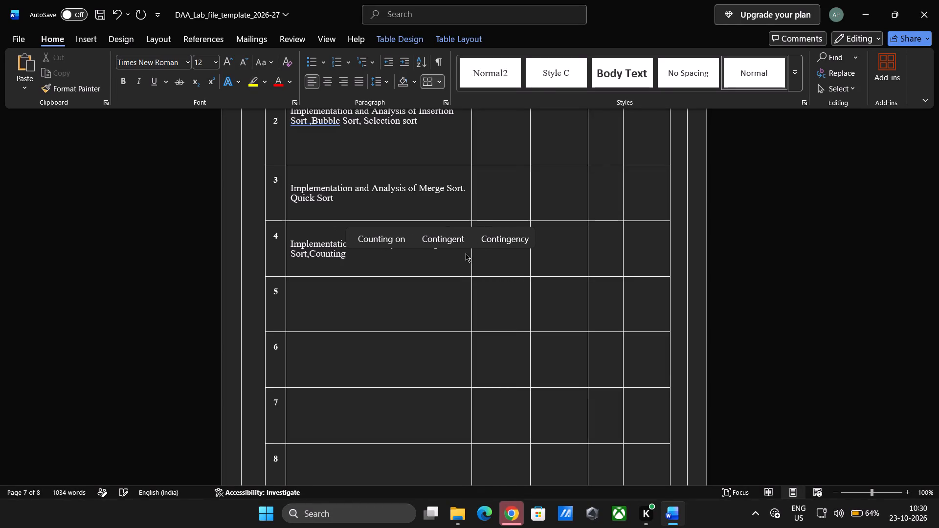
key("space")
type("sort")
type(", Ra")
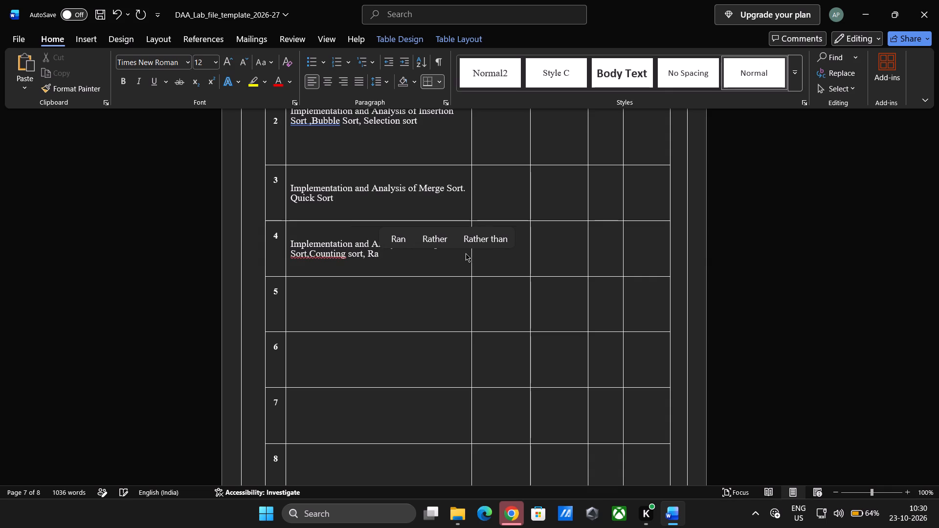
type("dix")
key("space")
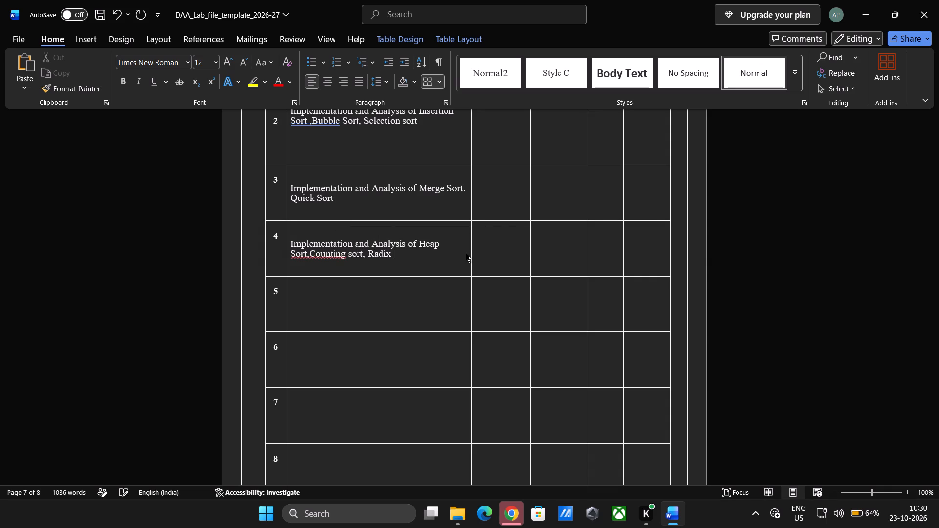
type("Sort")
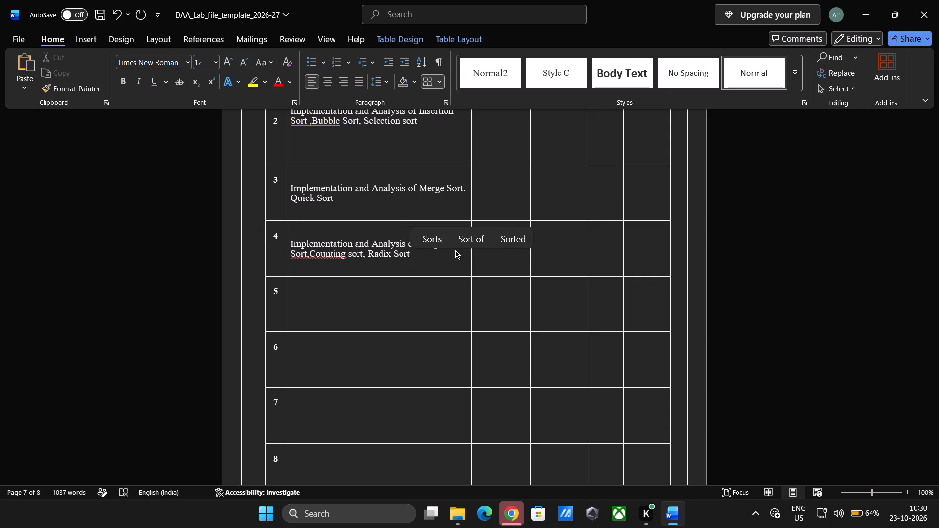
Copy "Implementation of Shell Sort." from the List of Experiments into the Lab Experiment cell of Index row 5.
scroll(391, 249, "up", 6)
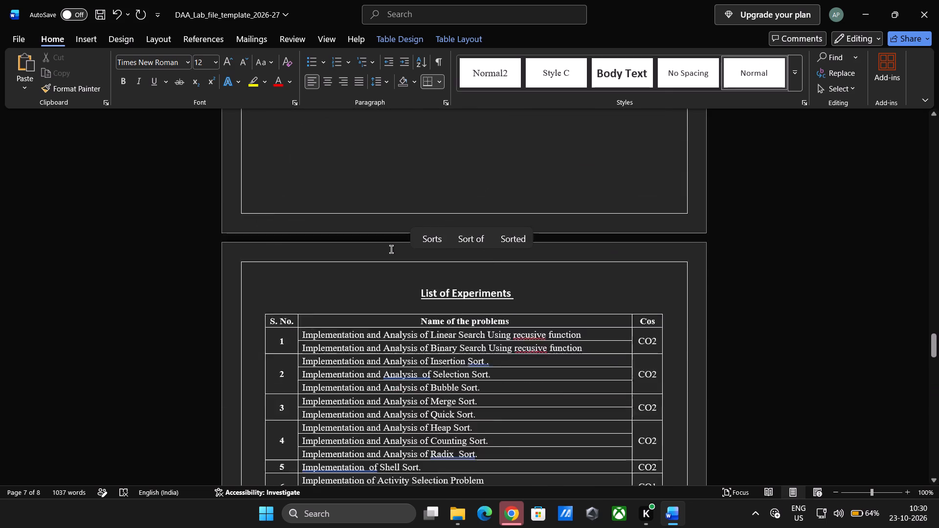
scroll(391, 249, "up", 1)
scroll(391, 249, "down", 3)
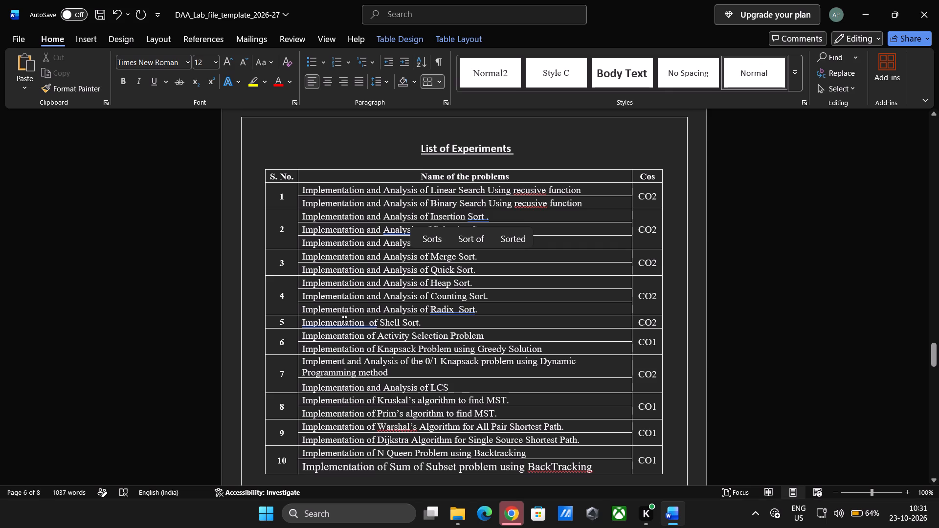
left_click_drag(302, 322, 389, 326)
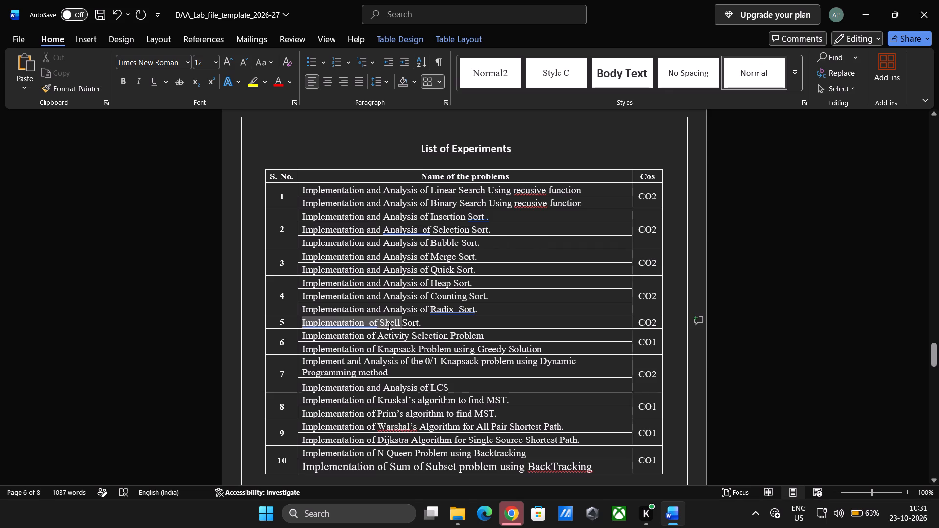
left_click_drag(389, 326, 423, 324)
key("ctrl+v")
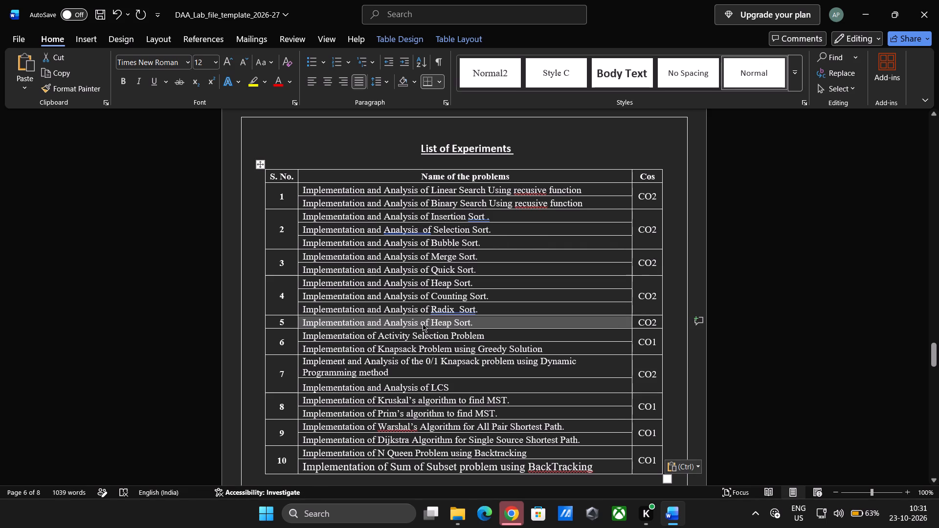
key("ctrl+z")
key("ctrl+c")
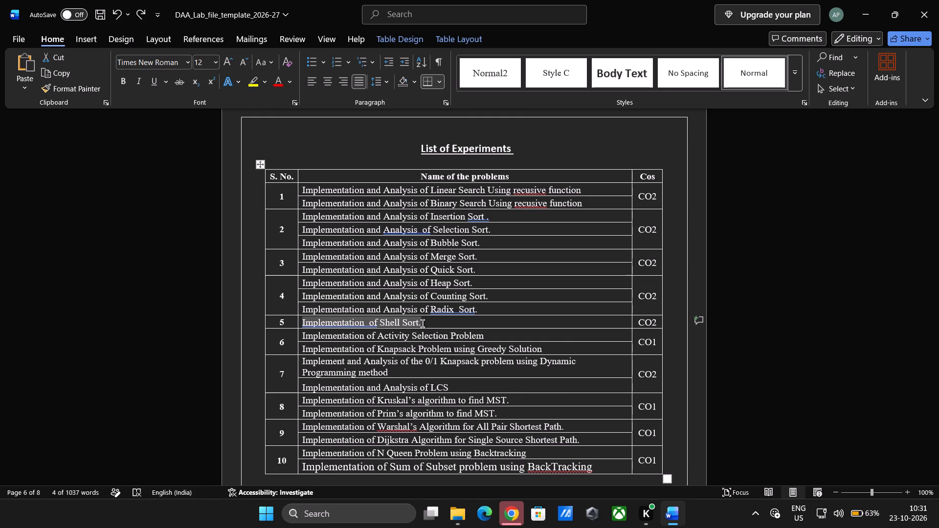
scroll(423, 324, "down", 6)
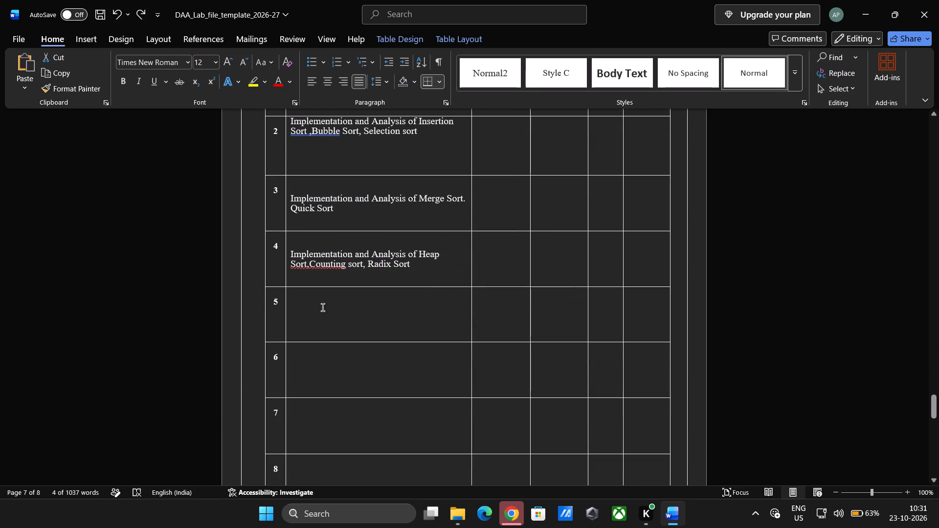
left_click(323, 307)
key("ctrl+v")
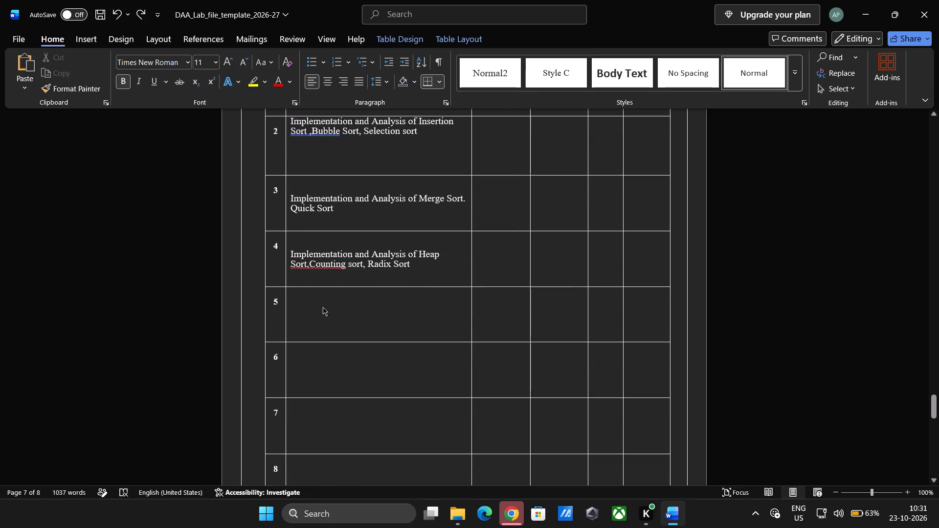
Copy "Implementation of Activity Selection Problem" from the List of Experiments into the Lab Experiment cell of Index row 6.
scroll(323, 307, "up", 6)
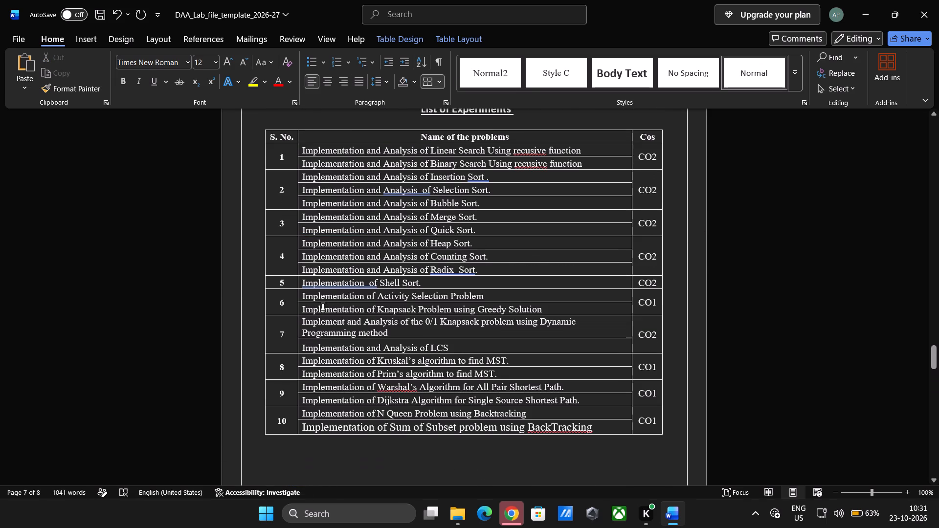
left_click_drag(303, 298, 481, 295)
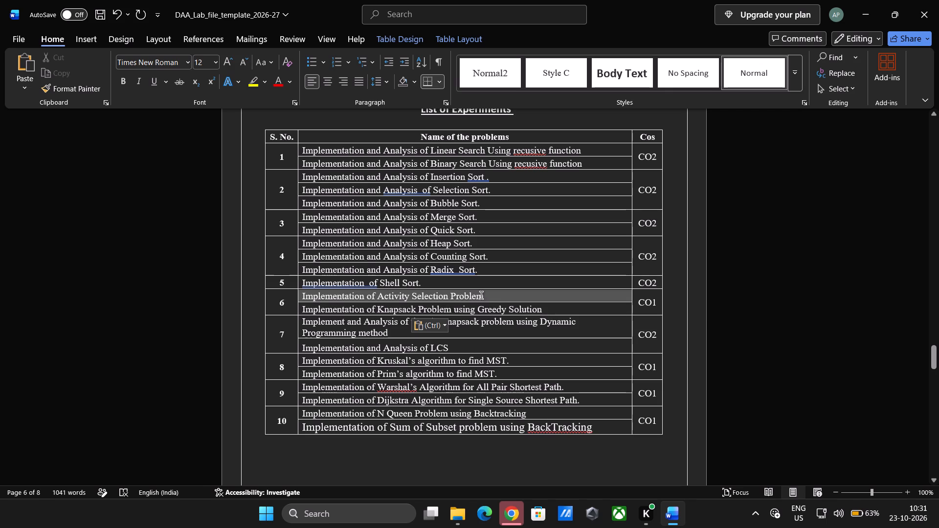
left_click_drag(481, 295, 491, 296)
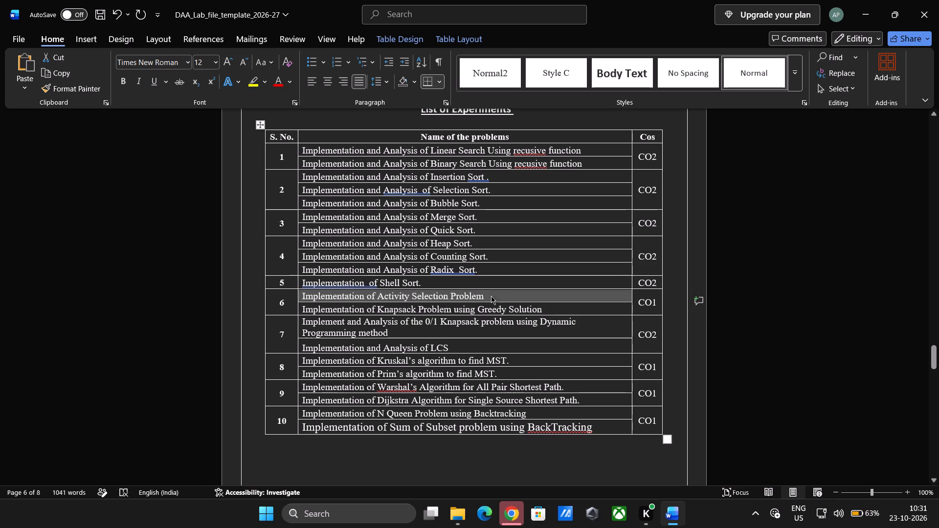
key("ctrl+c")
scroll(491, 296, "down", 2)
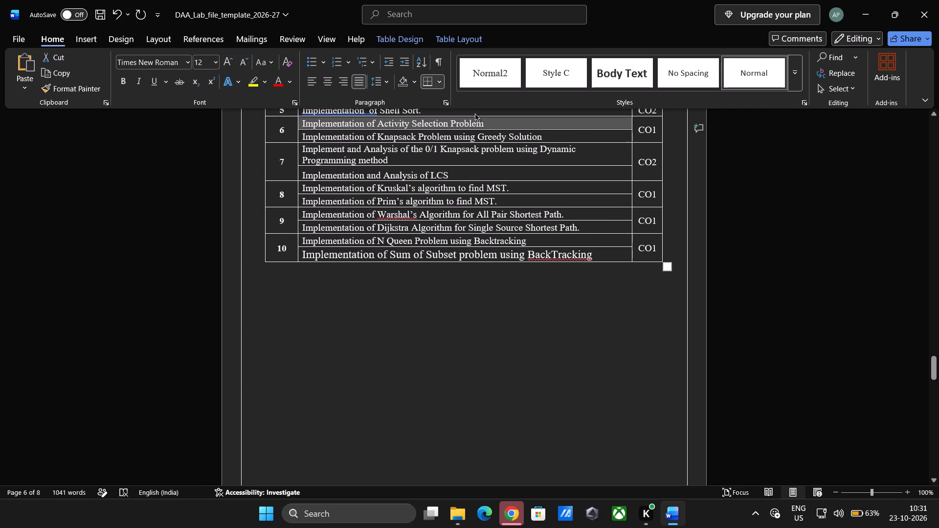
left_click(484, 126)
left_click_drag(484, 126, 419, 130)
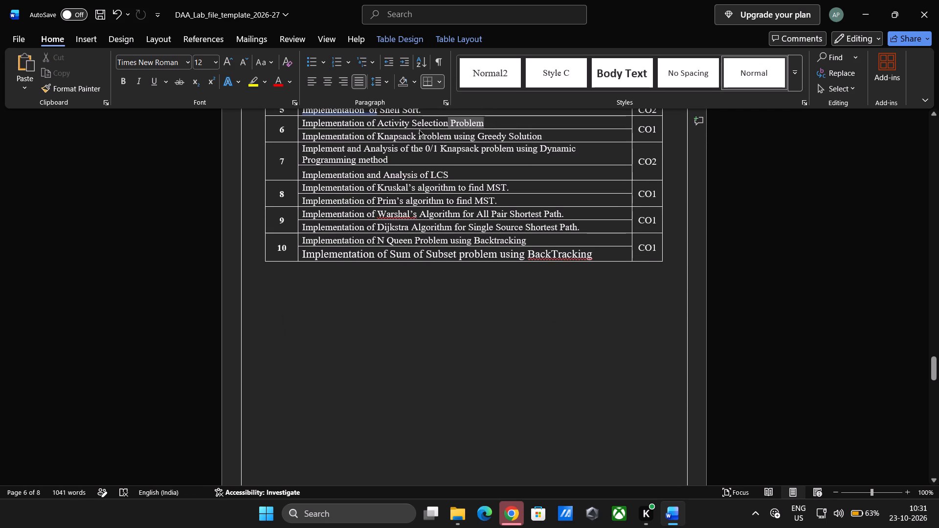
left_click_drag(419, 130, 301, 123)
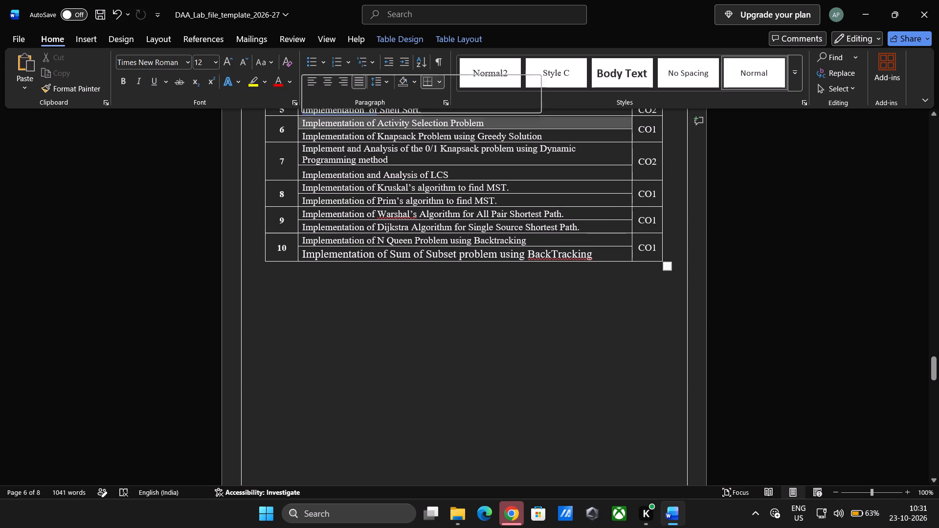
key("ctrl+c")
scroll(301, 123, "down", 2)
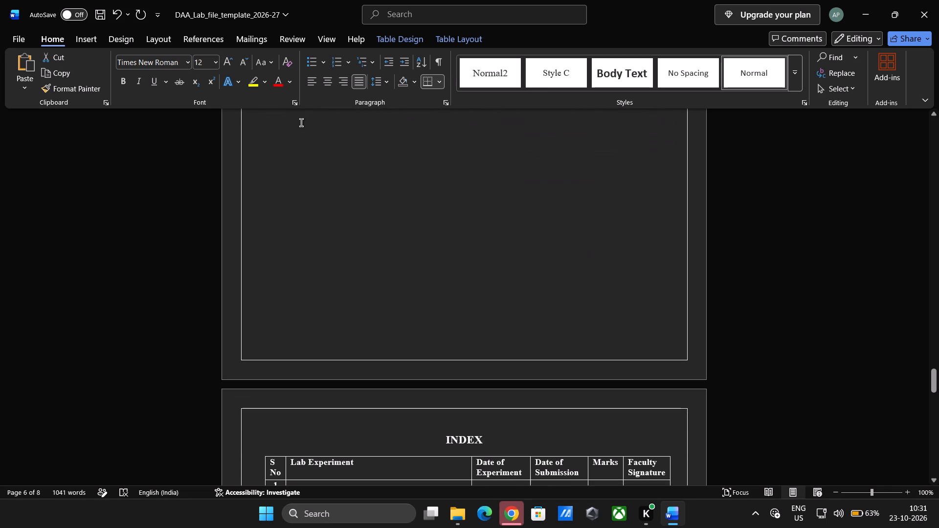
scroll(350, 197, "down", 3)
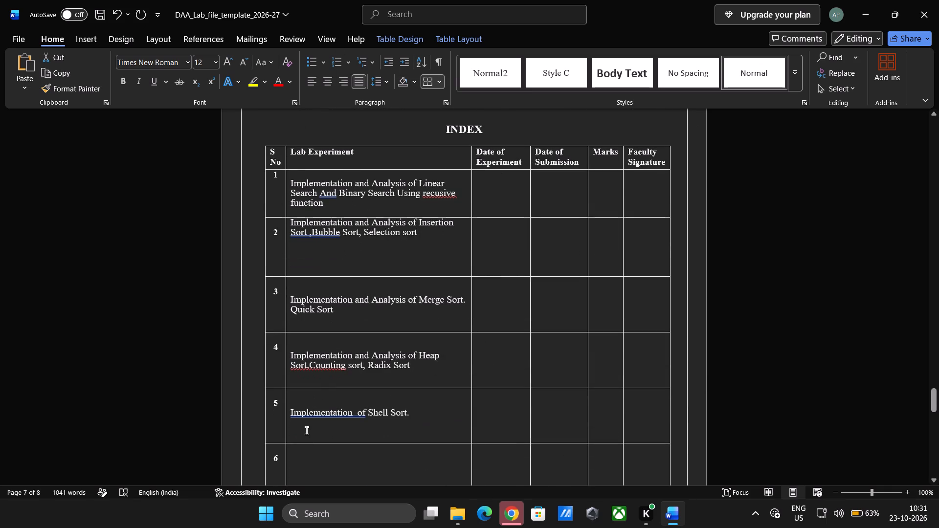
left_click(299, 454)
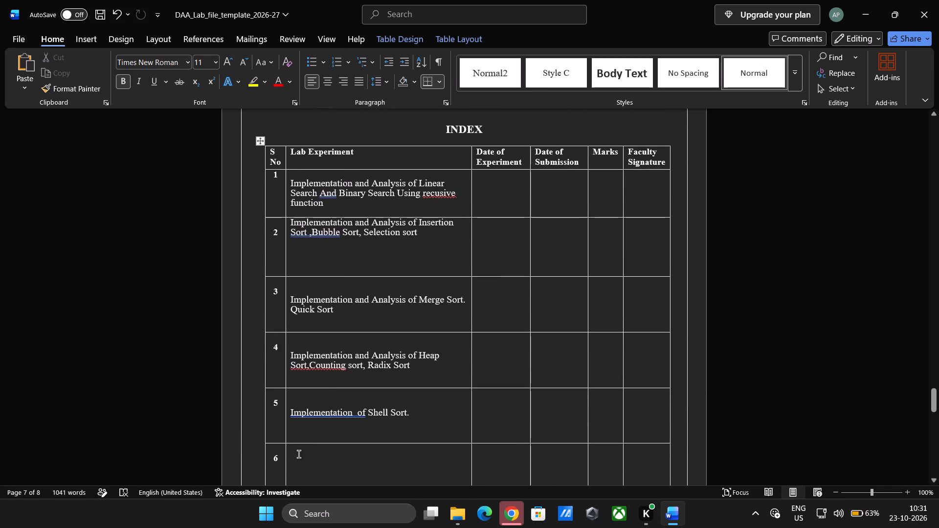
key("ctrl+v")
Check the wording of the Knapsack Problem title in row 6 of the List of Experiments.
scroll(299, 454, "down", 1)
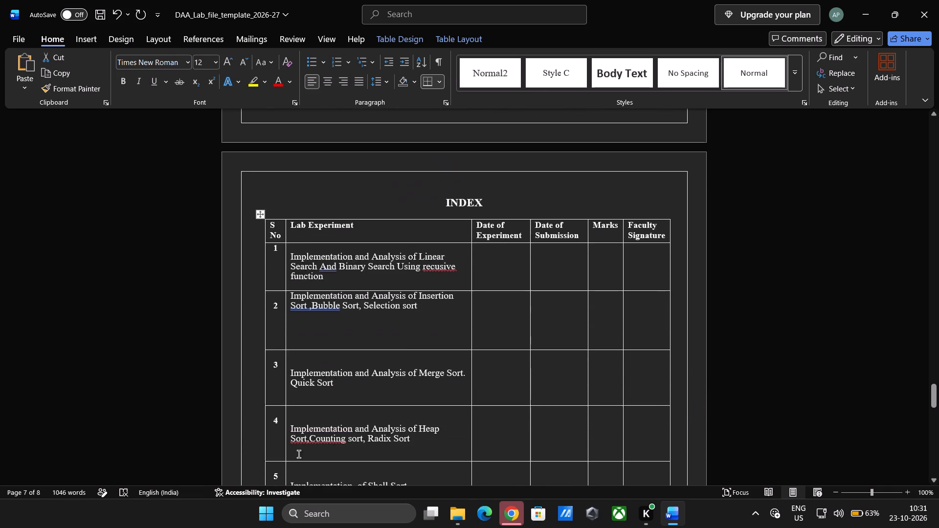
scroll(299, 454, "down", 1)
scroll(299, 454, "up", 3)
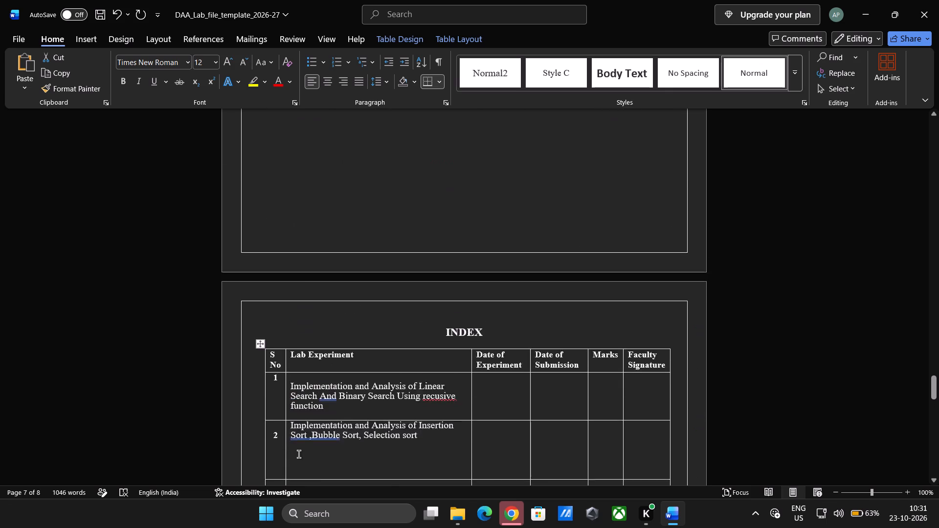
scroll(299, 454, "up", 1)
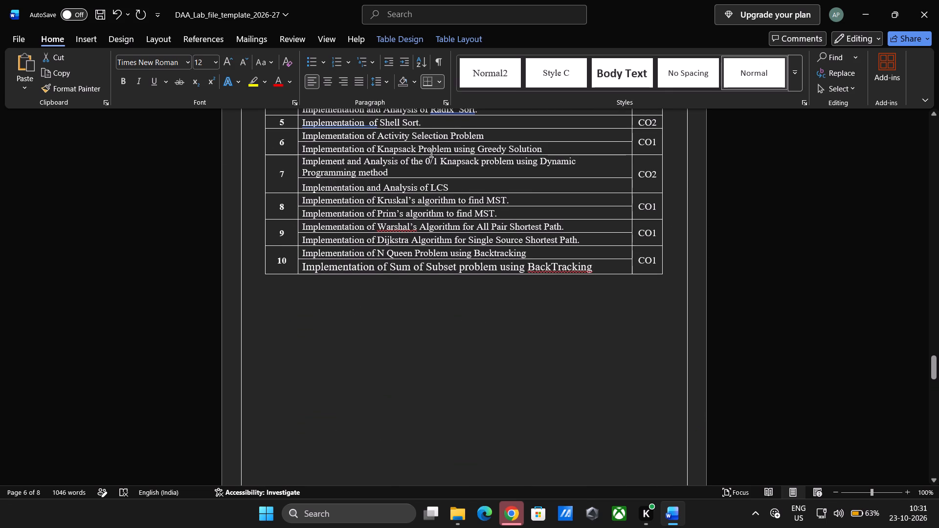
left_click(376, 149)
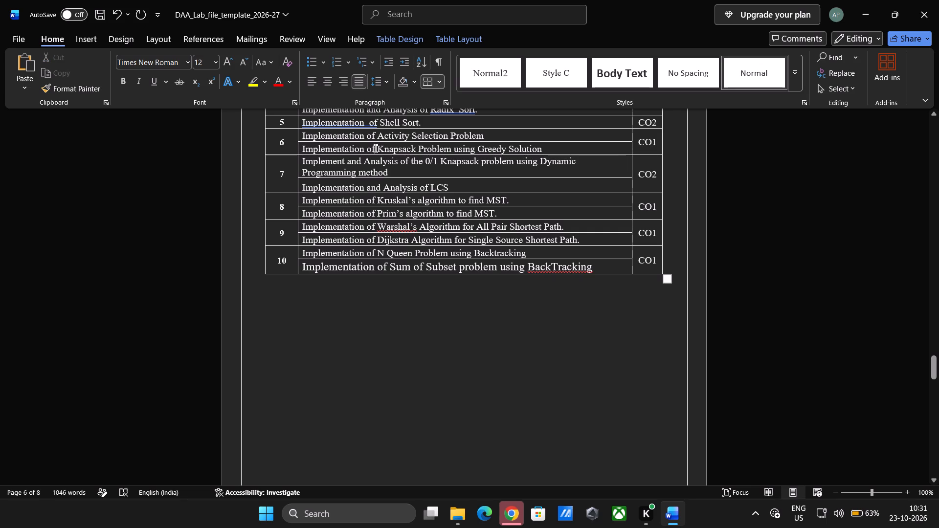
left_click_drag(377, 148, 408, 148)
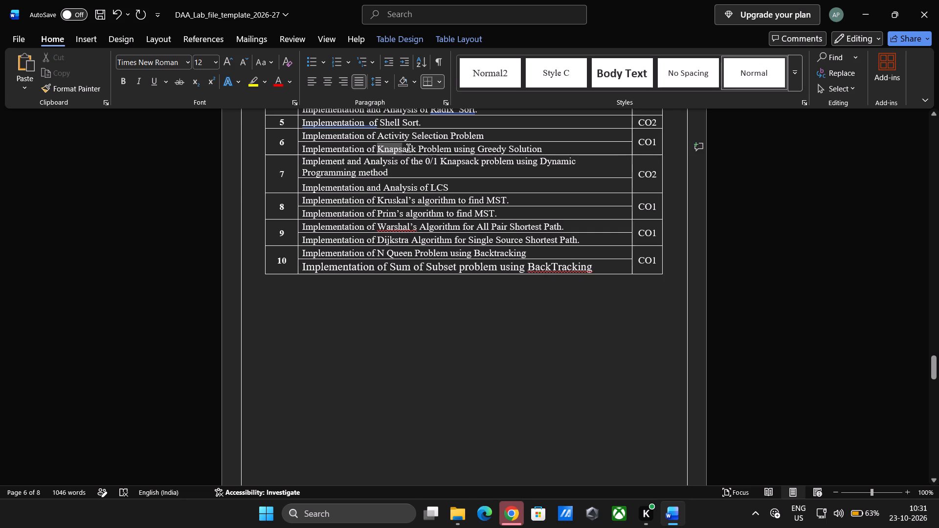
left_click_drag(408, 148, 544, 150)
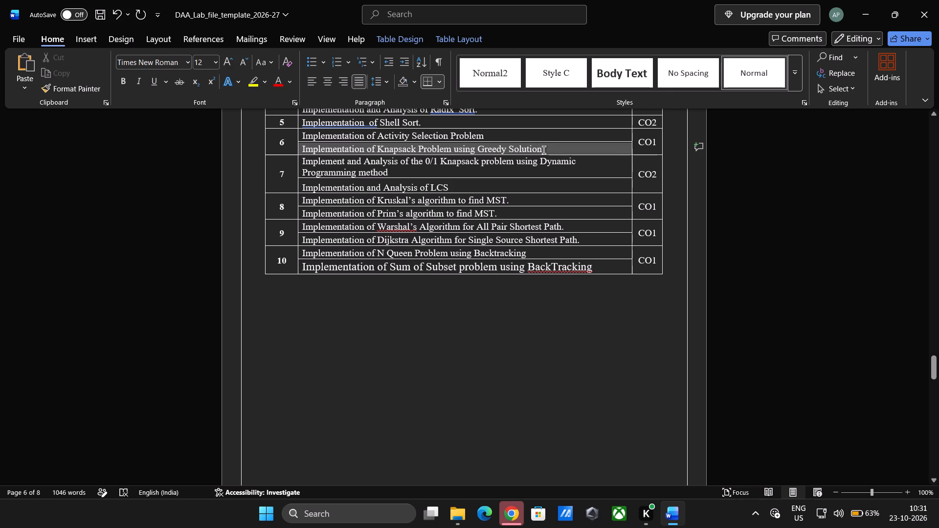
left_click_drag(544, 150, 462, 152)
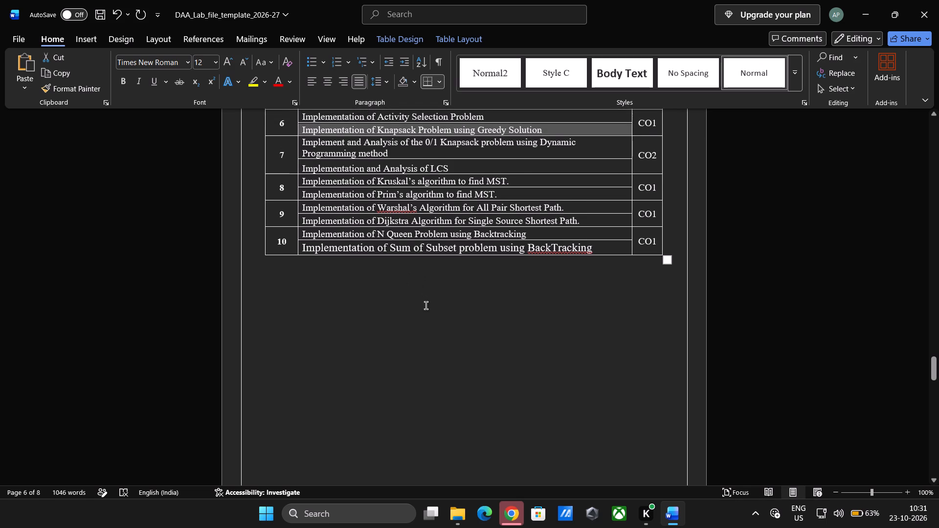
scroll(426, 306, "down", 3)
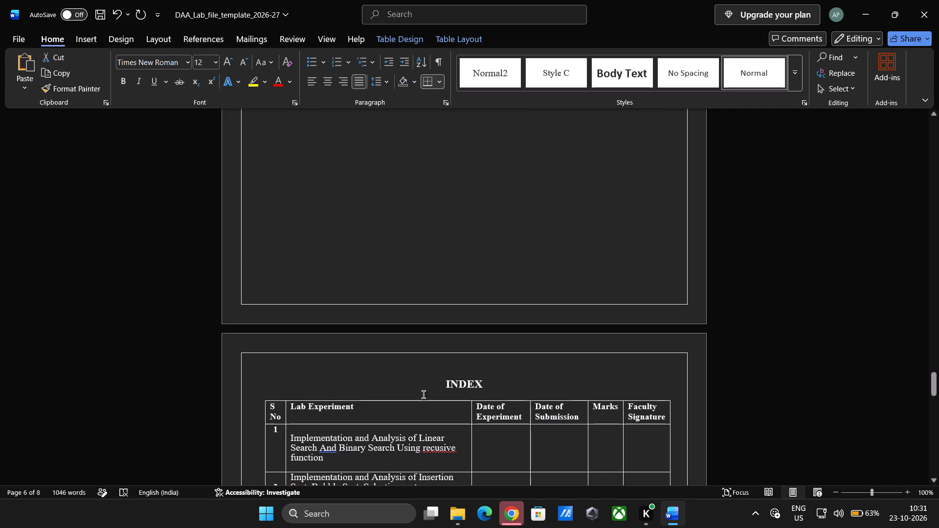
scroll(424, 395, "down", 2)
scroll(396, 448, "down", 1)
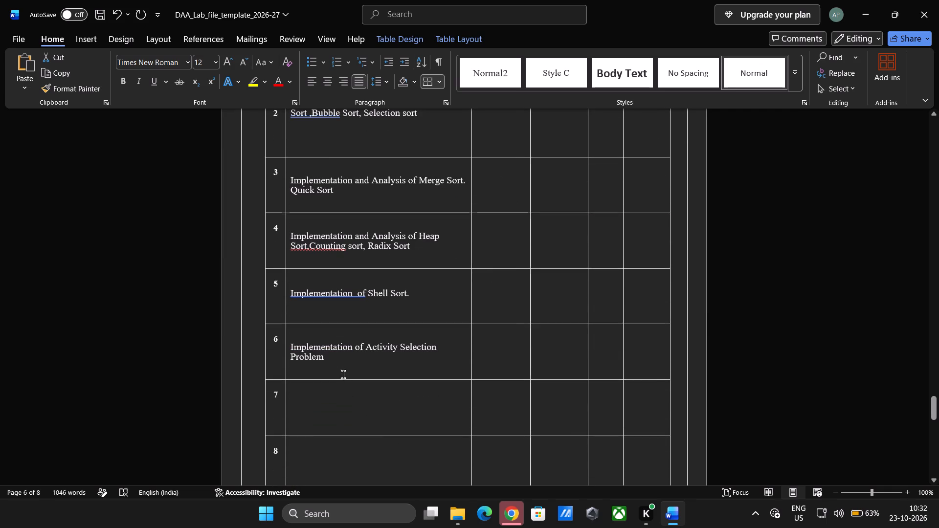
Append "and Knapshap problem using Greedy solution" to the Activity Selection Problem title in Index row 6.
left_click(334, 358)
key("space")
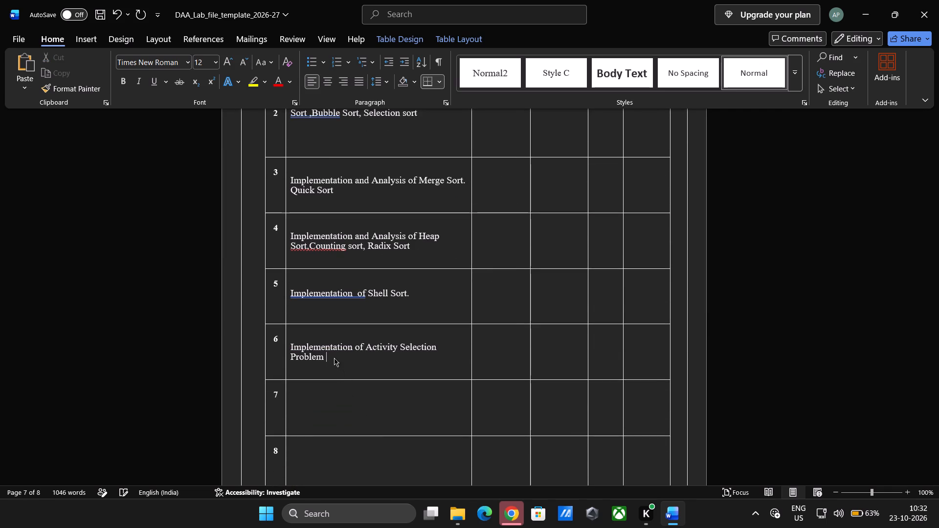
type("and")
key("space")
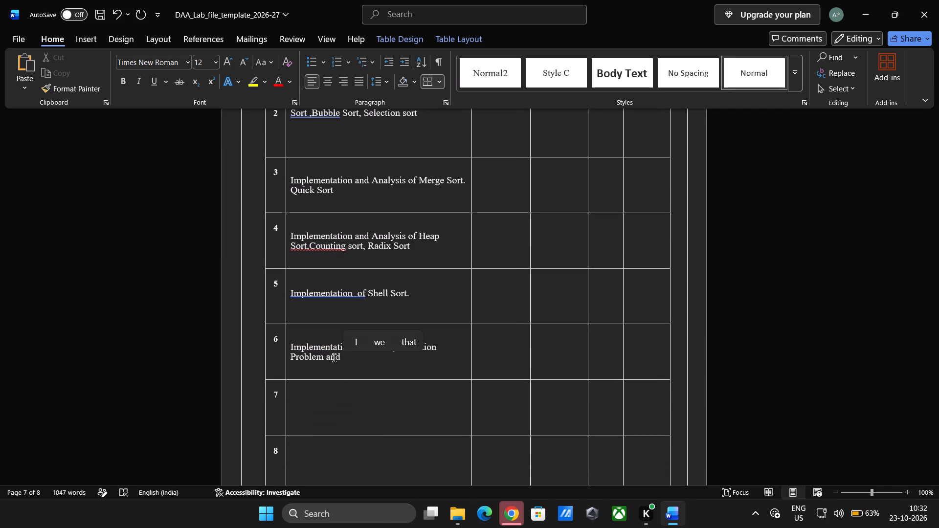
type("knao")
key("BackSpace")
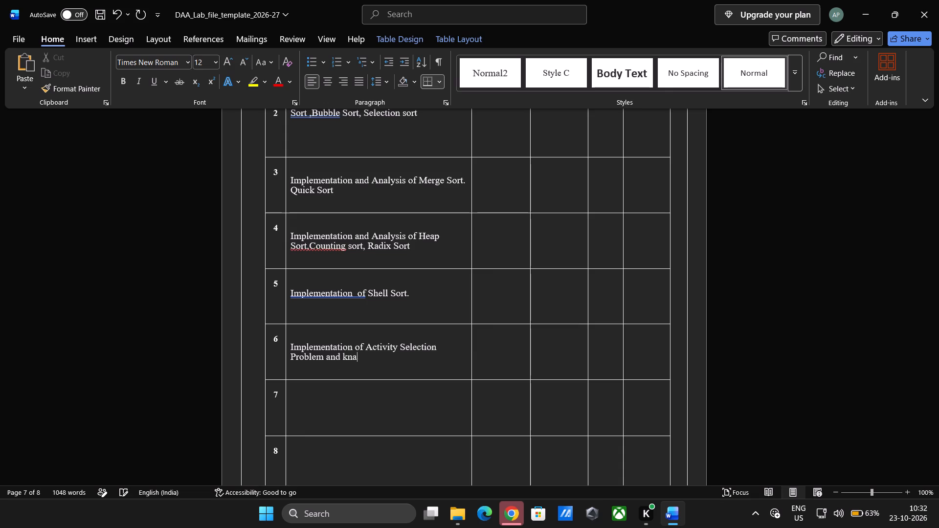
key("BackSpace")
key("BackSpace")
key("BackSpace")
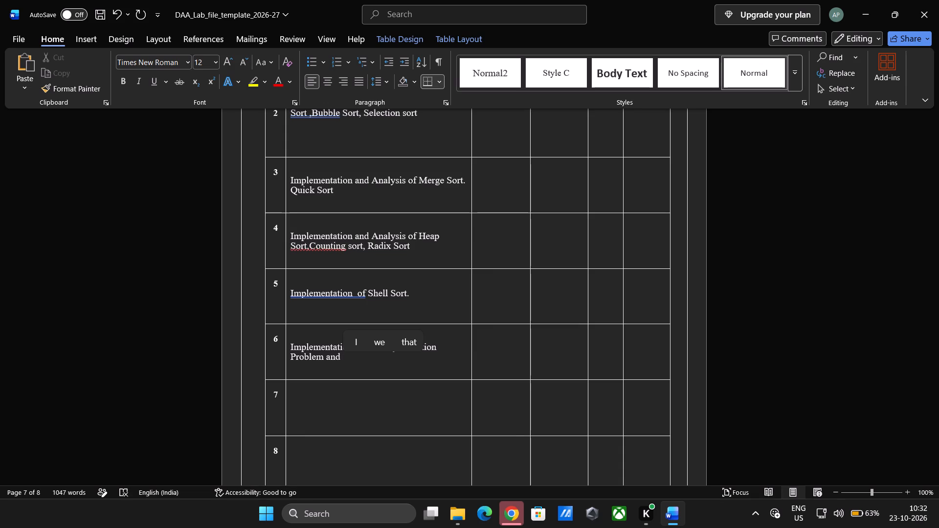
key("shift+k")
type("nap")
key("s")
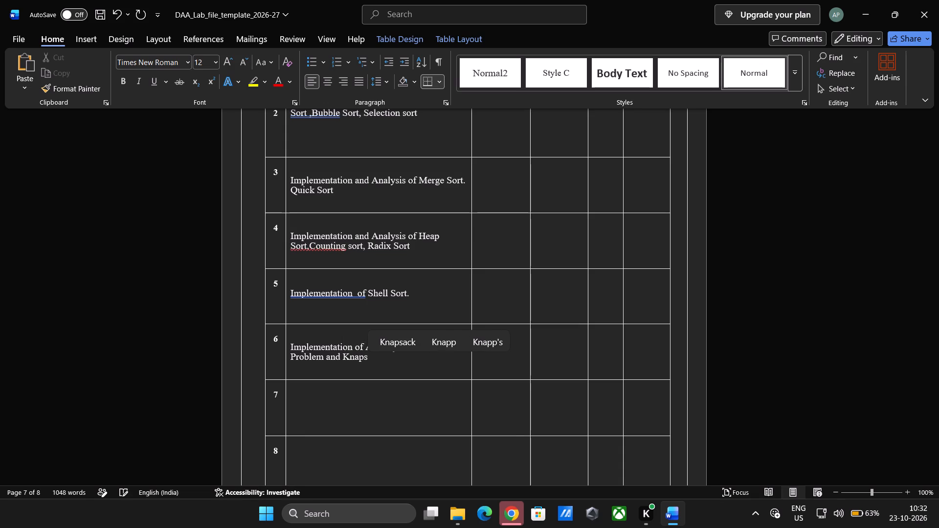
key("h")
type("ap")
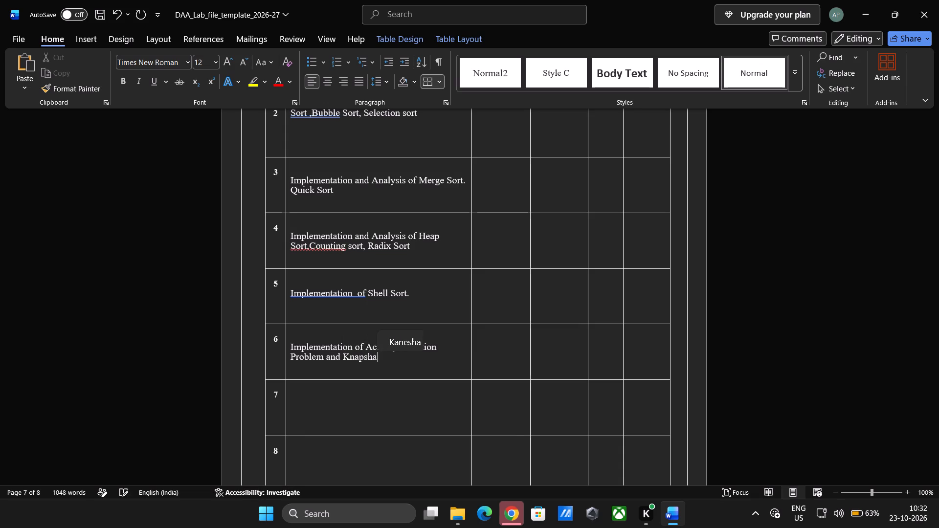
key("space")
type("pro")
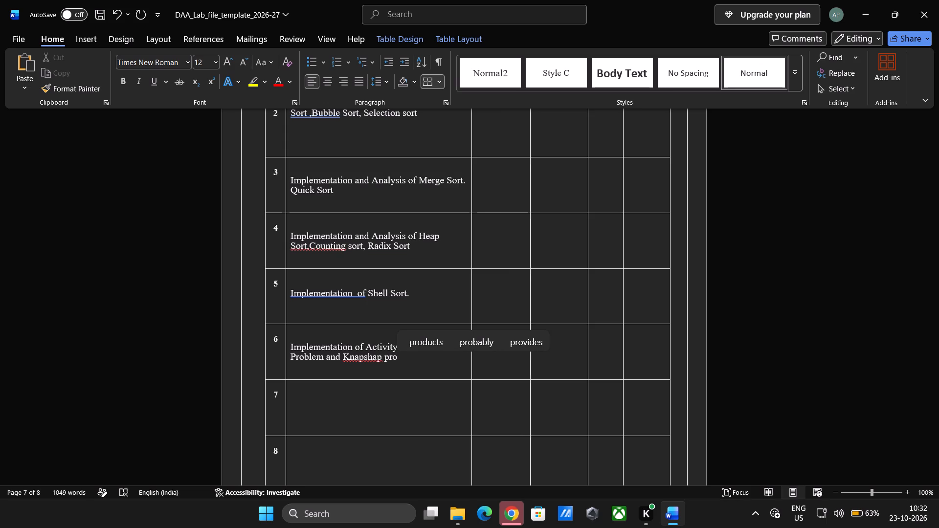
type("bl")
type("um")
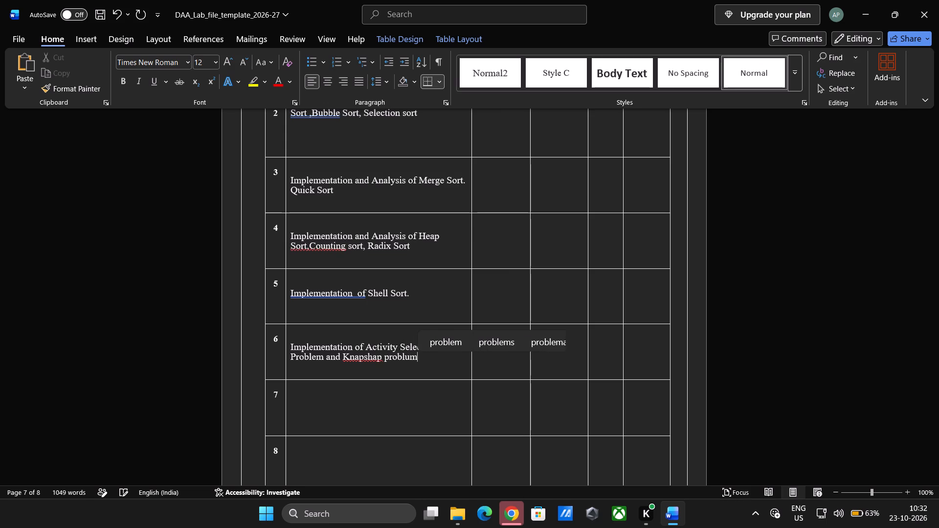
key("space")
key("BackSpace")
key("BackSpace")
key("BackSpace")
key("BackSpace")
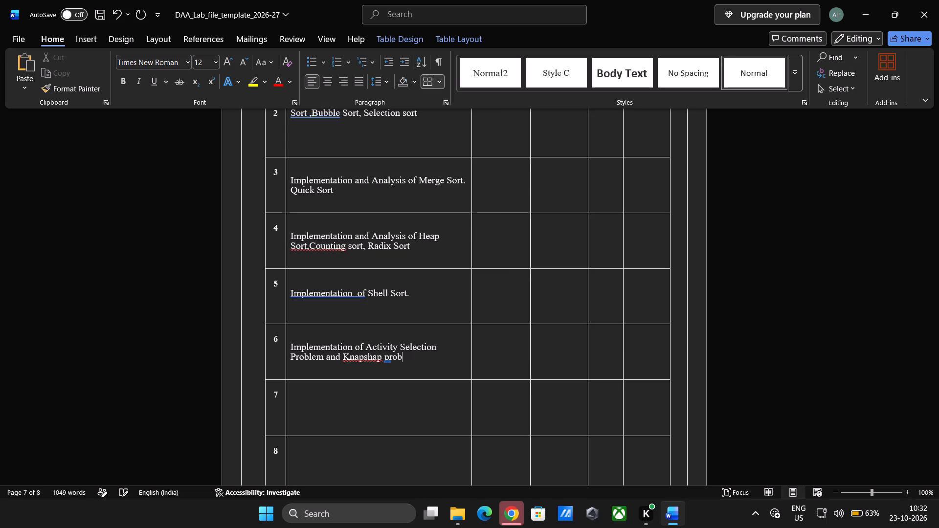
type("lr")
key("BackSpace")
type("em using")
key("space")
type("Greedy")
key("space")
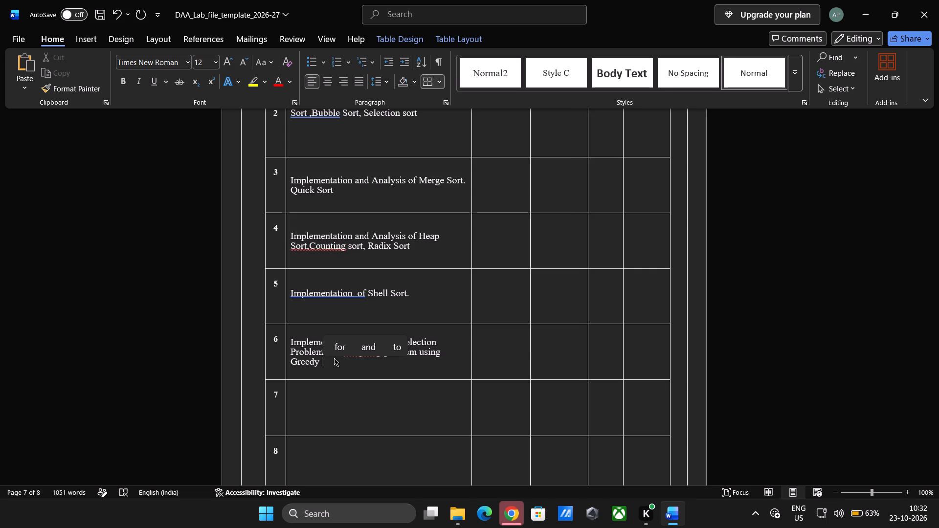
type("solution")
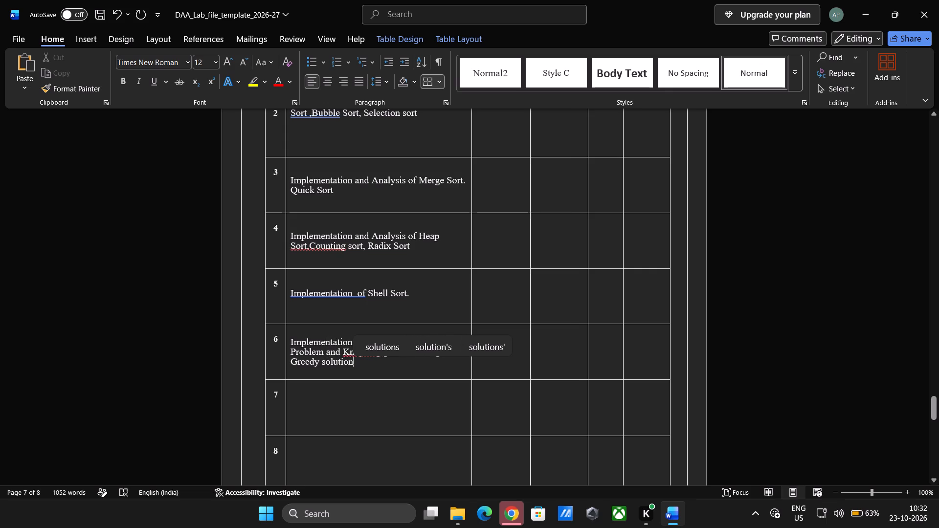
Correct "Knapshap" to "Knapsack" in Index row 6, checking the spelling against the List of Experiments.
scroll(376, 229, "up", 2)
scroll(376, 229, "right", 1)
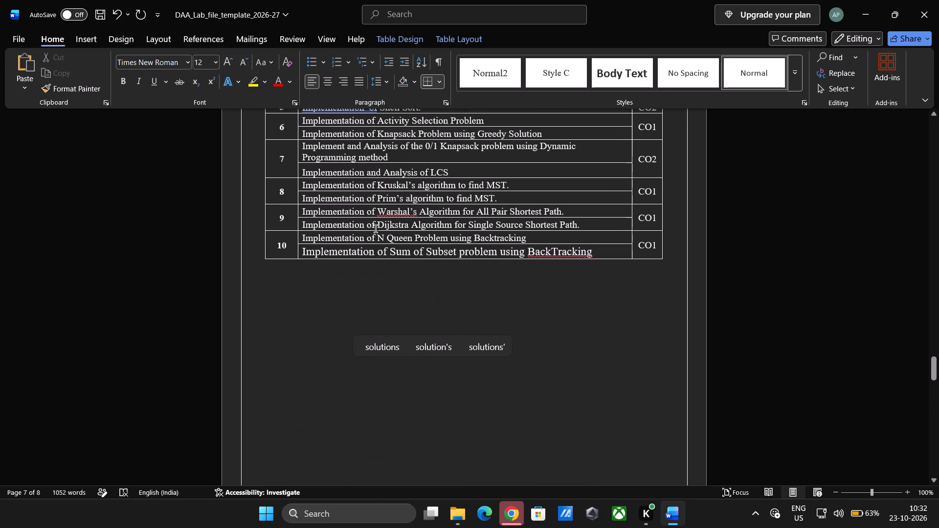
scroll(376, 229, "right", 1)
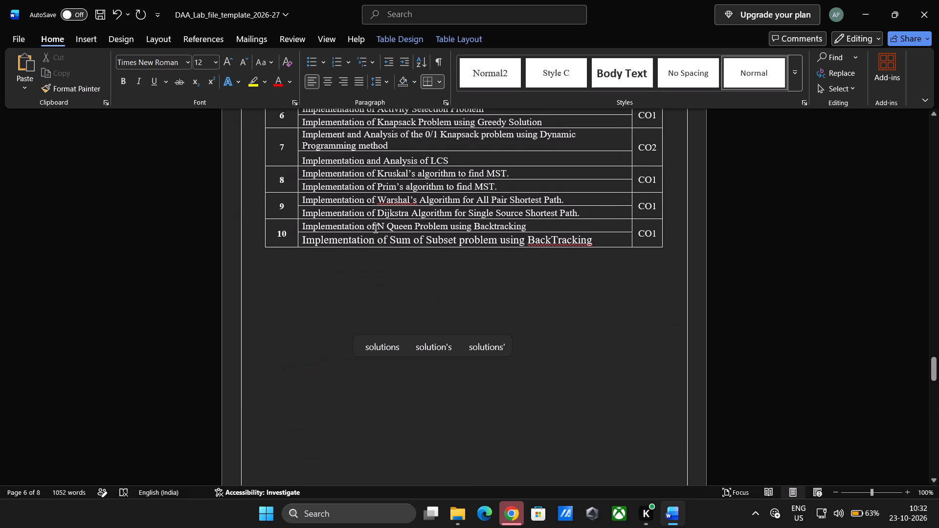
scroll(376, 229, "right", 2)
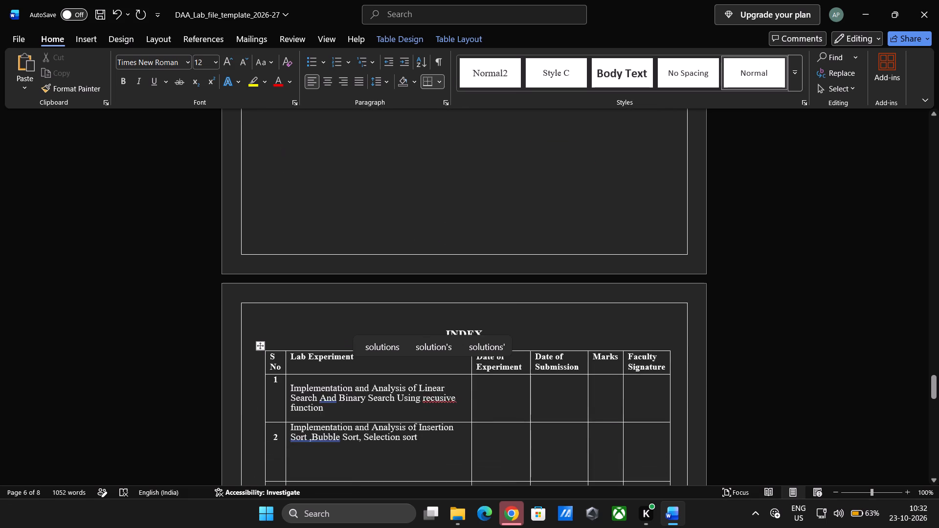
scroll(376, 229, "down", 2)
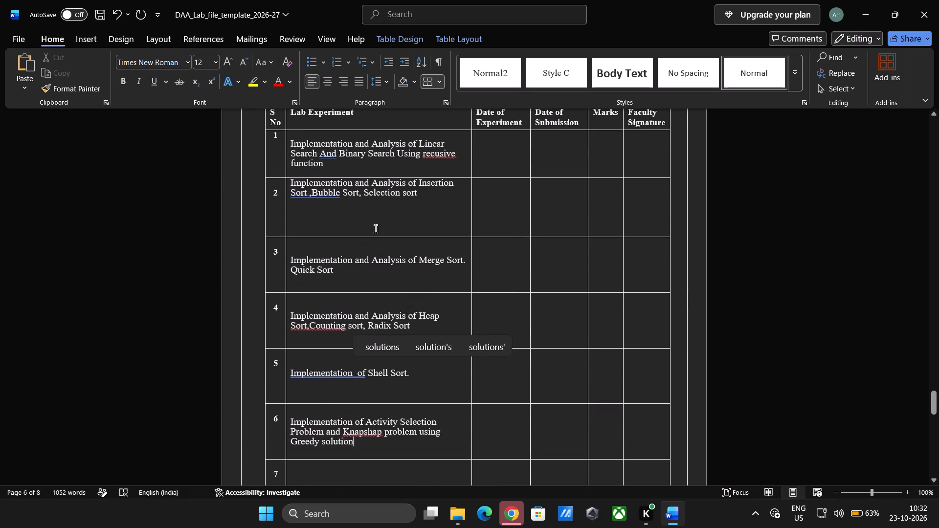
scroll(376, 229, "down", 3)
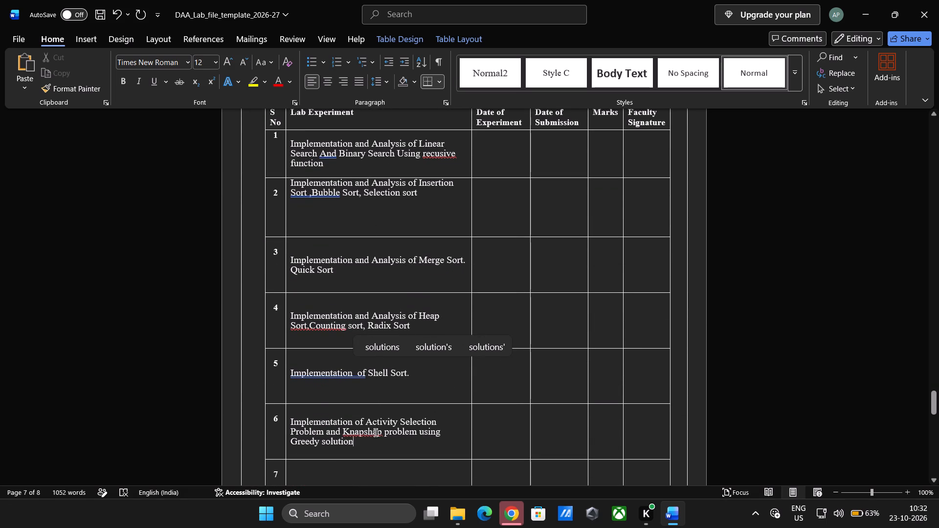
double_click(381, 434)
key("BackSpace")
key("BackSpace")
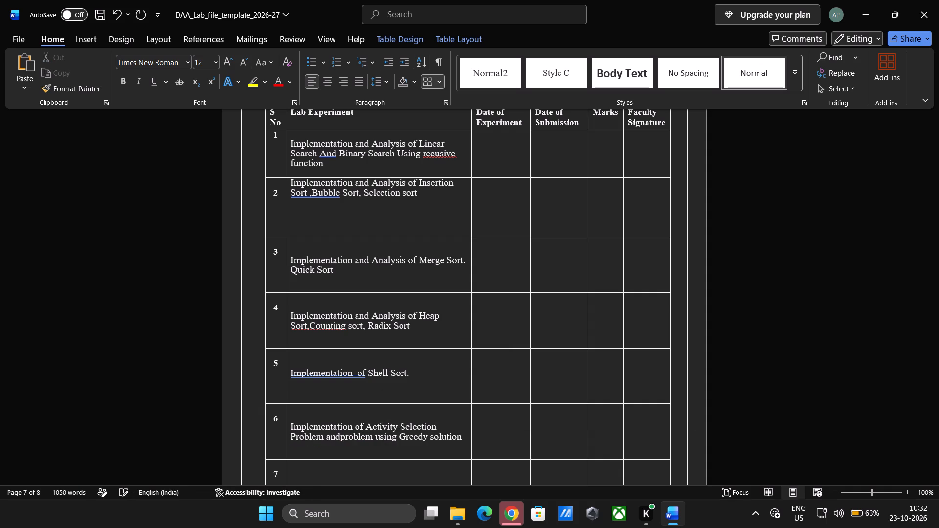
key("space")
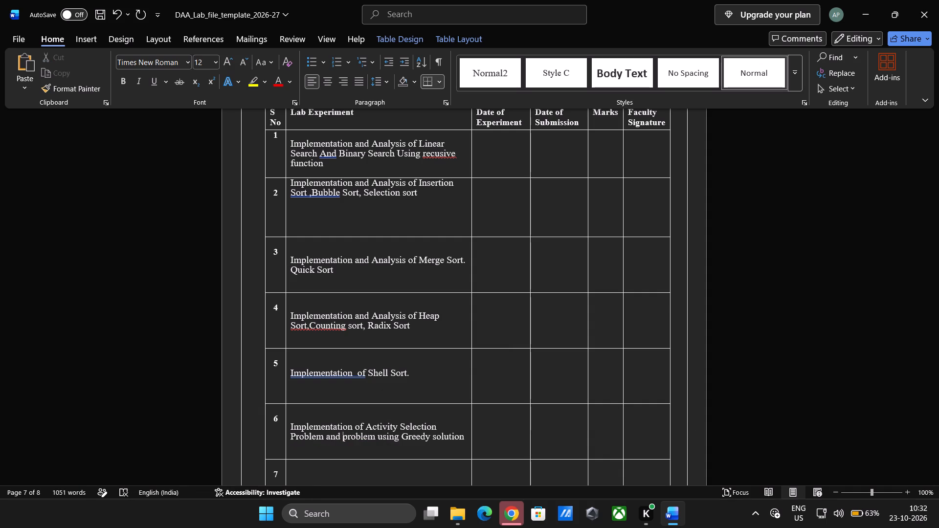
key("shift+k")
type("napsack")
key("space")
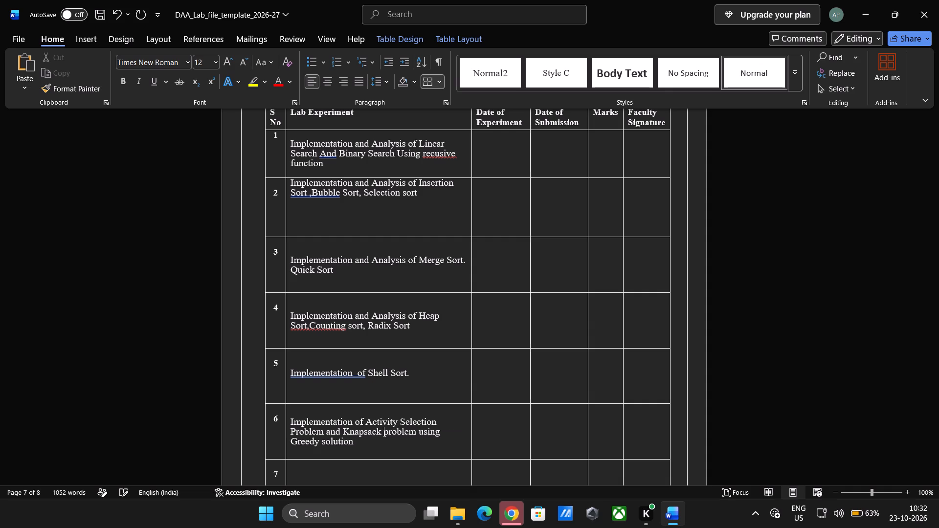
Copy "Implement and Analysis of the 0/1 Knapsack problem using Dynamic Programming method" from the List of Experiments into the Lab Experiment cell of Index row 7.
scroll(356, 360, "up", 2)
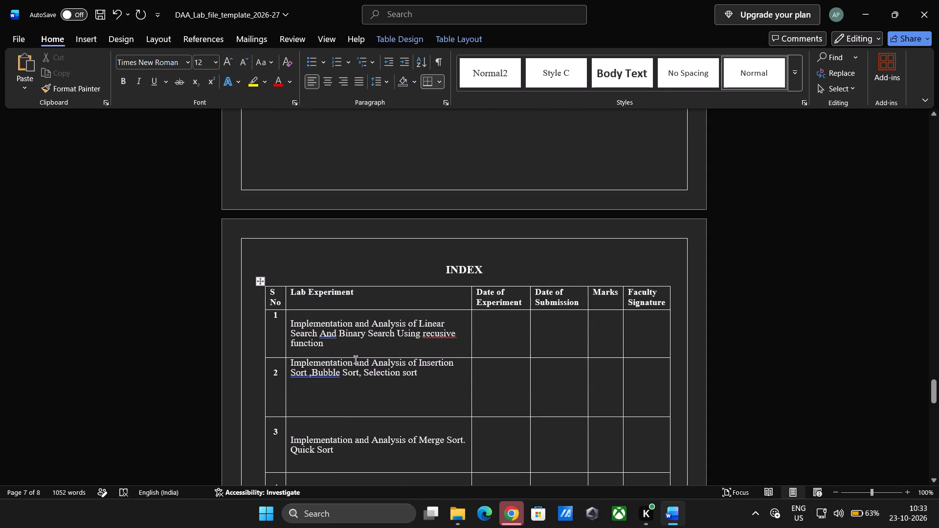
scroll(356, 360, "up", 3)
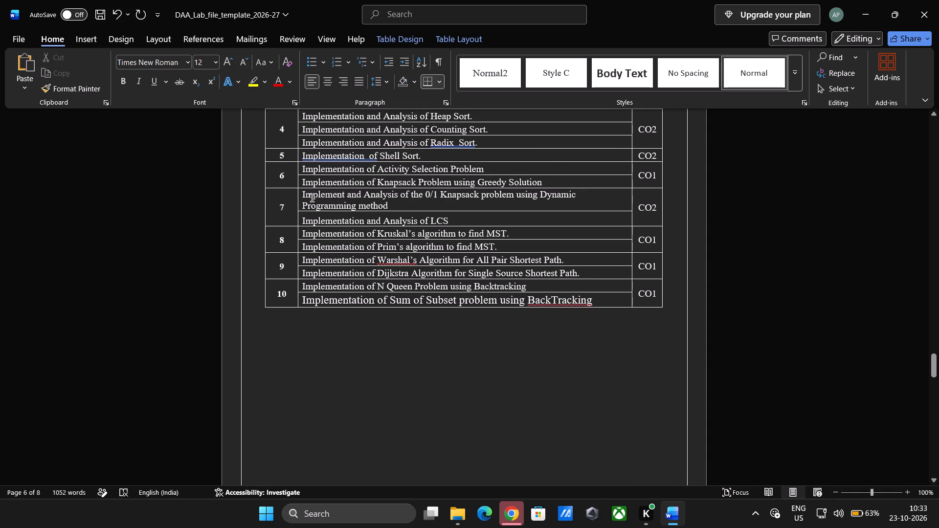
left_click(298, 194)
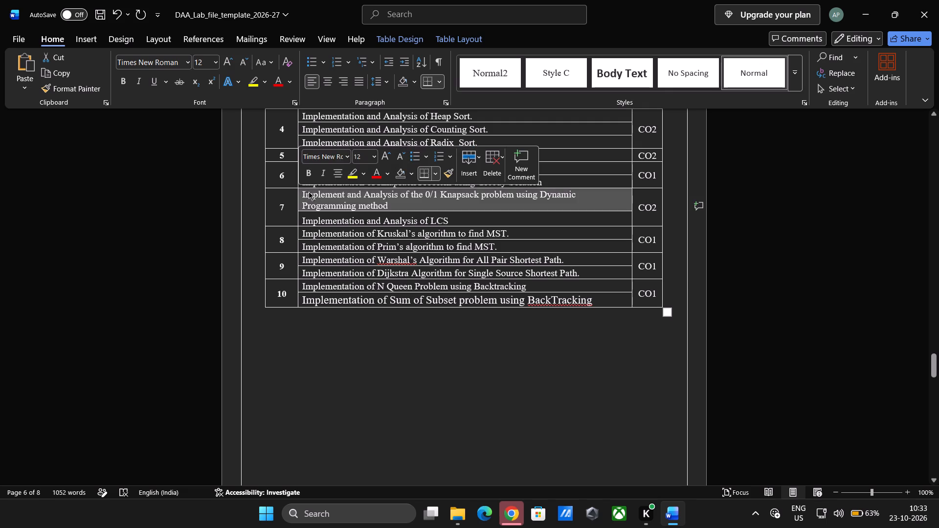
triple_click(301, 192)
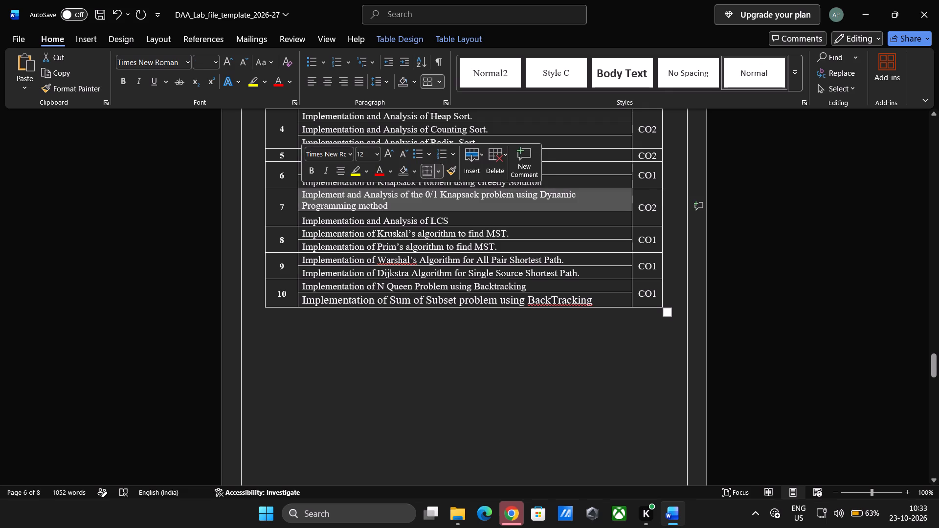
left_click(389, 198)
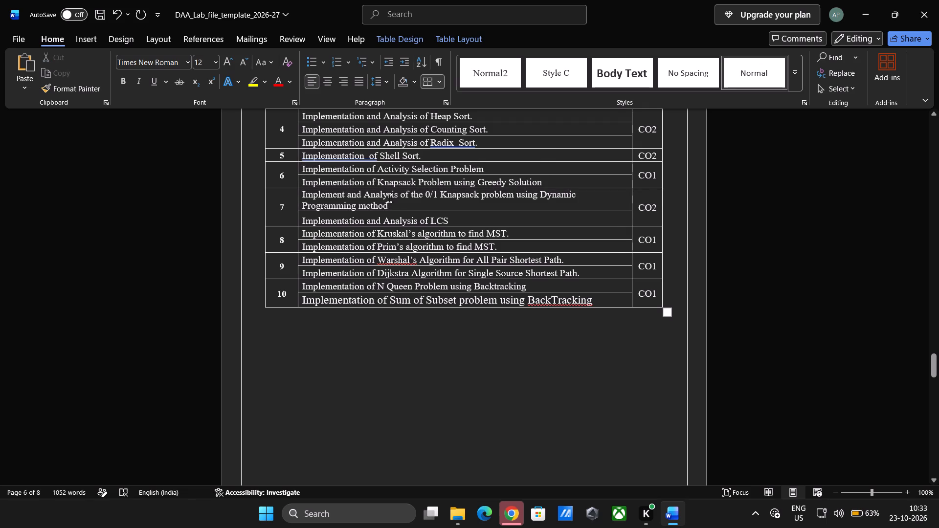
left_click_drag(393, 203, 309, 185)
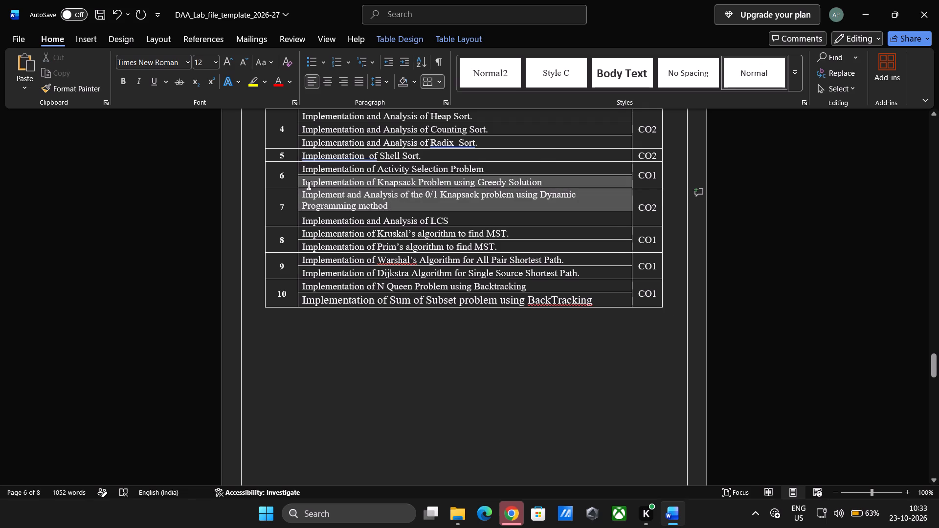
left_click_drag(309, 185, 302, 198)
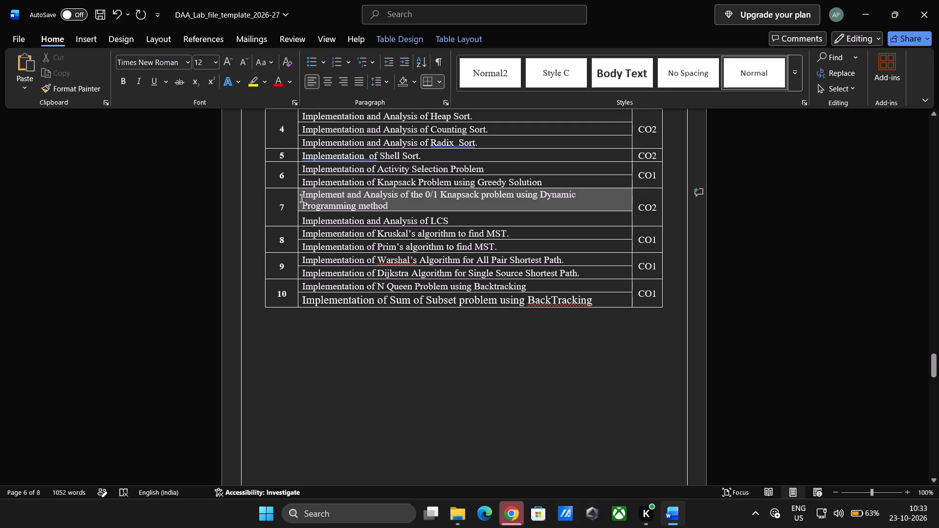
left_click_drag(302, 198, 301, 198)
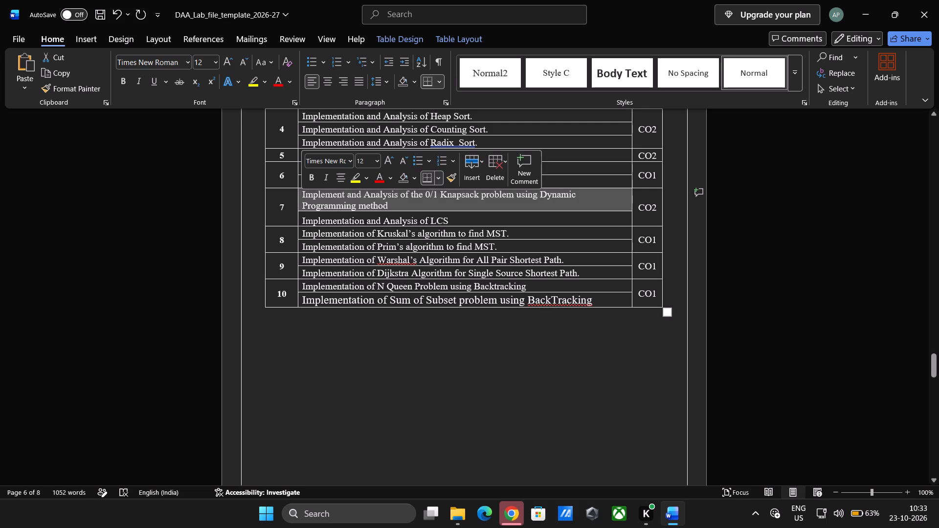
key("ctrl+c")
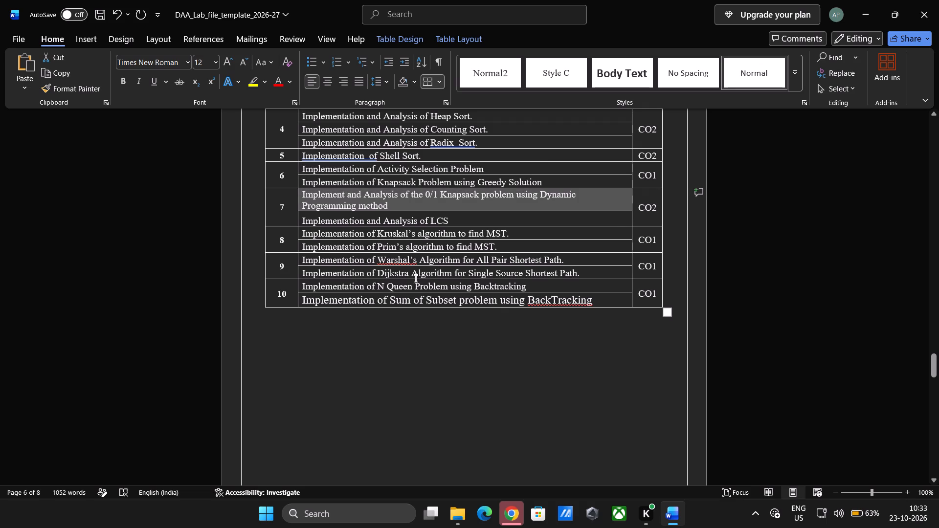
scroll(419, 296, "down", 5)
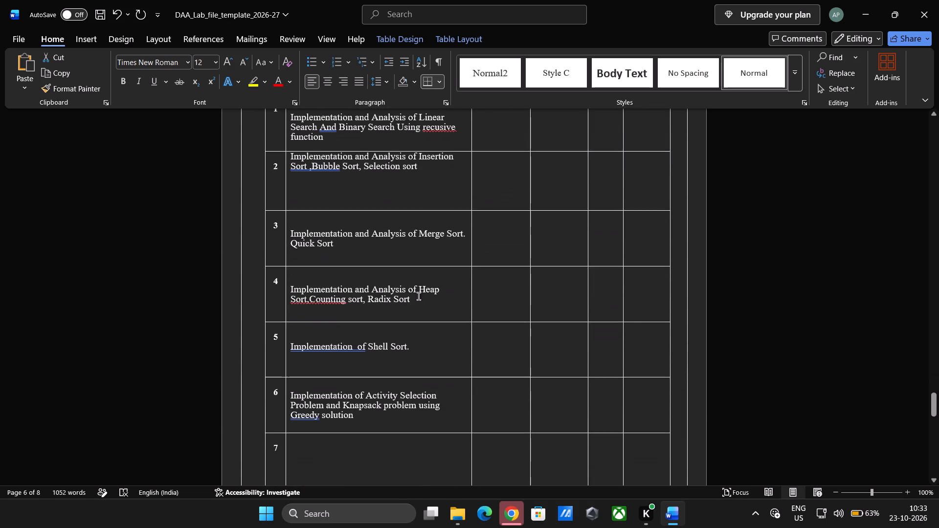
scroll(419, 296, "down", 1)
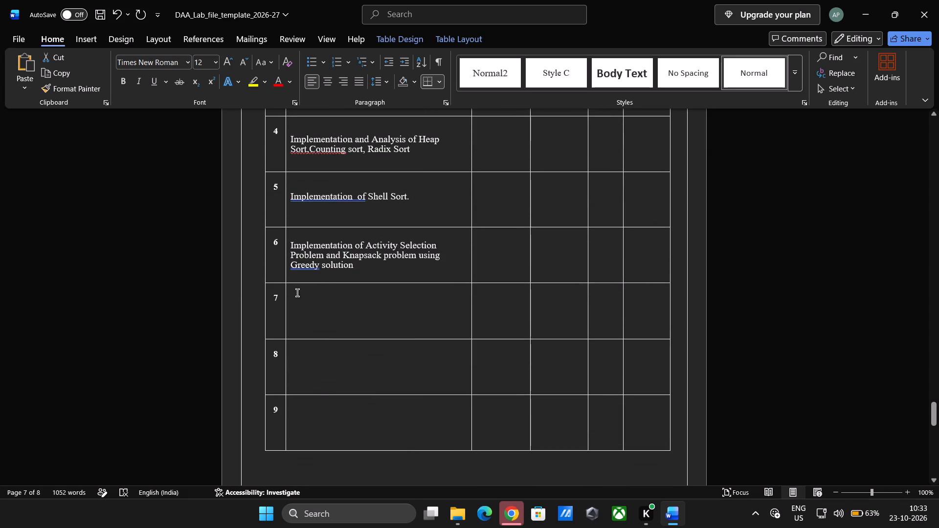
left_click(297, 293)
key("ctrl+v")
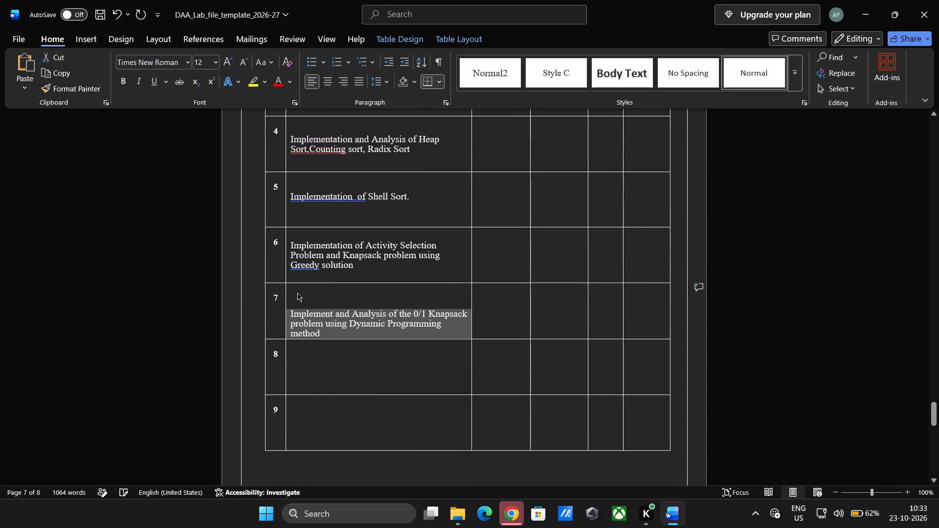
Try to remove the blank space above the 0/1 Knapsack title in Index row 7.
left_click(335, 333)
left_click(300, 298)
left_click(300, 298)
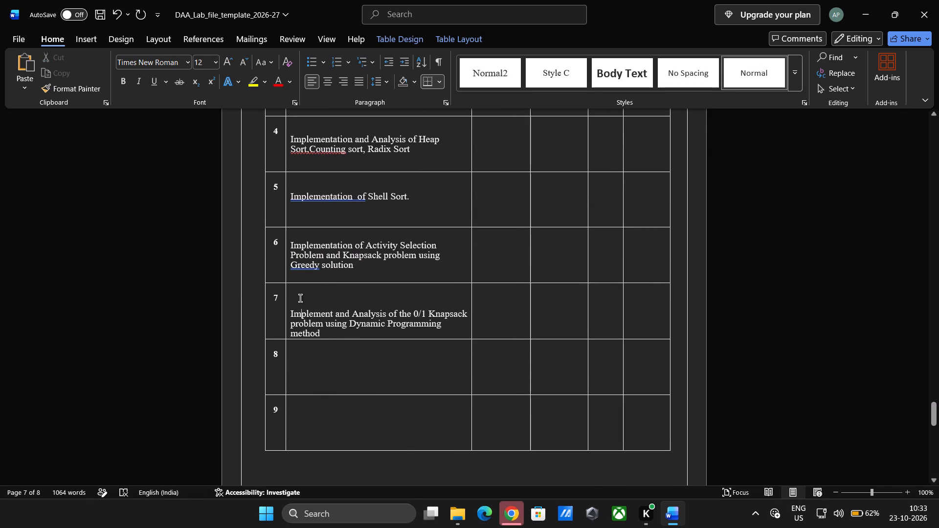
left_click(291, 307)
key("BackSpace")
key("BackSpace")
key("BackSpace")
Copy only the 0/1 Knapsack title's text, undo the cell paste in Index row 7, and paste the text there followed by a new line.
left_click_drag(320, 333, 290, 311)
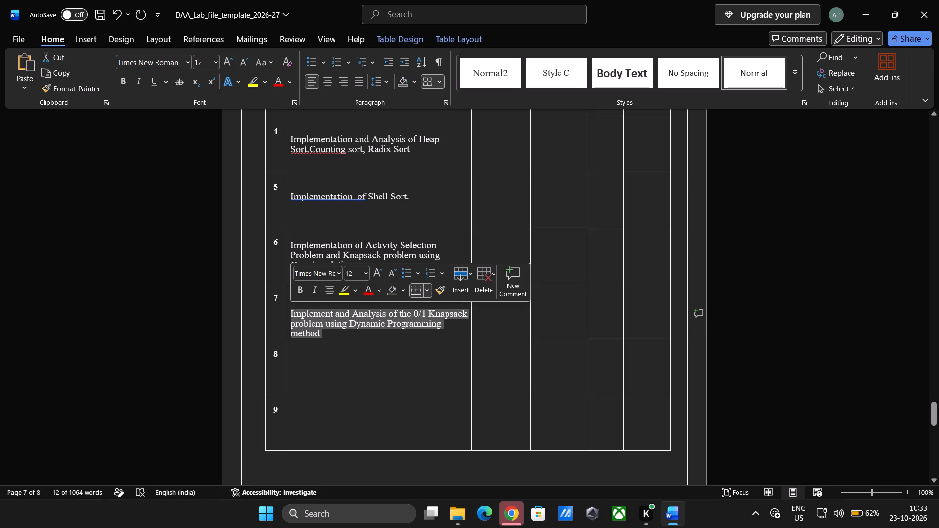
key("ctrl+c")
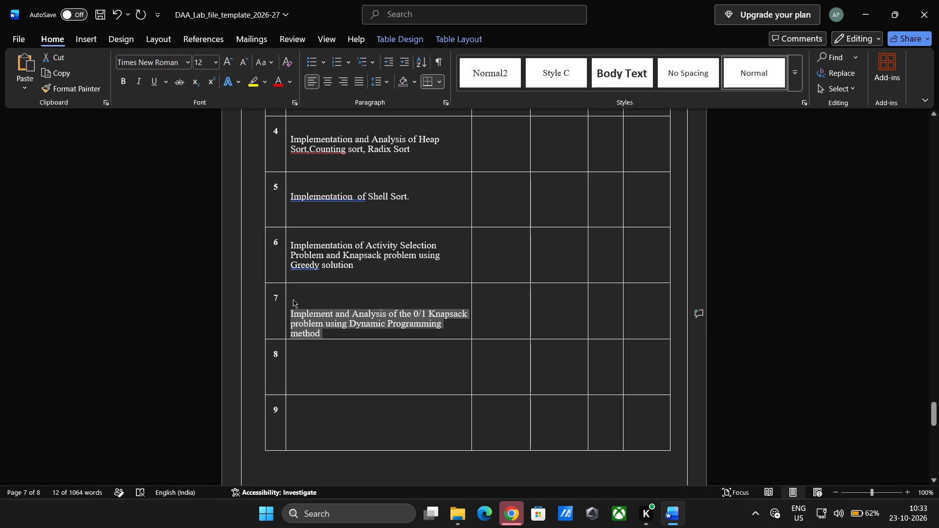
key("ctrl+z")
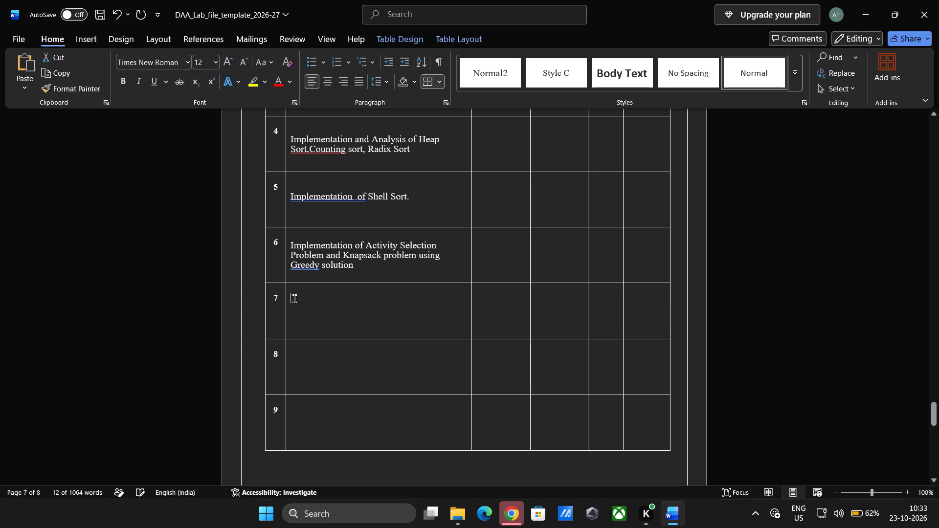
key("ctrl+v")
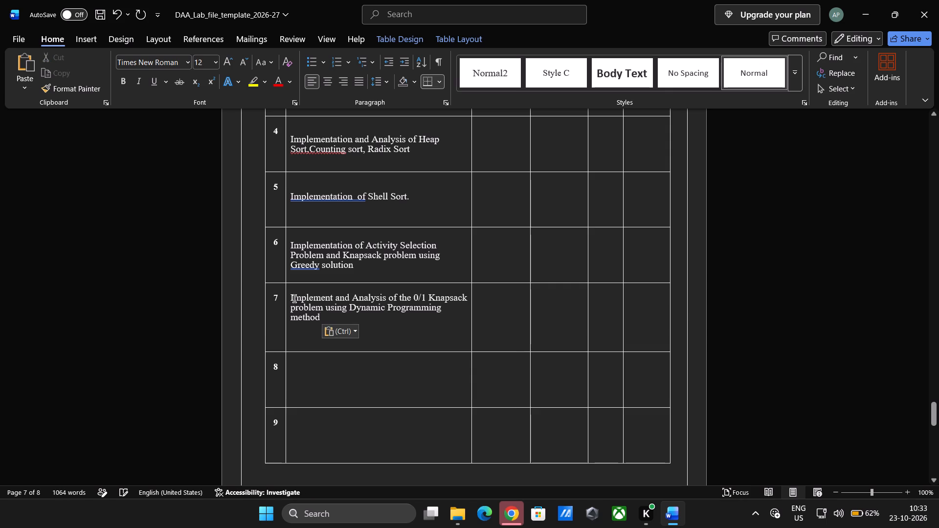
key("space")
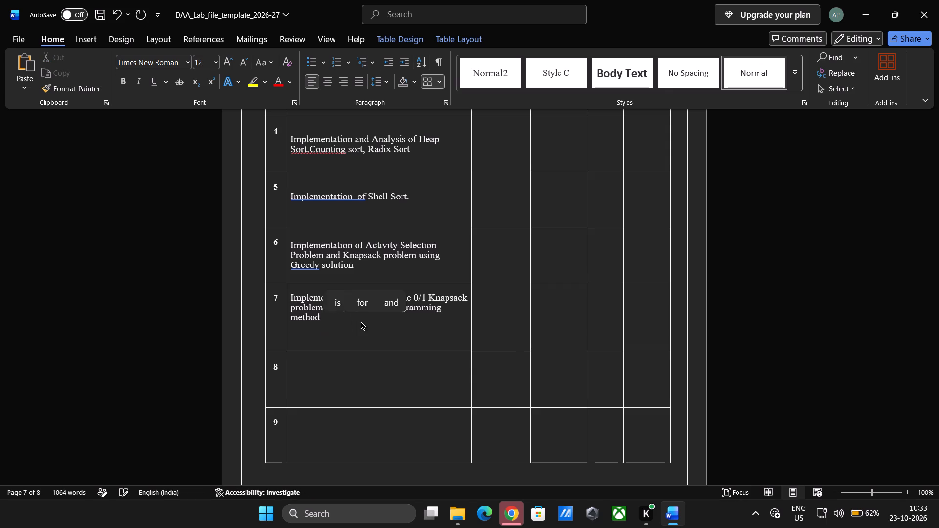
key("Return")
Paste "Implementation and Analysis of LCS" from the List of Experiments after the Knapsack title in Index row 7, undoing and repeating the paste once.
scroll(361, 322, "up", 3)
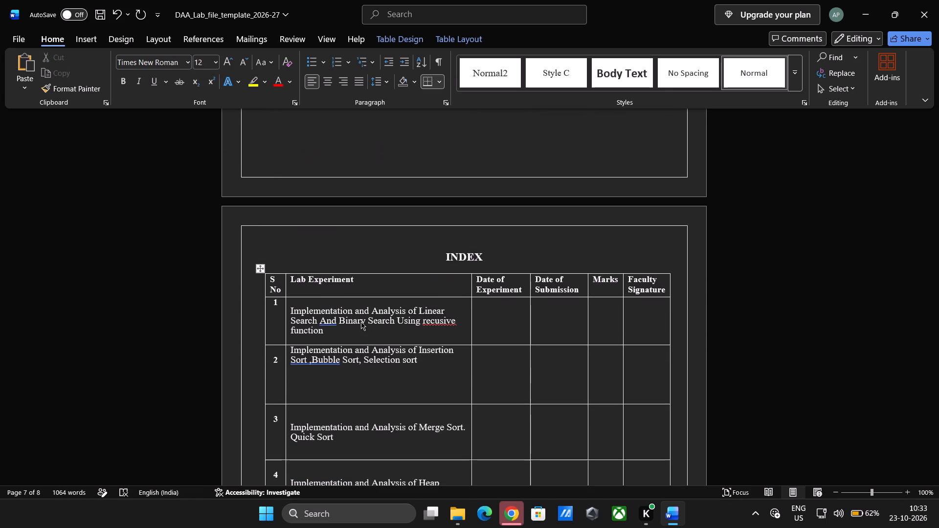
scroll(361, 322, "up", 1)
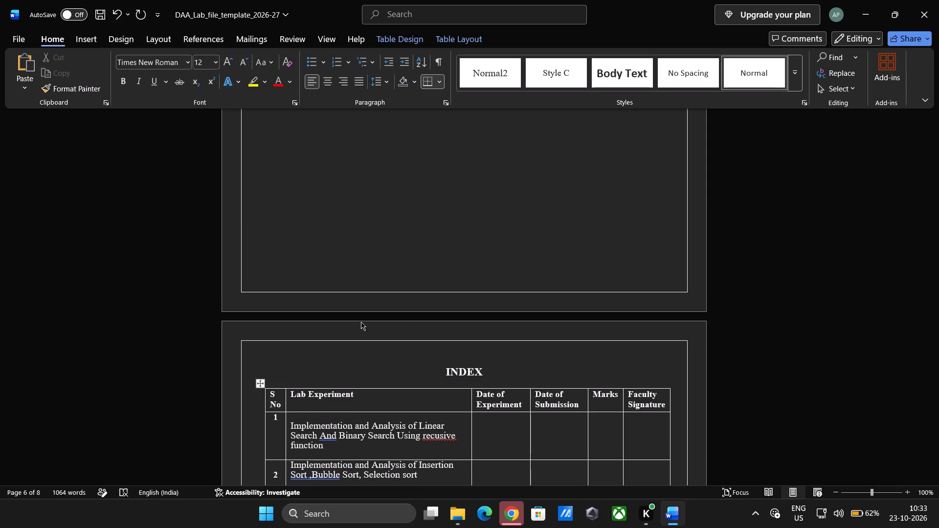
scroll(361, 322, "up", 1)
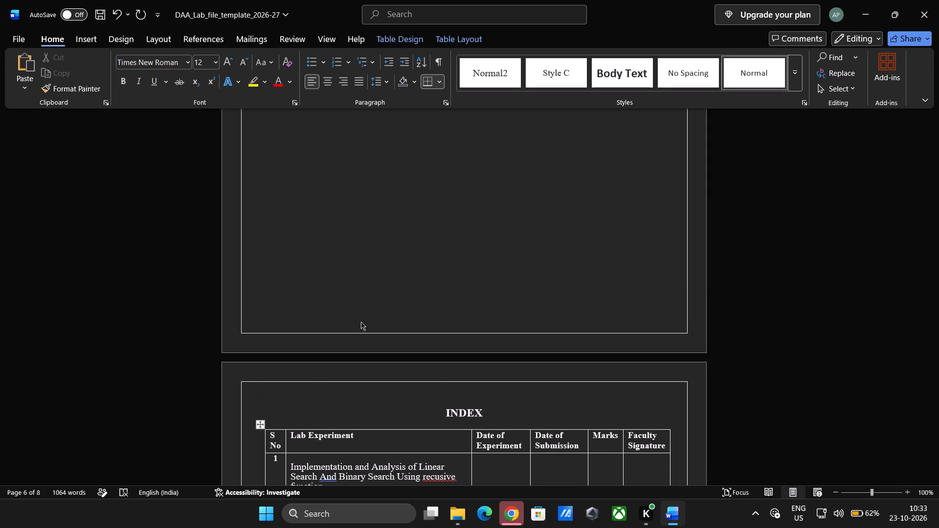
scroll(361, 322, "up", 4)
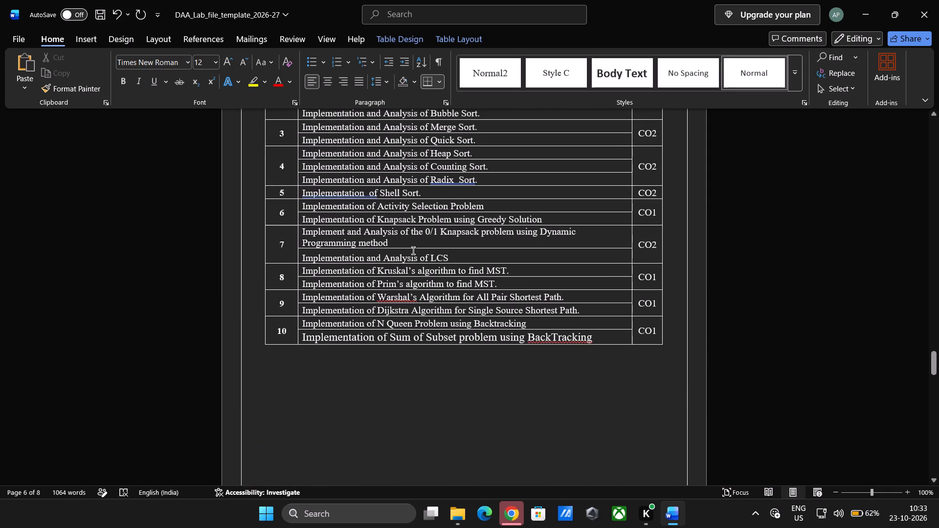
left_click_drag(453, 261, 327, 263)
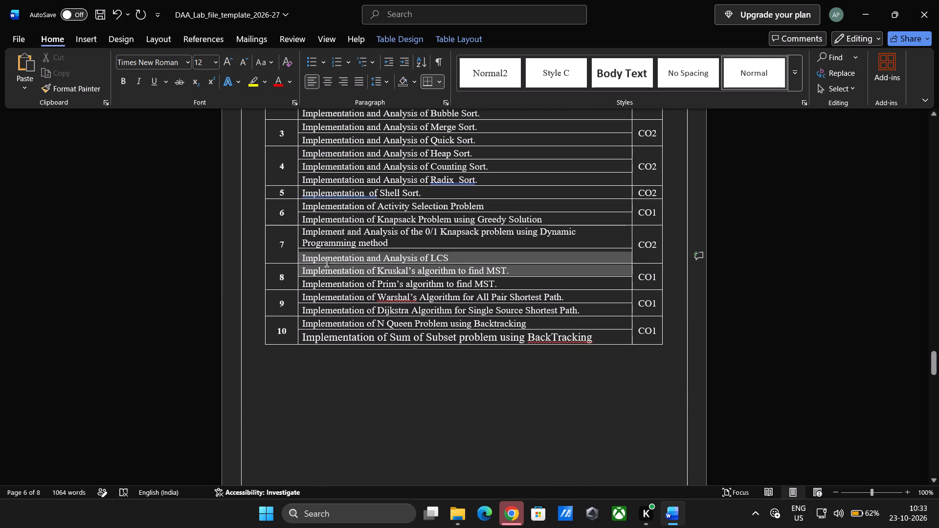
left_click_drag(327, 263, 308, 254)
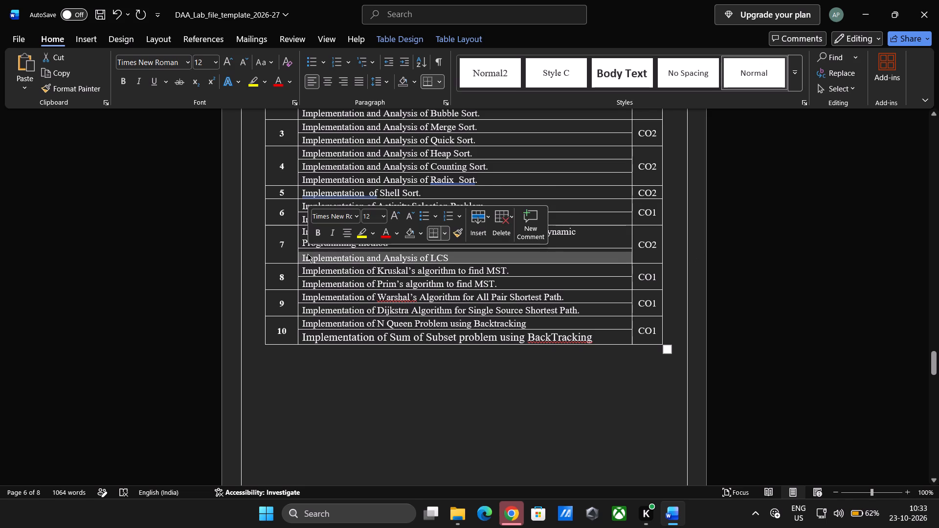
key("ctrl+c")
scroll(308, 254, "down", 6)
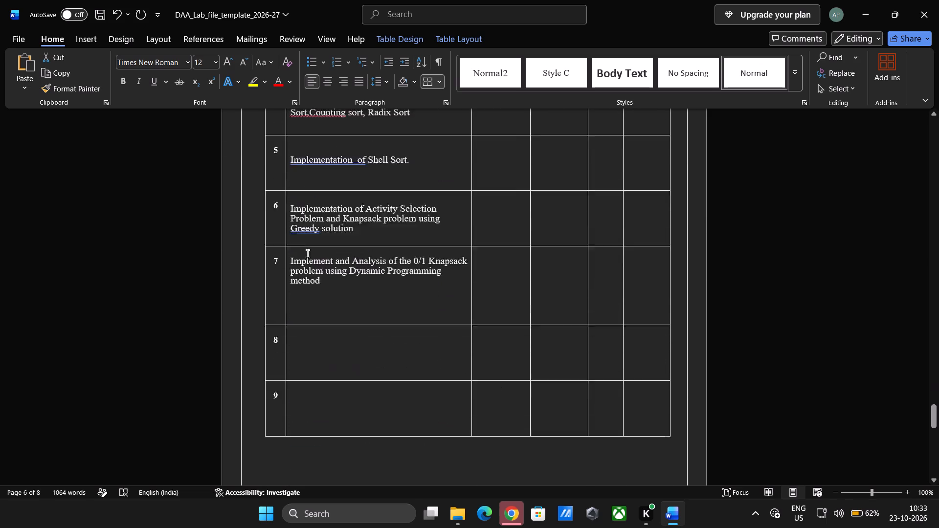
scroll(308, 254, "down", 1)
left_click(302, 208)
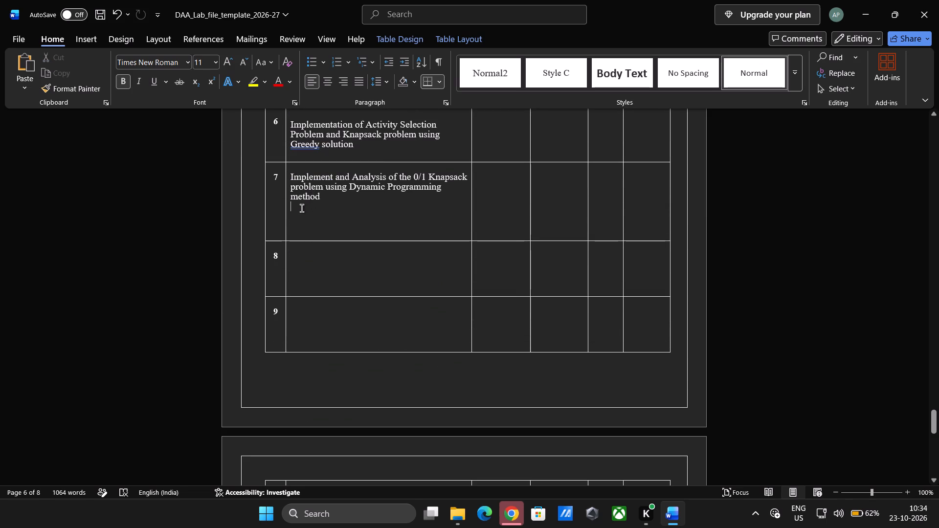
left_click(329, 199)
key("ctrl+v")
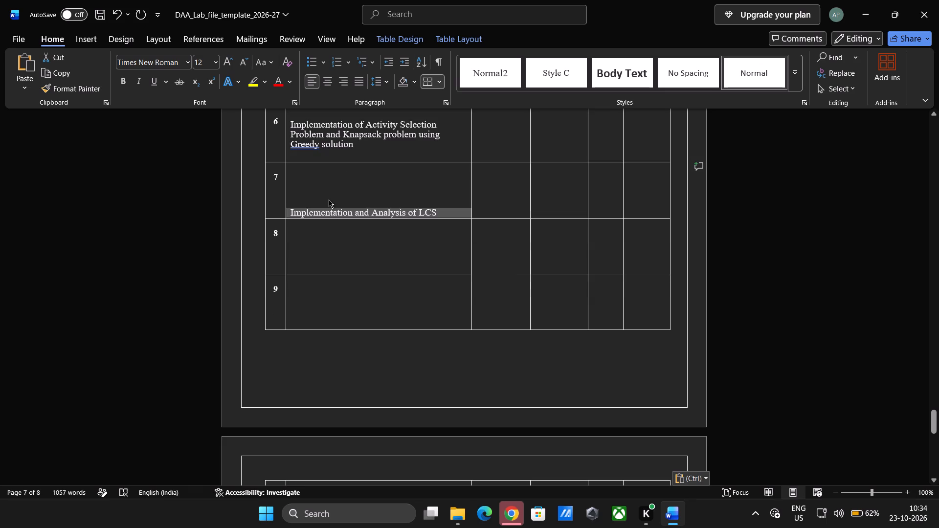
key("ctrl+z")
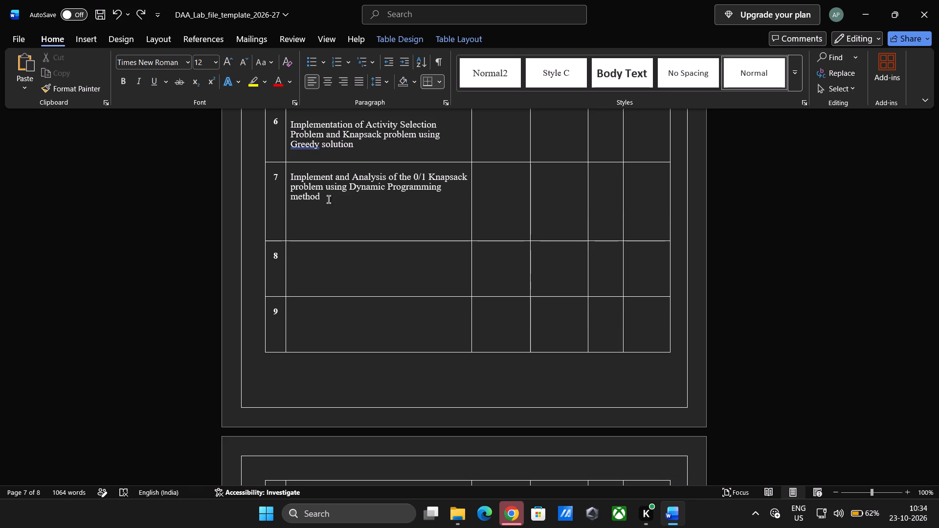
key("ctrl+v")
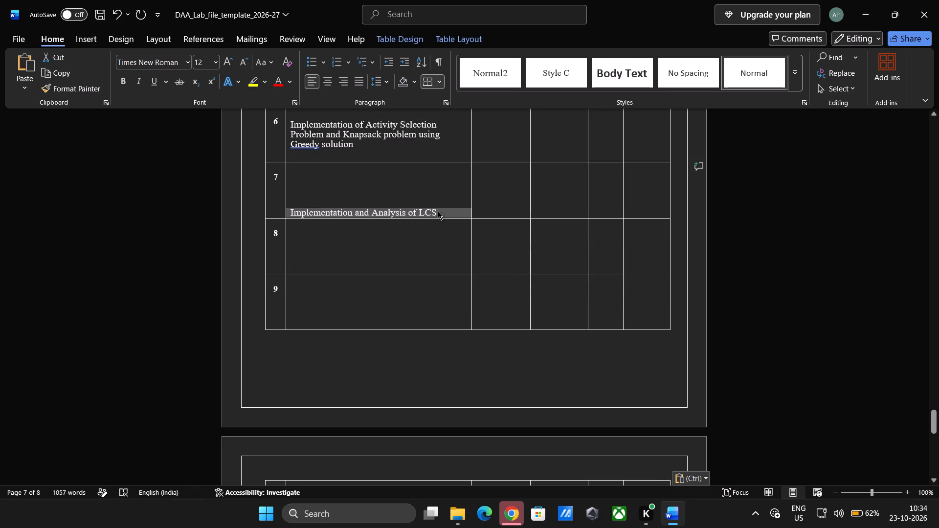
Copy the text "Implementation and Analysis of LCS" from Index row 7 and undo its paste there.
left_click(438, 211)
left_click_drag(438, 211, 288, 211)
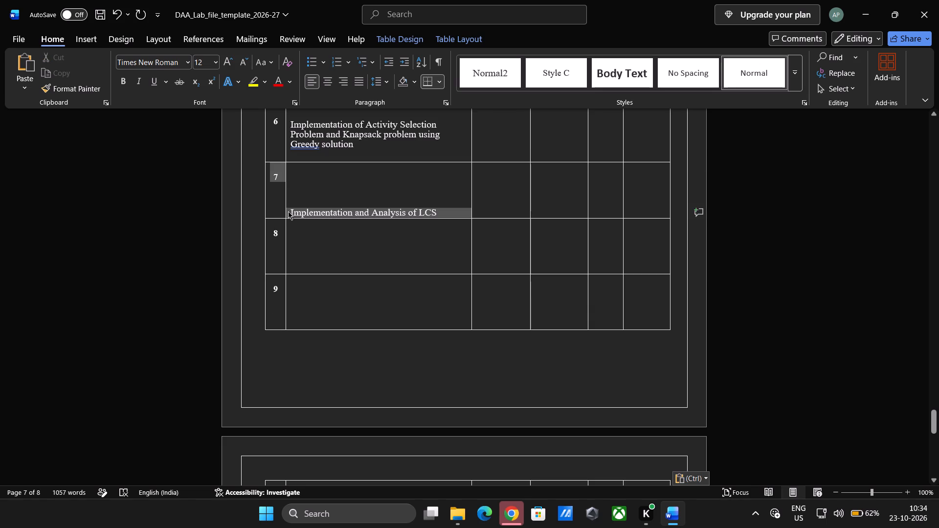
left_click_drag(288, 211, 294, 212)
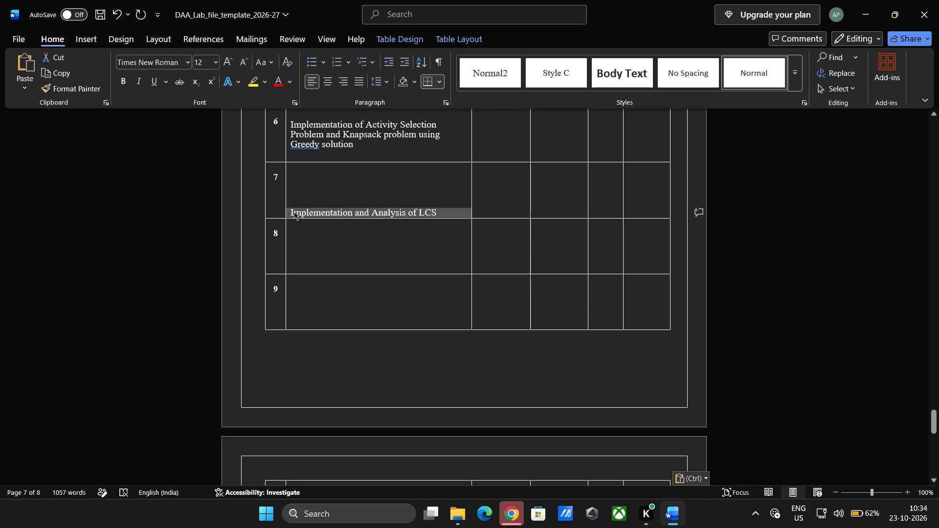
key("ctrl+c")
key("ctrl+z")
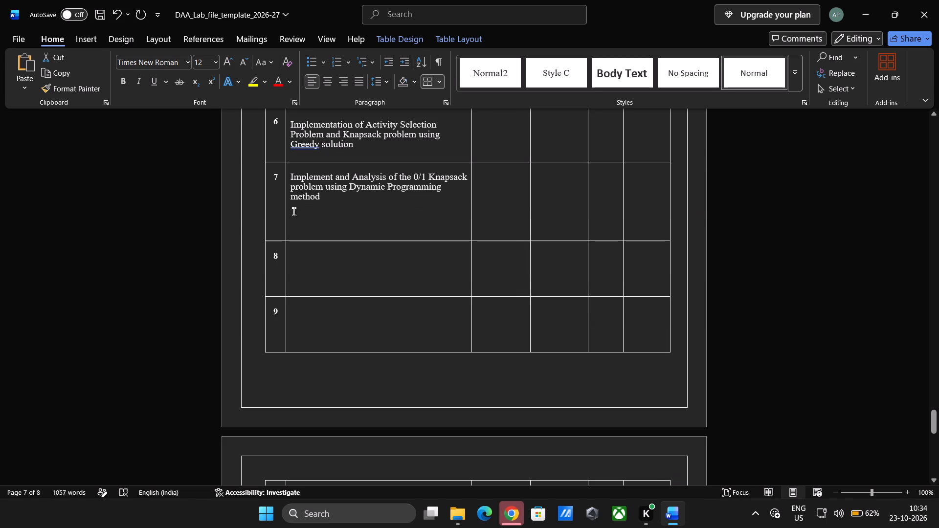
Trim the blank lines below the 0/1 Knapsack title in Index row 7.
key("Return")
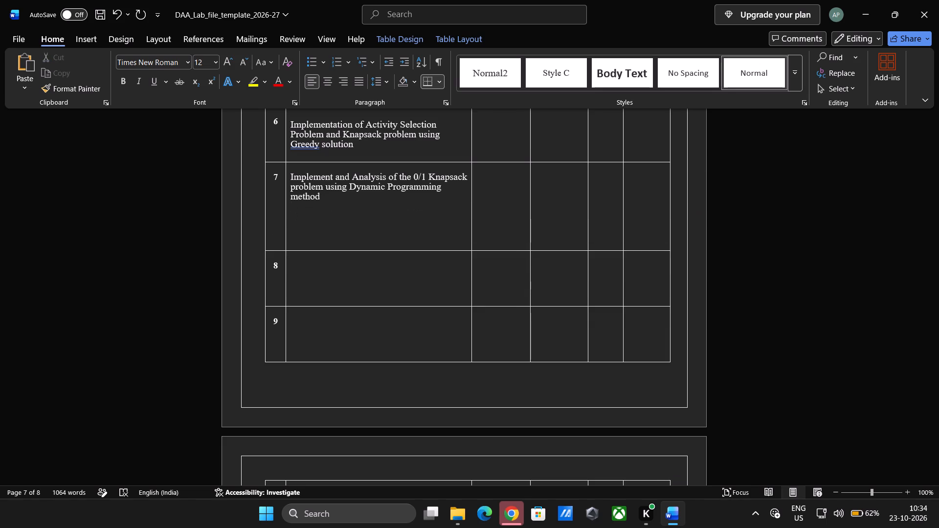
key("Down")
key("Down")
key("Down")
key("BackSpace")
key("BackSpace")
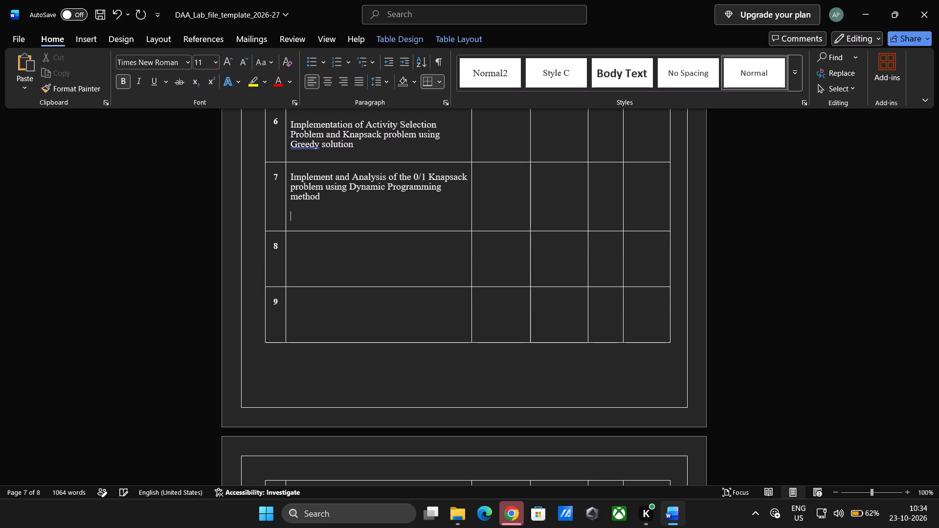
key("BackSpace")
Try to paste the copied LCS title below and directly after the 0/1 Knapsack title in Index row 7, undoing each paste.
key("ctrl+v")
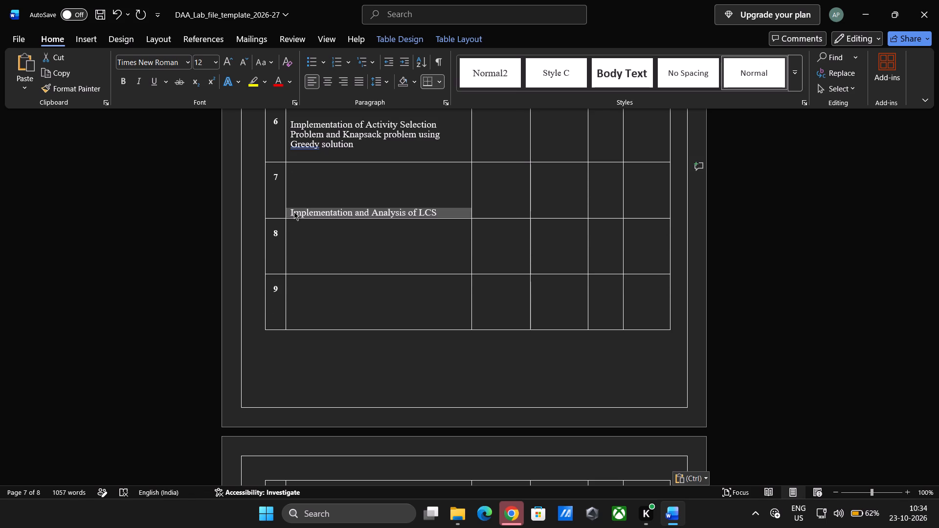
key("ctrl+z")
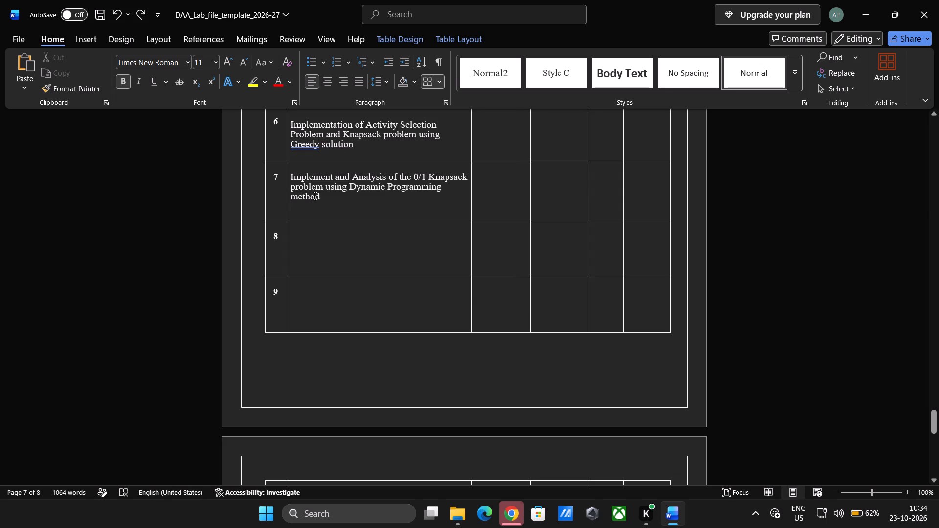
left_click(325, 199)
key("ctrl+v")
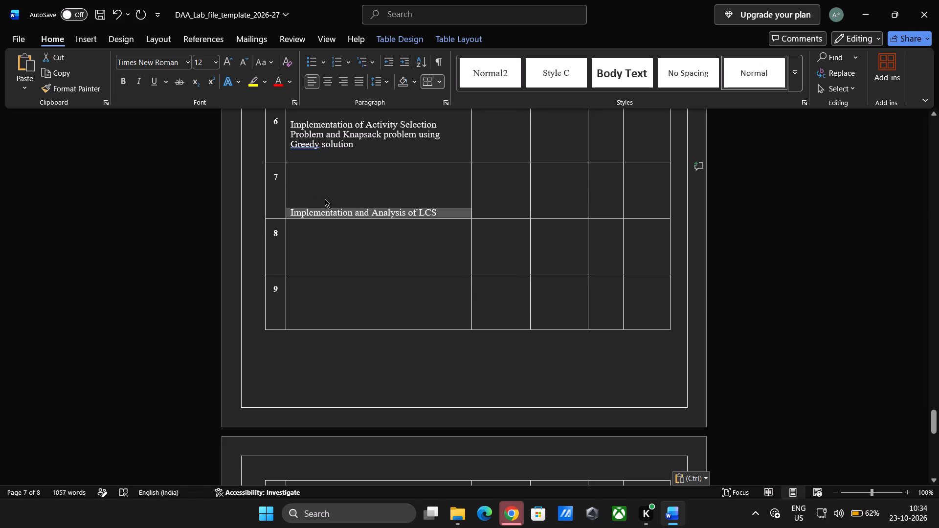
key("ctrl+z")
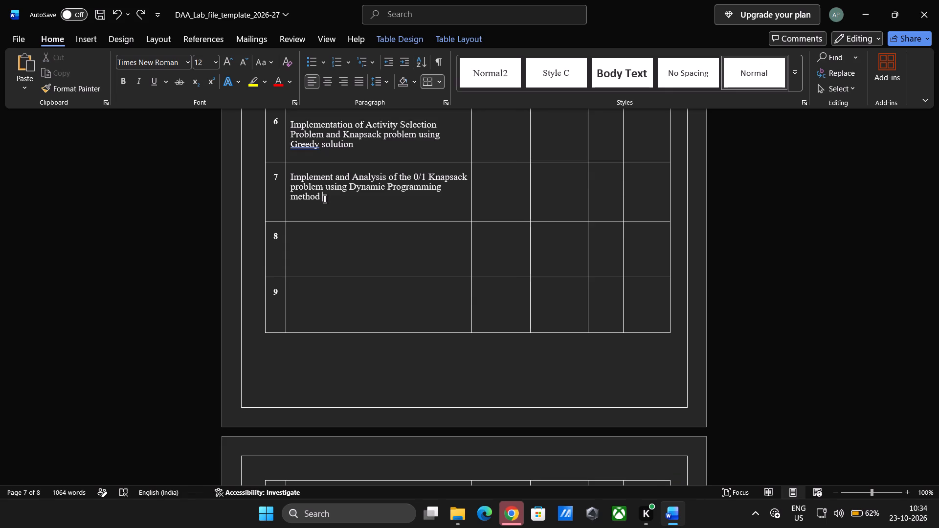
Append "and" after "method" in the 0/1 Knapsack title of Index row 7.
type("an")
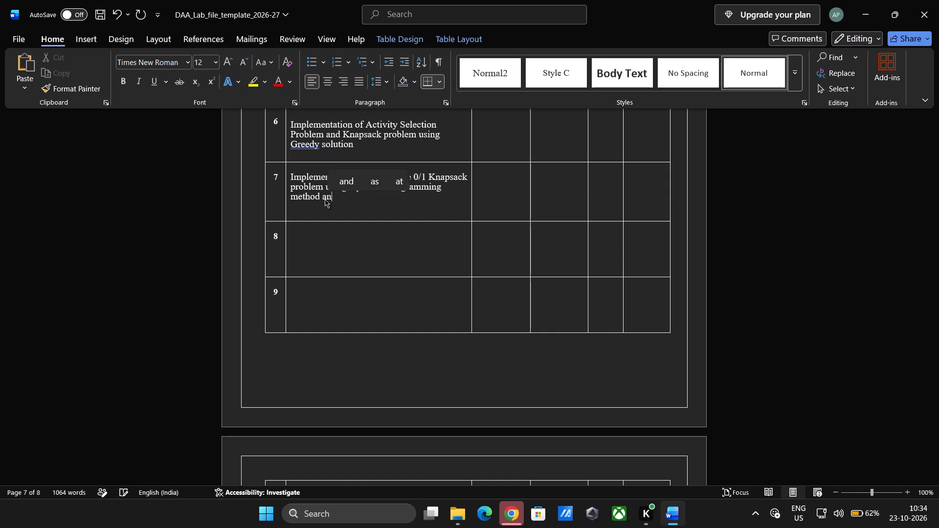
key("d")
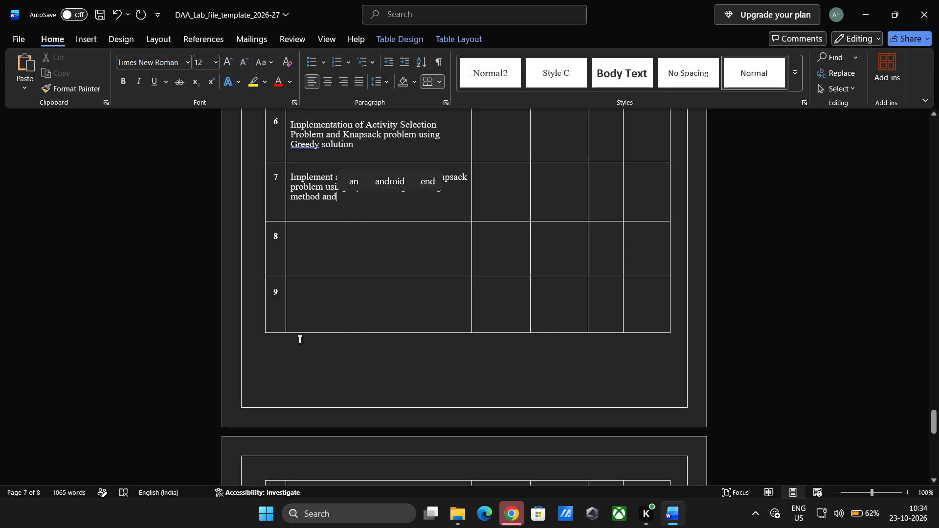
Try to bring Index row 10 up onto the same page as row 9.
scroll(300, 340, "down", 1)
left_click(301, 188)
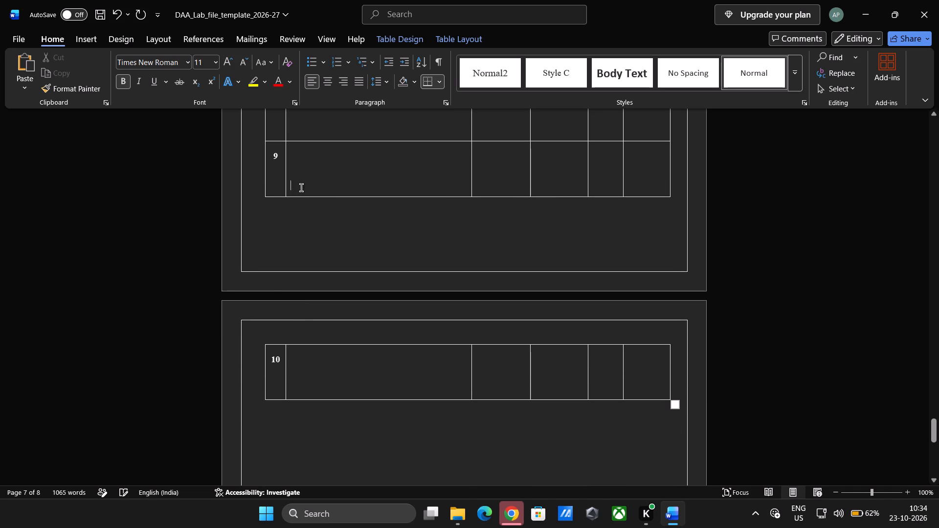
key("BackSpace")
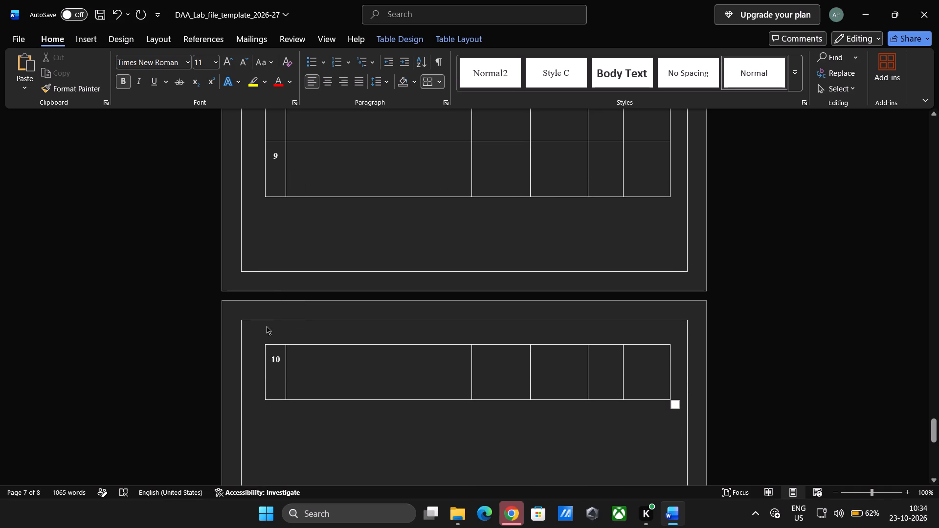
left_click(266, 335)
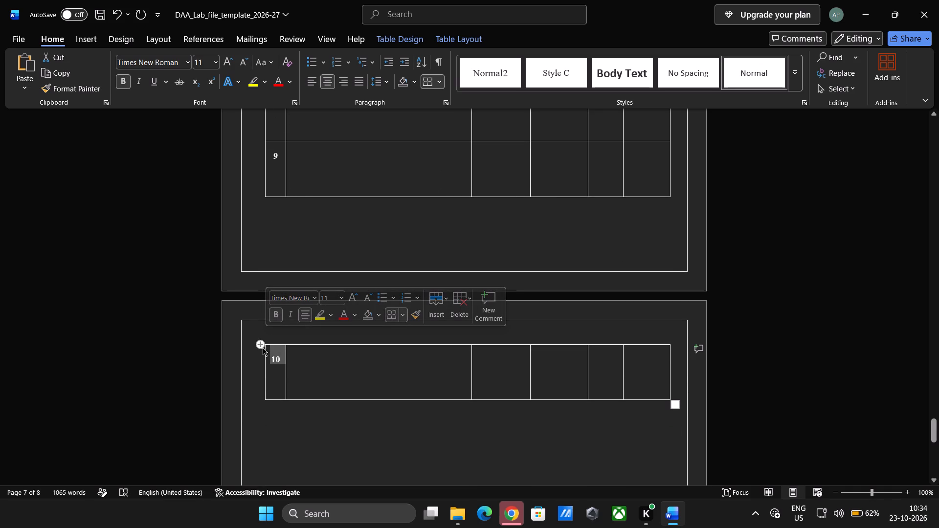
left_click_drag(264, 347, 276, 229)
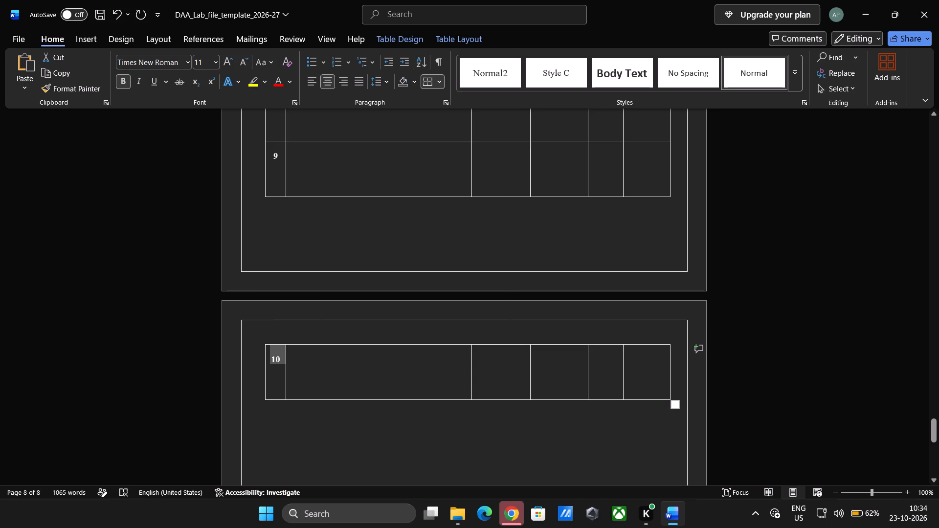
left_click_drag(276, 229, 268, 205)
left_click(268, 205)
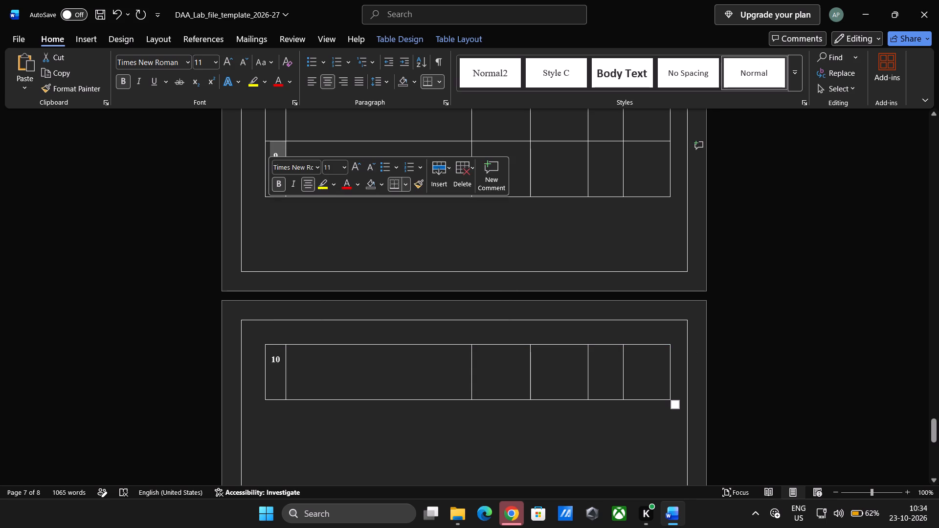
Undo the recent Index edits until row 7's Lab Experiment cell is empty and the word "Knapsack" is gone from row 6.
scroll(268, 205, "up", 2)
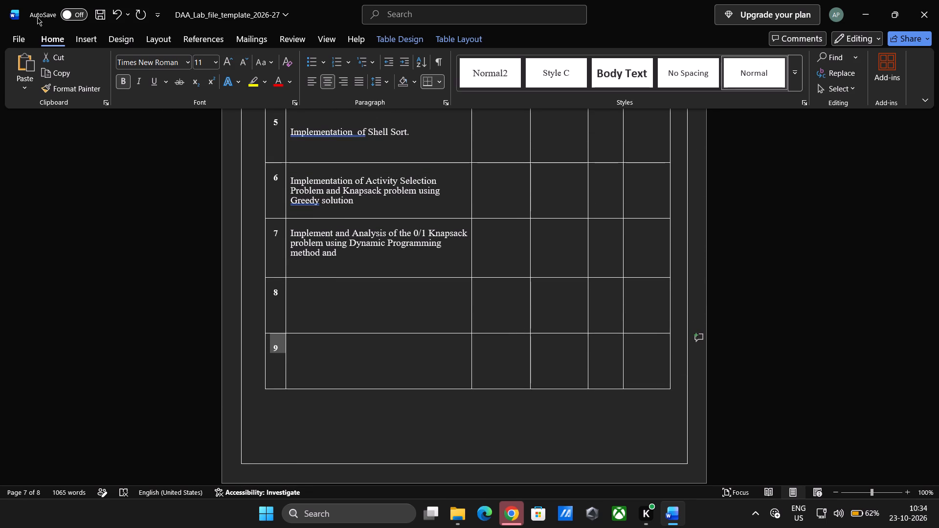
left_click(115, 13)
double_click(115, 13)
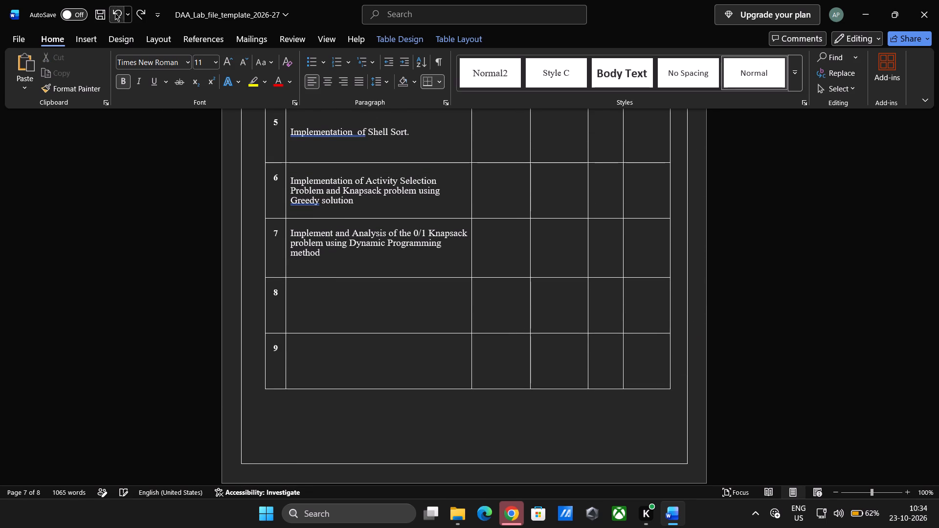
left_click(115, 13)
double_click(115, 13)
left_click(115, 13)
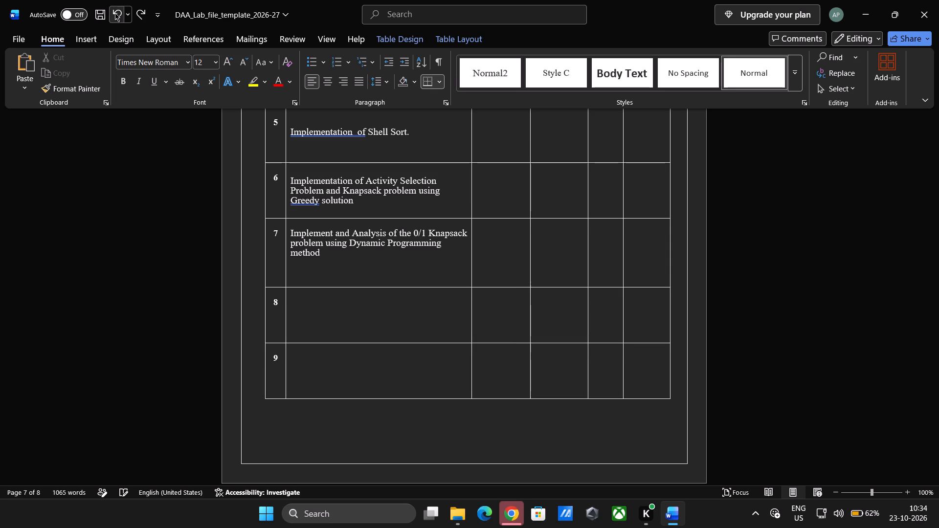
left_click(115, 13)
left_click(115, 13)
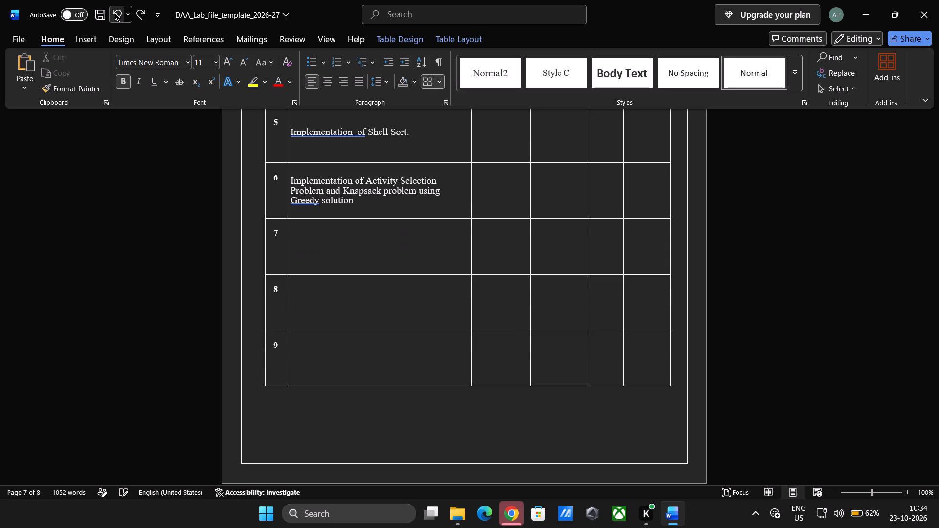
left_click(115, 13)
left_click(115, 13)
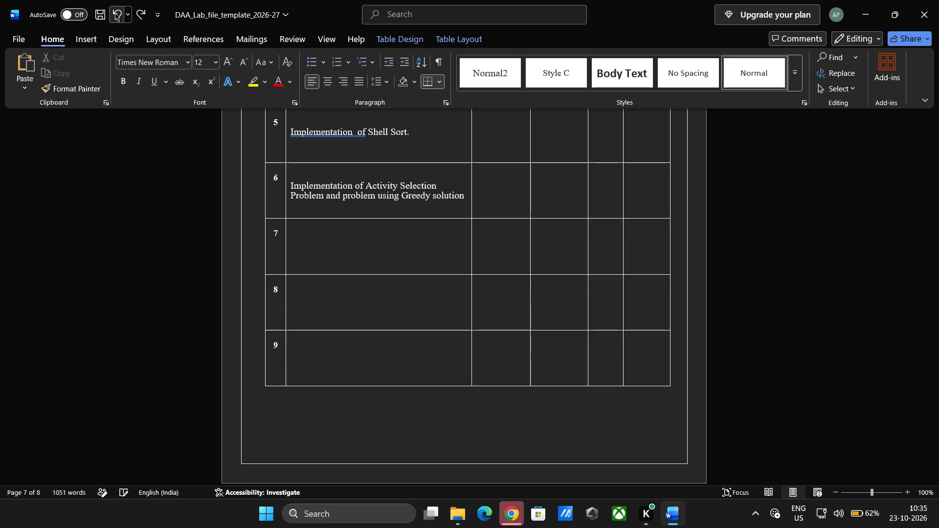
Shrink the whole Index table slightly so that row 10 fits on the same page as the other rows.
scroll(253, 224, "down", 2)
scroll(253, 224, "up", 1)
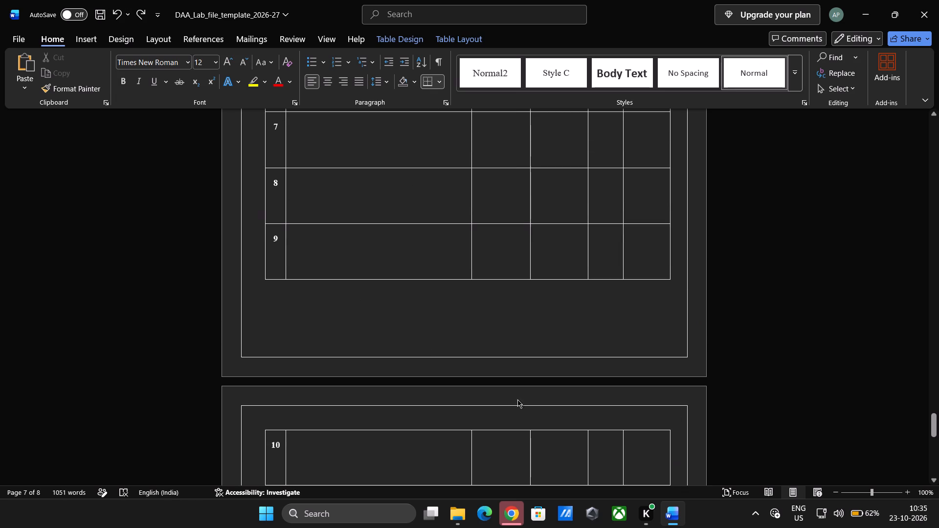
scroll(591, 332, "down", 1)
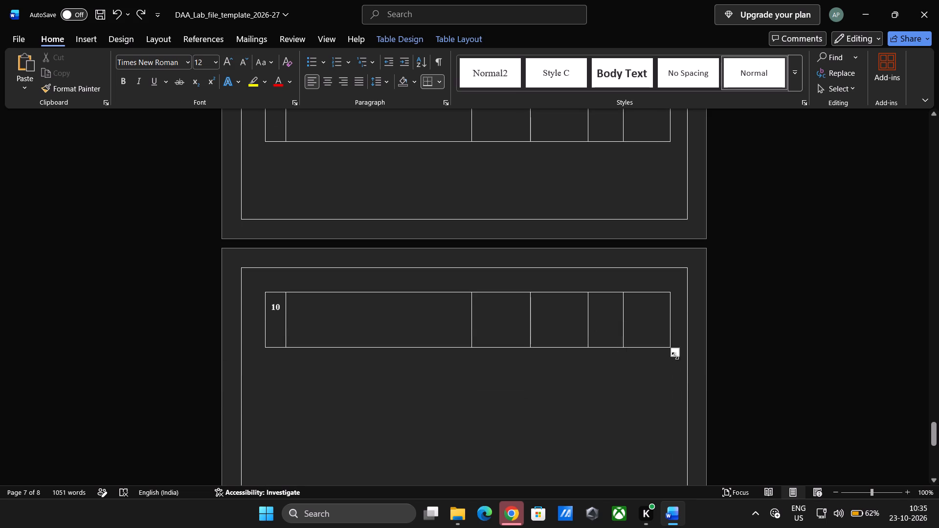
left_click_drag(675, 353, 667, 311)
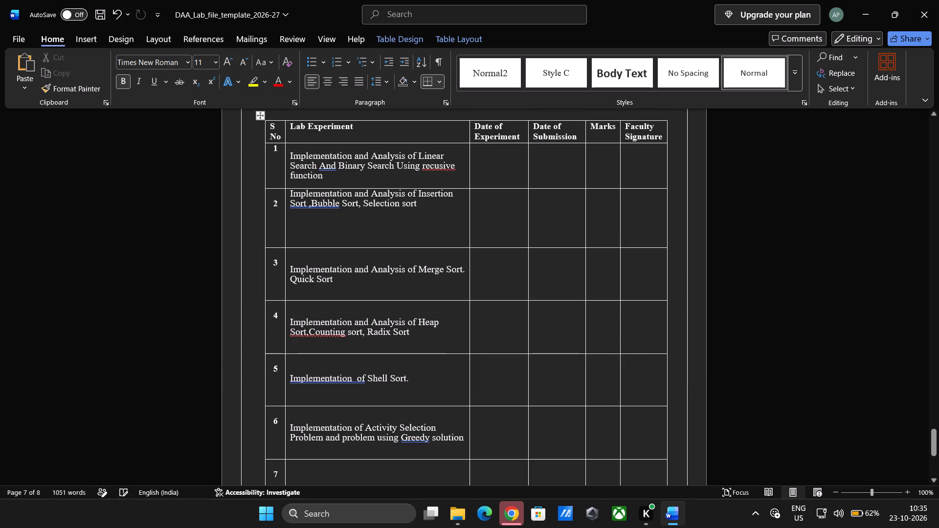
scroll(612, 384, "down", 4)
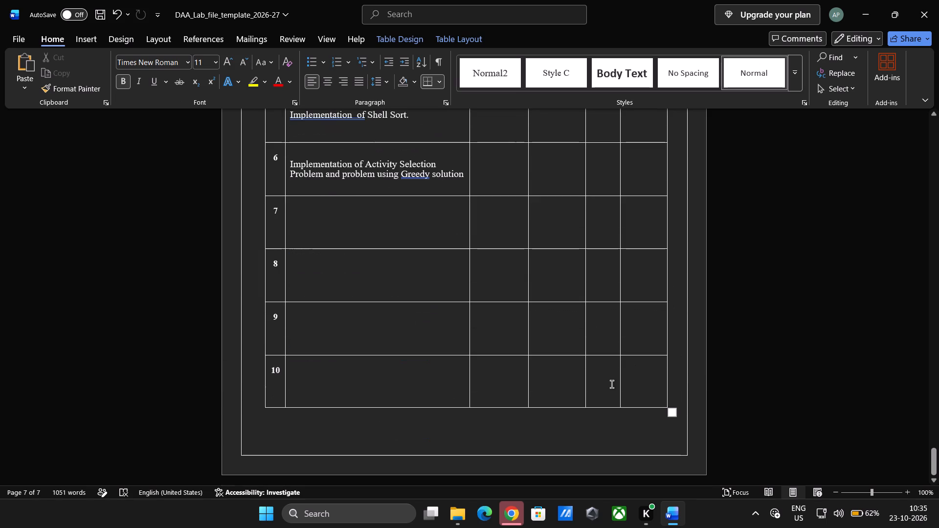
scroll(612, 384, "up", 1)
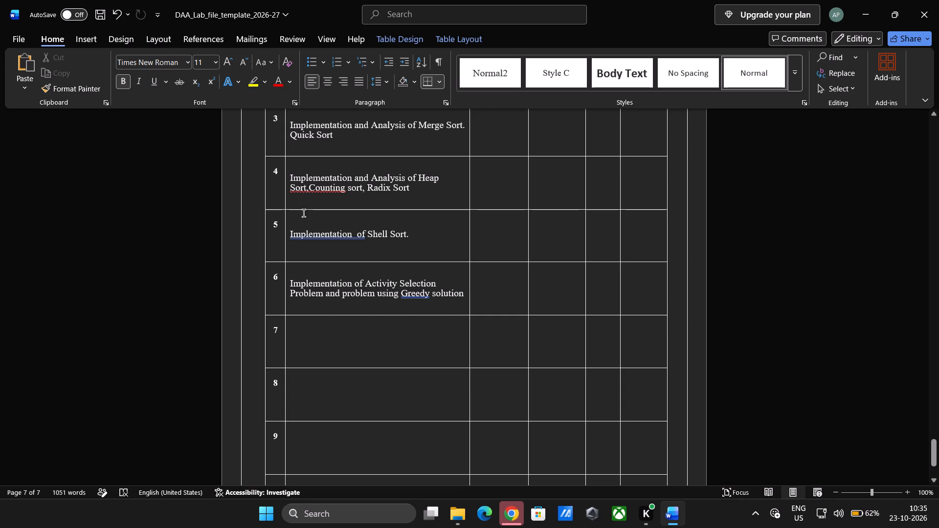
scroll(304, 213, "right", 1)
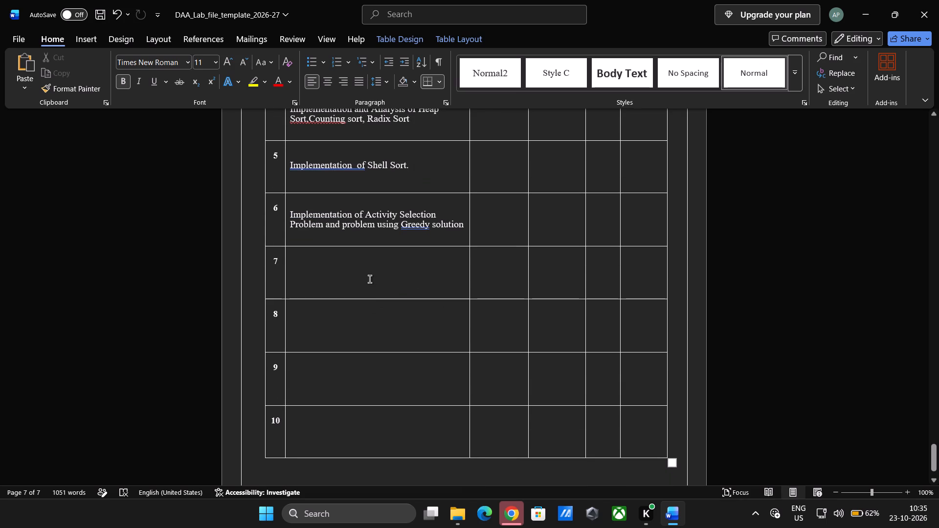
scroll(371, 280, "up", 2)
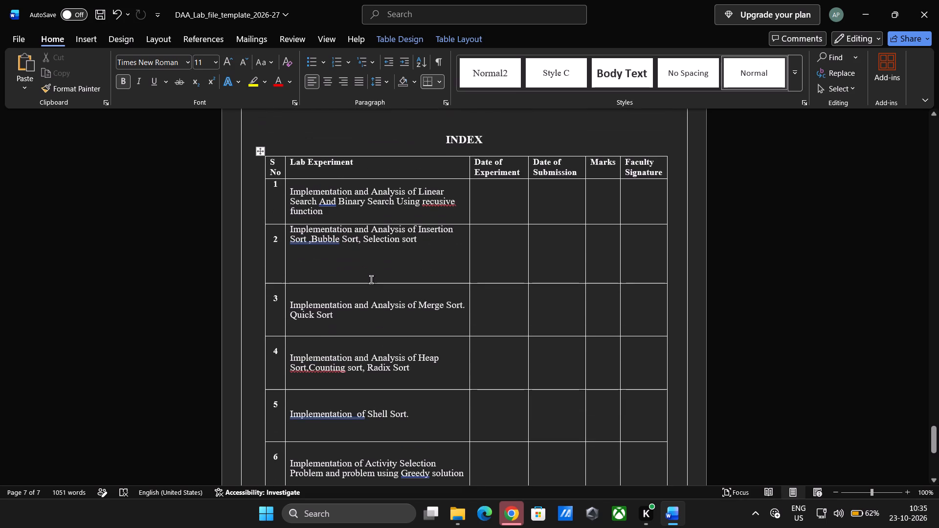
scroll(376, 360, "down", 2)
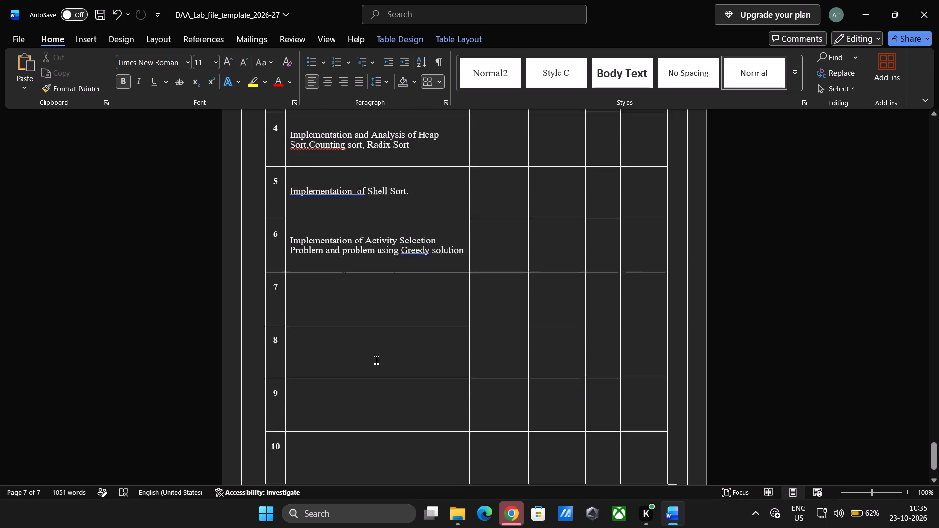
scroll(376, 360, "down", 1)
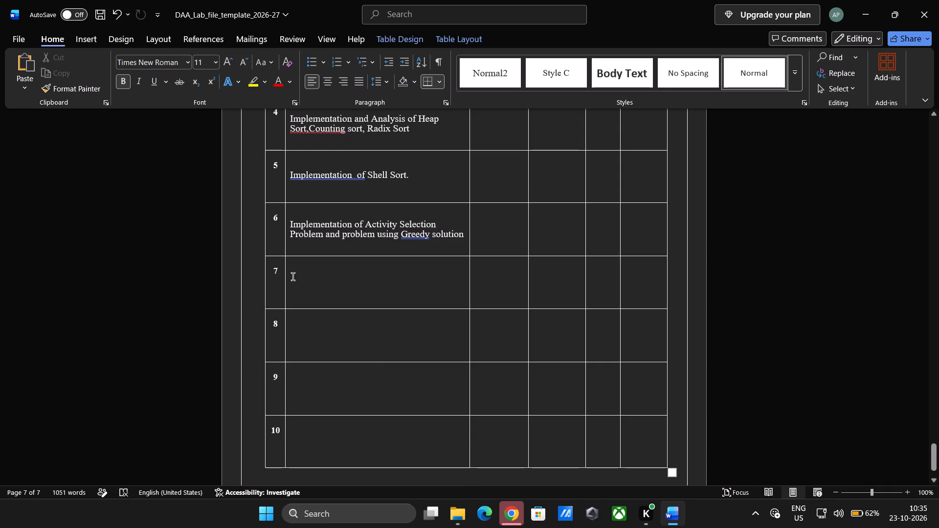
Copy "Implement and Analysis of the 0/1 Knapsack problem using Dynamic Programming method" from the List of Experiments and return to Index row 7.
scroll(300, 275, "up", 5)
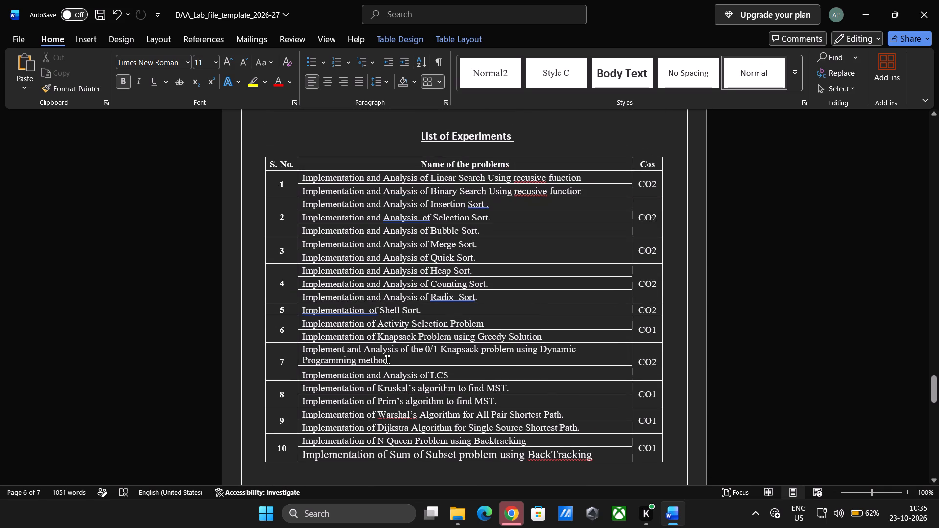
left_click_drag(387, 360, 350, 357)
left_click_drag(350, 357, 302, 353)
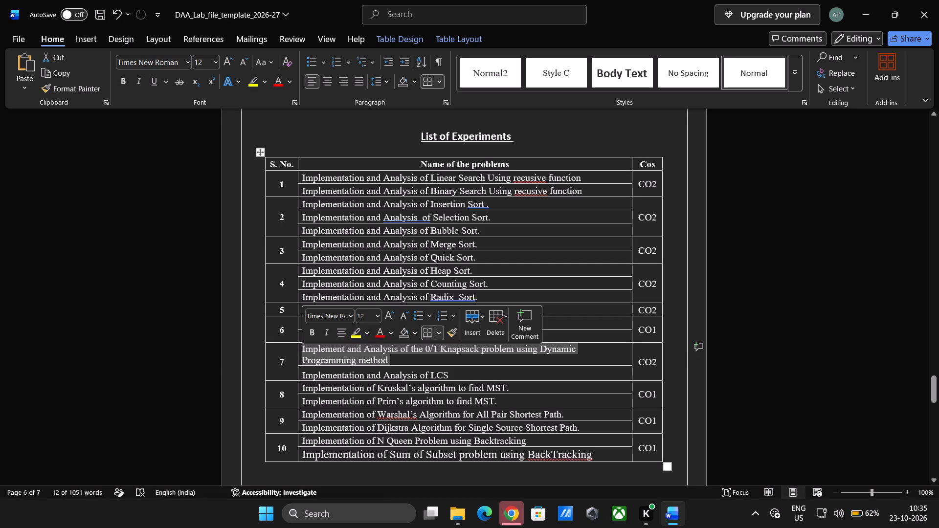
key("ctrl+c")
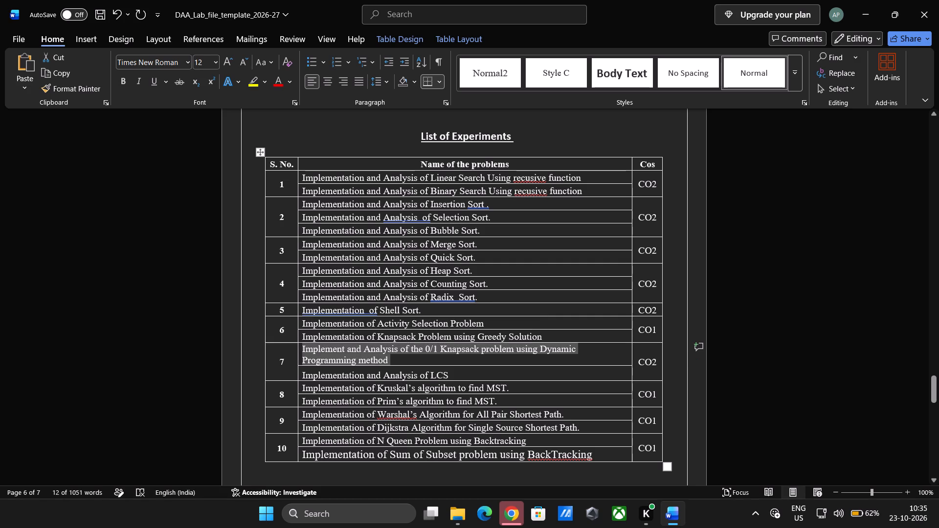
scroll(564, 380, "down", 6)
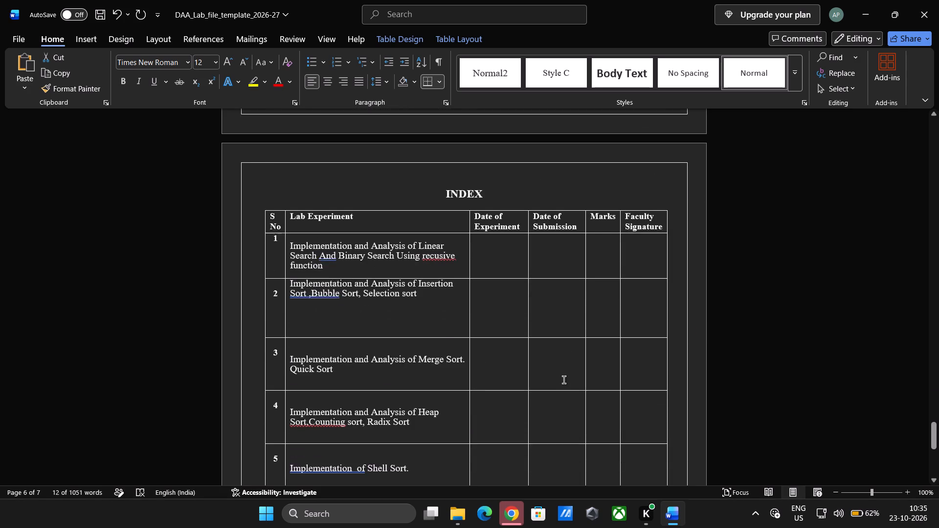
scroll(558, 369, "down", 2)
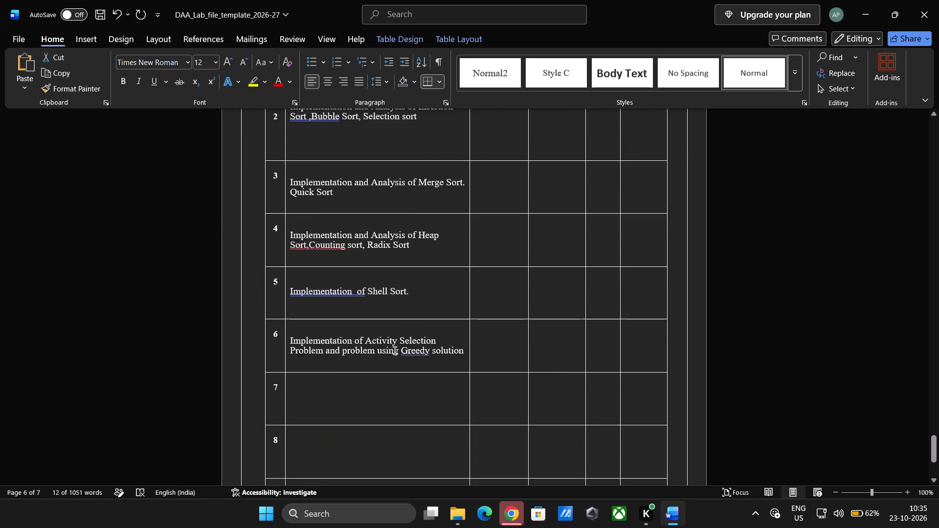
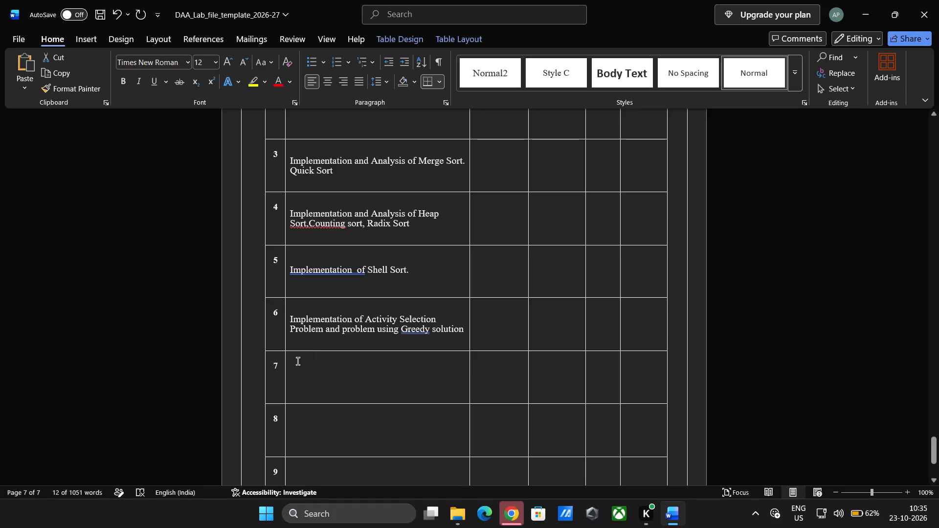
Paste the copied 0/1 Knapsack Dynamic Programming title into the Lab Experiment cell of Index row 7.
left_click(298, 360)
key("ctrl+v")
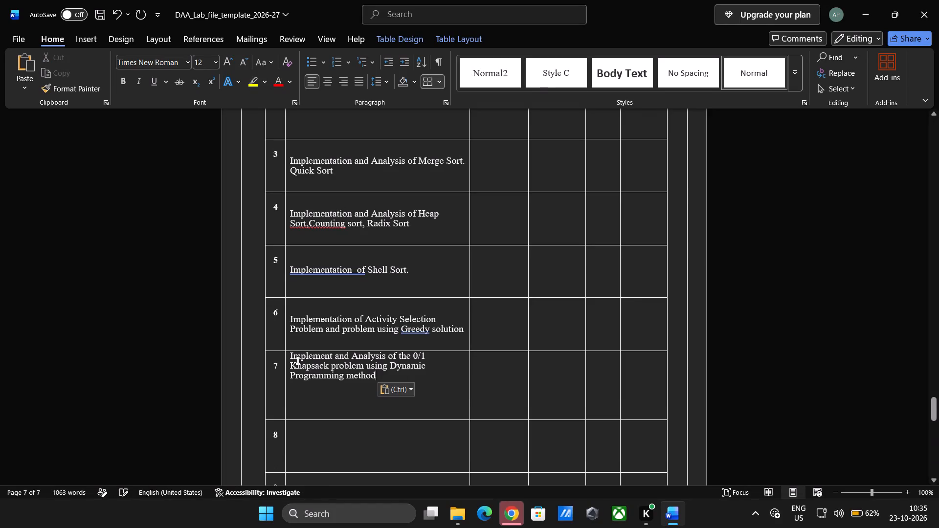
scroll(367, 443, "down", 2)
scroll(367, 443, "up", 1)
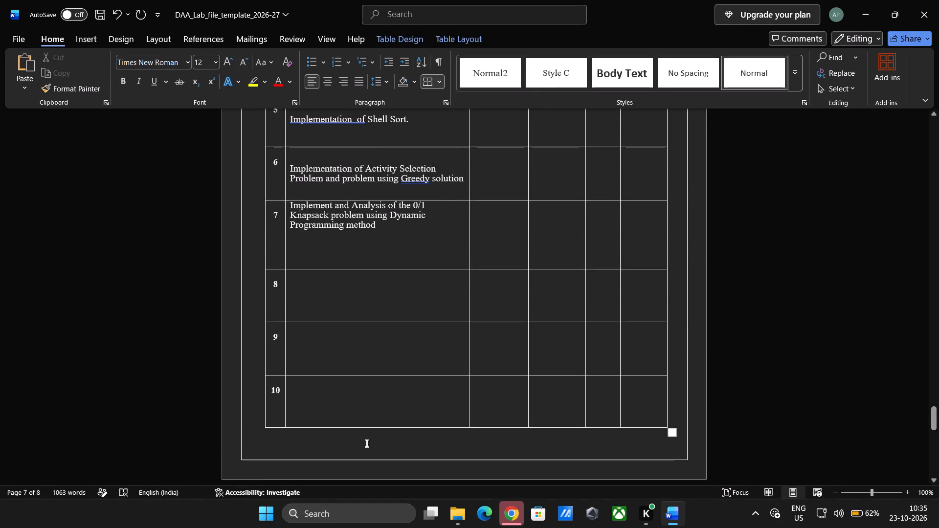
scroll(367, 443, "up", 1)
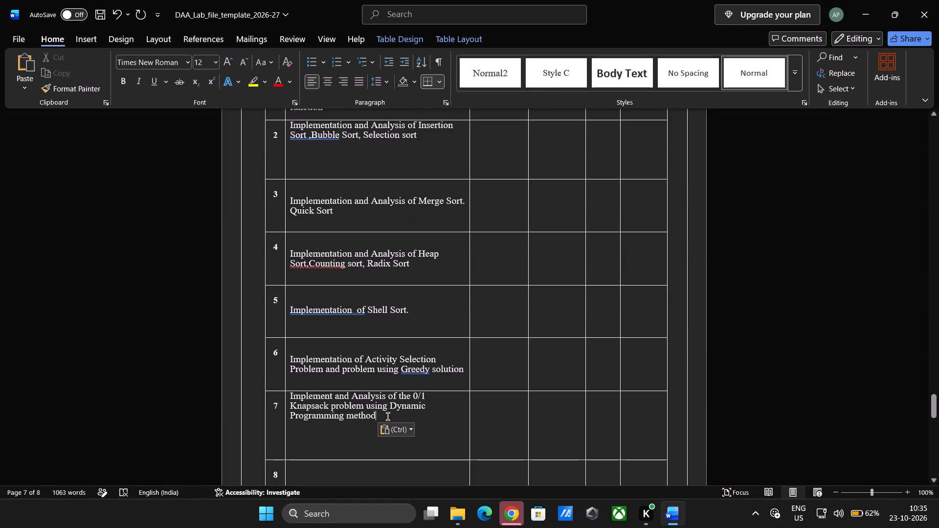
Append "and LSC" to the Index row 7 title and remove one blank line beneath it.
key("space")
type("an")
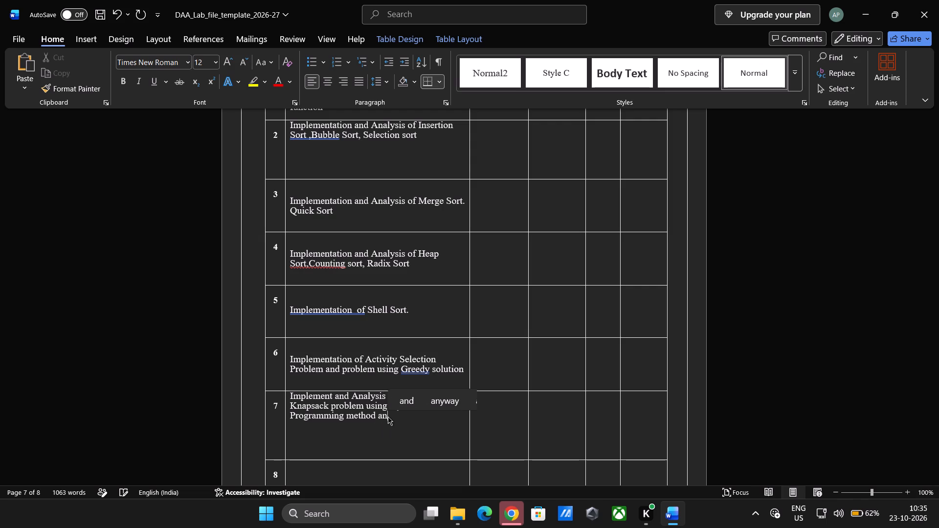
key("d")
left_click(291, 444)
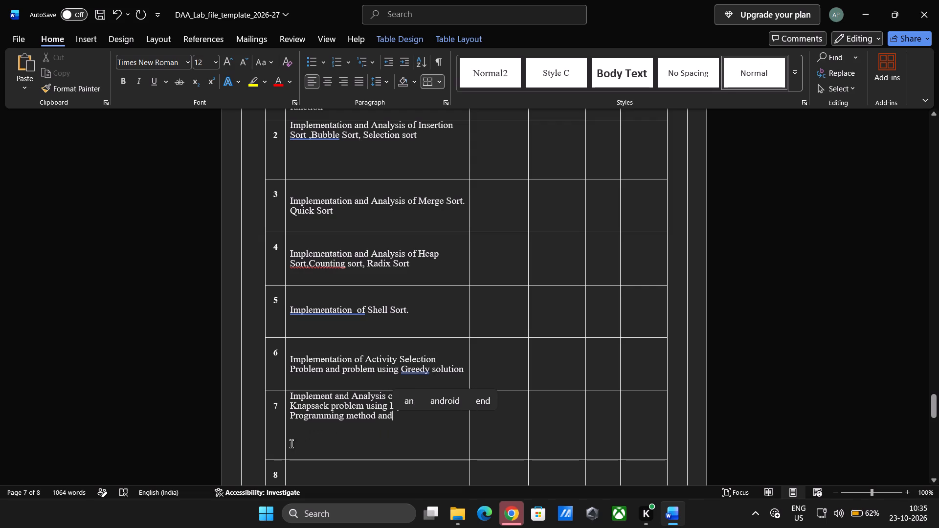
key("BackSpace")
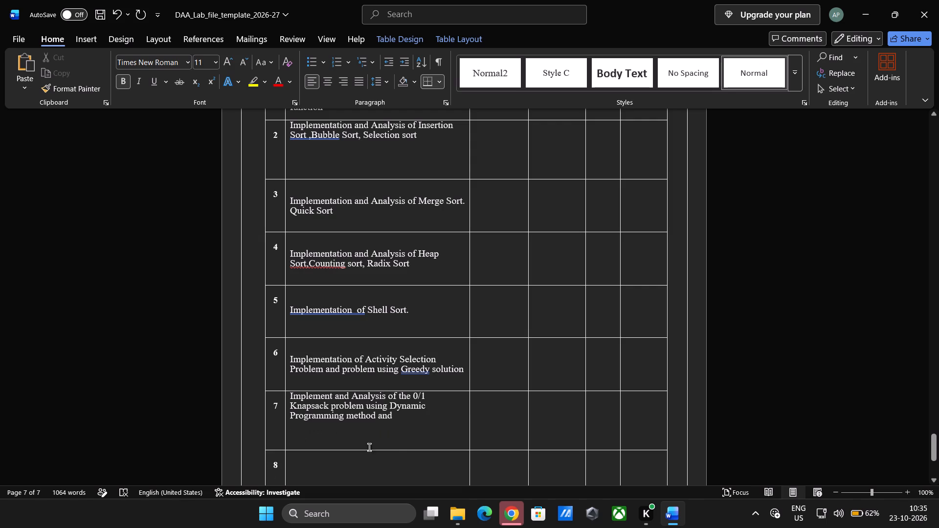
left_click(407, 419)
key("space")
type("ls")
key("BackSpace")
key("BackSpace")
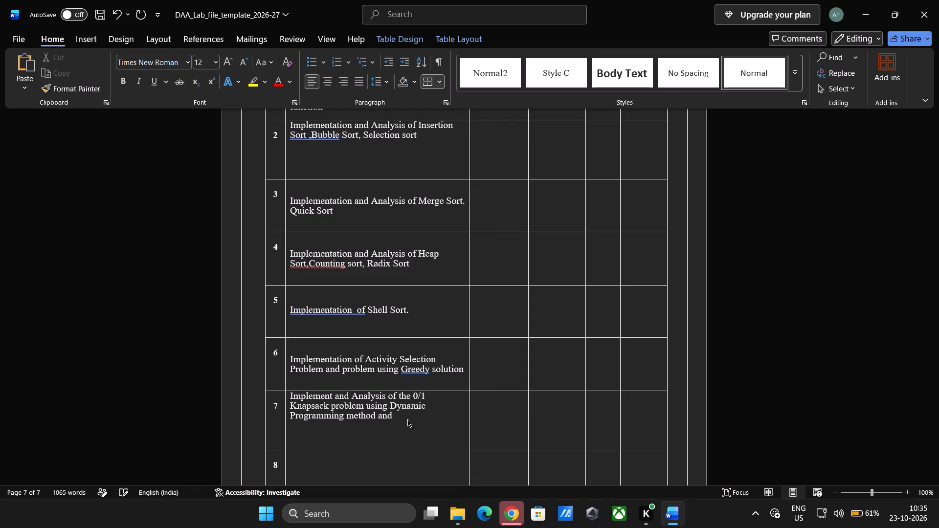
key("shift+l")
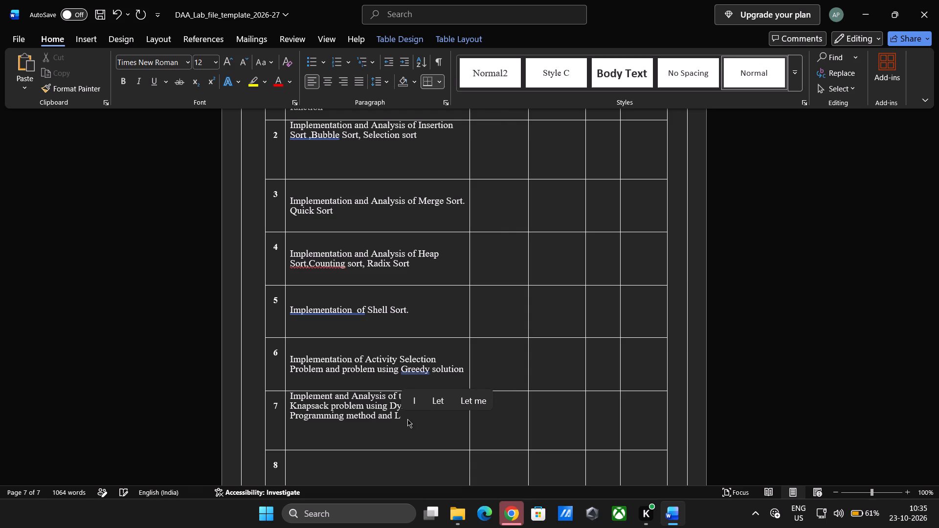
type("SC")
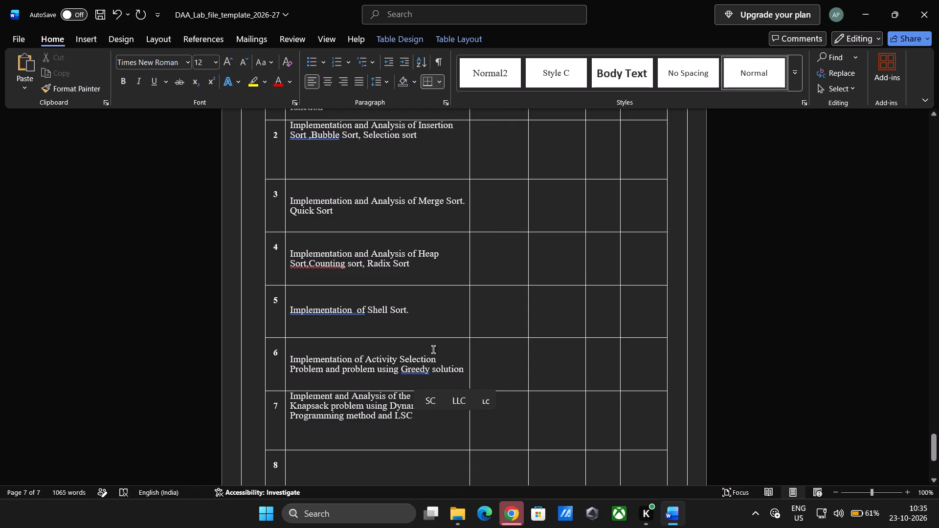
Copy "Implementation of Kruskal's algorithm to find MST." from the List of Experiments into the Lab Experiment cell of Index row 8.
scroll(433, 350, "up", 4)
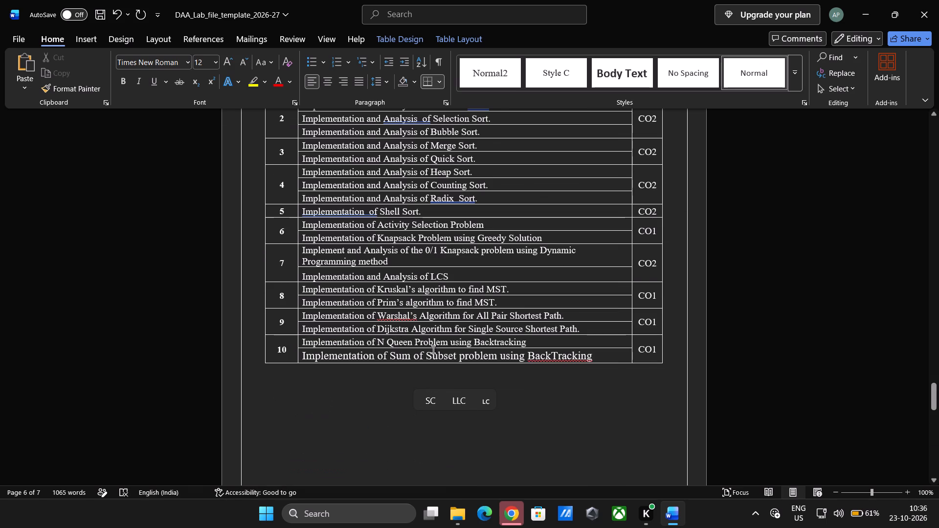
scroll(433, 350, "down", 1)
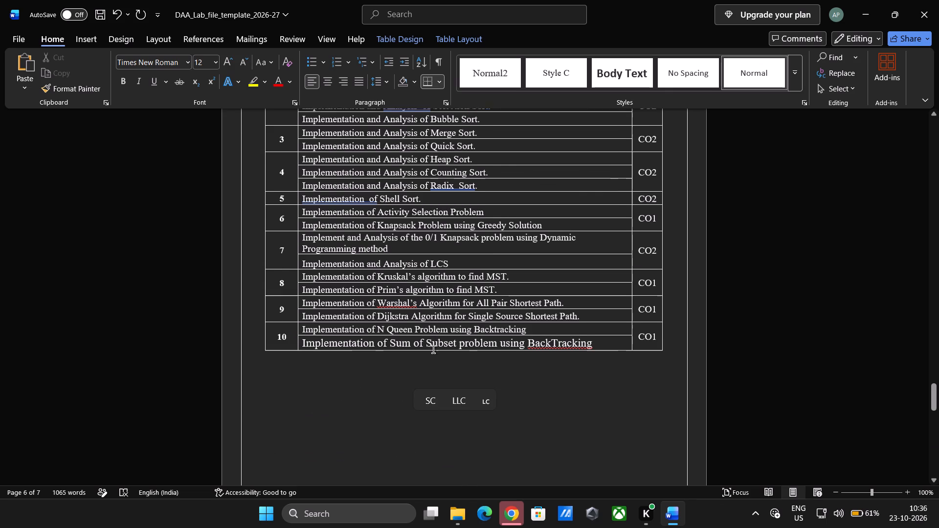
scroll(433, 350, "down", 2)
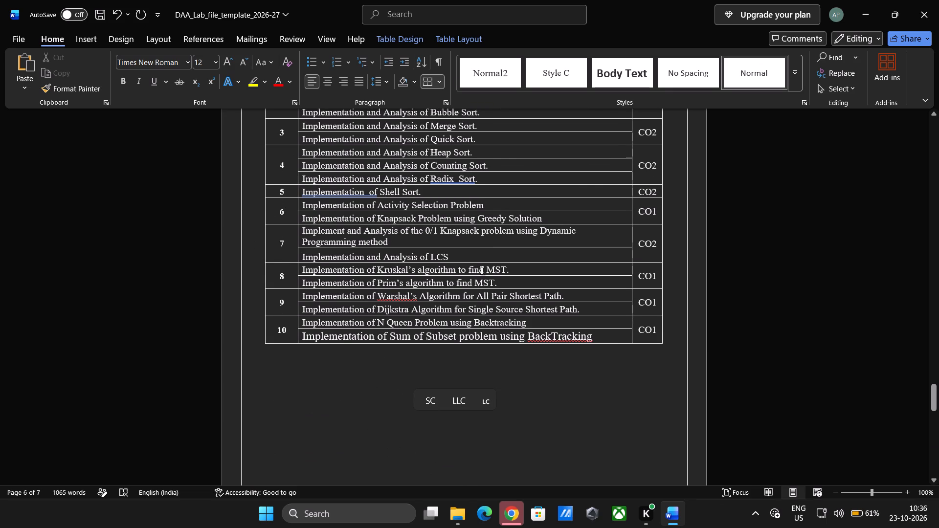
left_click_drag(509, 271, 326, 260)
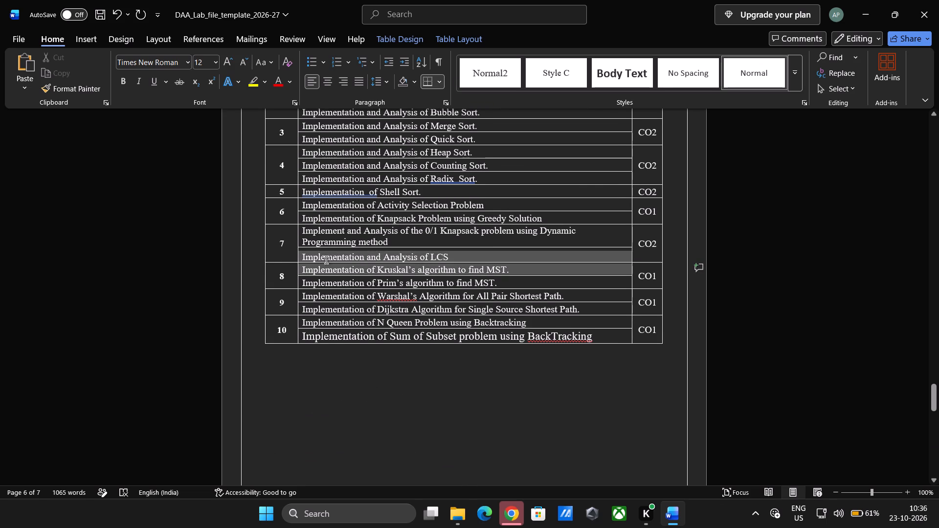
left_click_drag(326, 260, 338, 270)
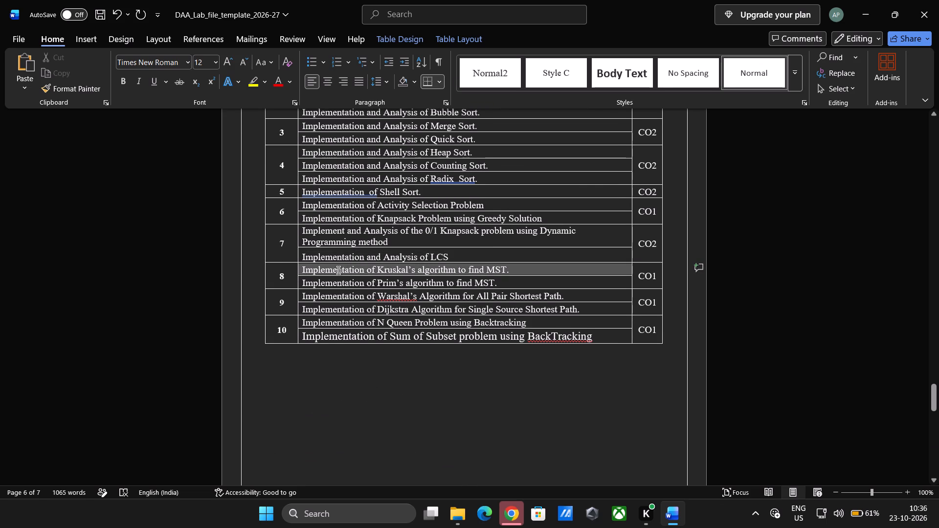
left_click_drag(338, 270, 306, 273)
left_click_drag(306, 273, 307, 273)
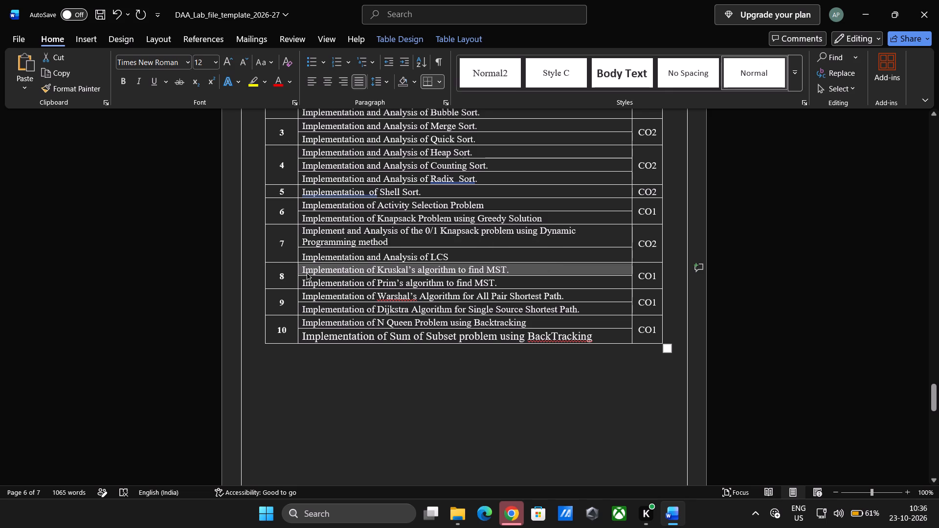
key("ctrl+c")
scroll(371, 340, "down", 4)
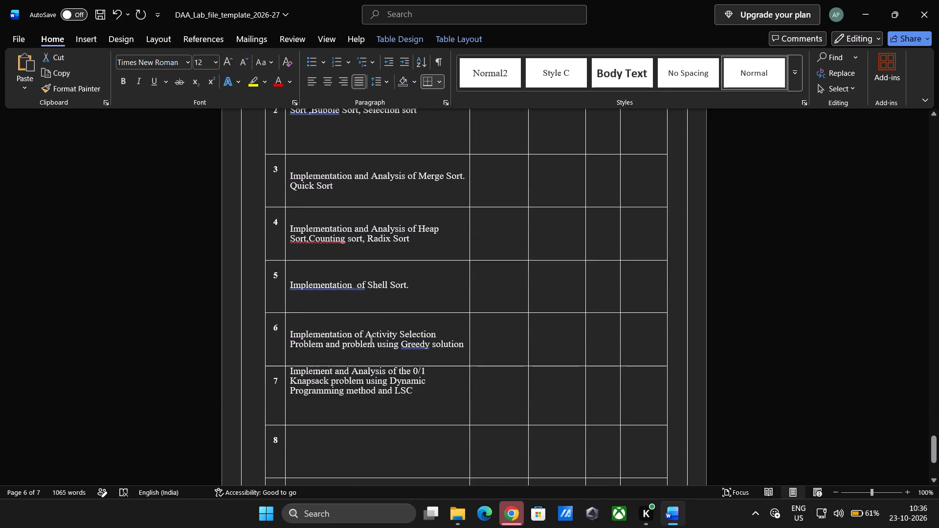
scroll(371, 340, "down", 1)
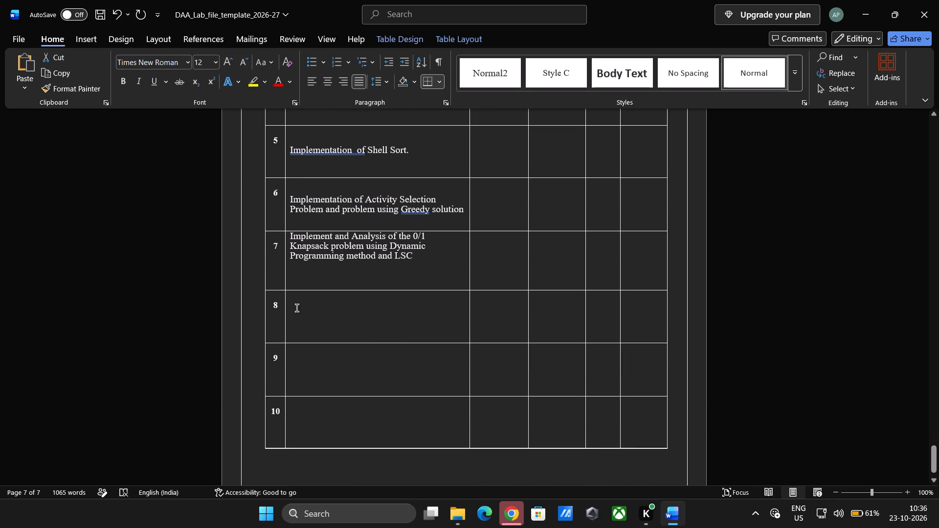
left_click(297, 308)
key("ctrl+v")
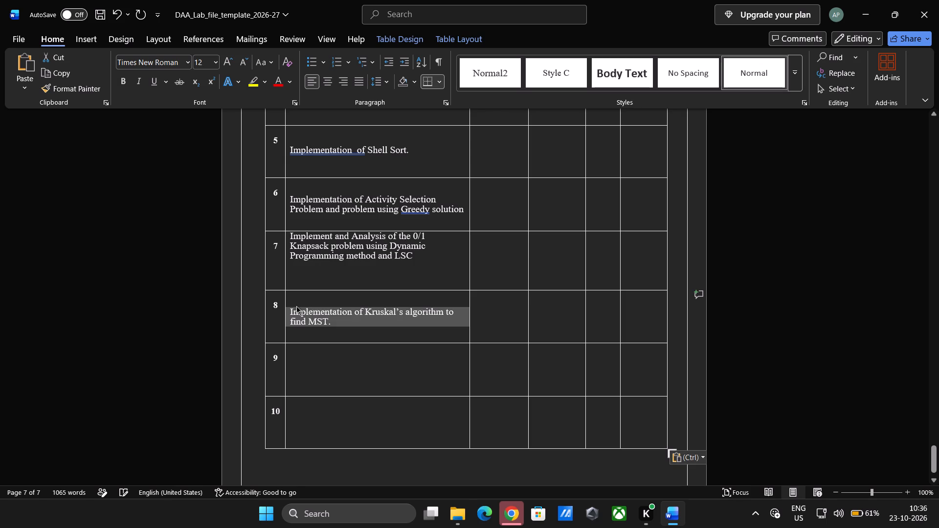
Correct "LSC" to "LCS" at the end of the Index row 7 title.
left_click(420, 253)
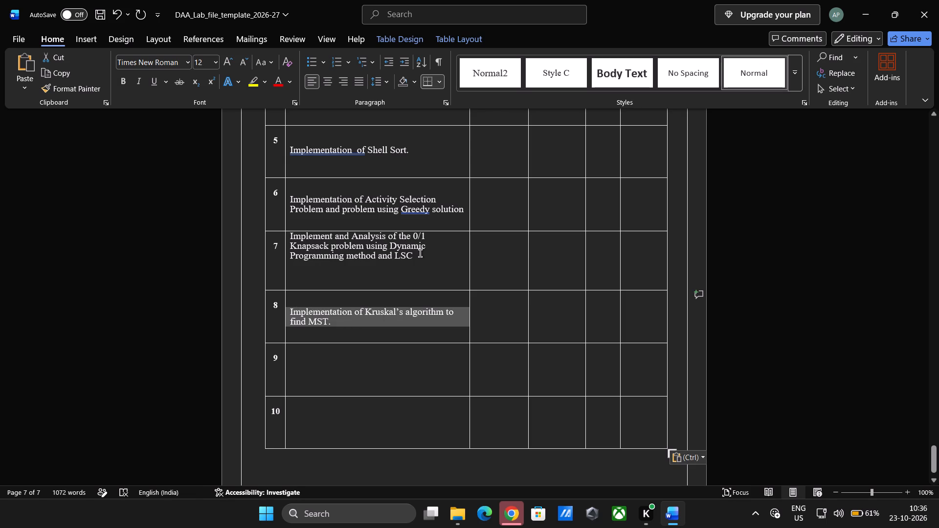
key("BackSpace")
key("BackSpace")
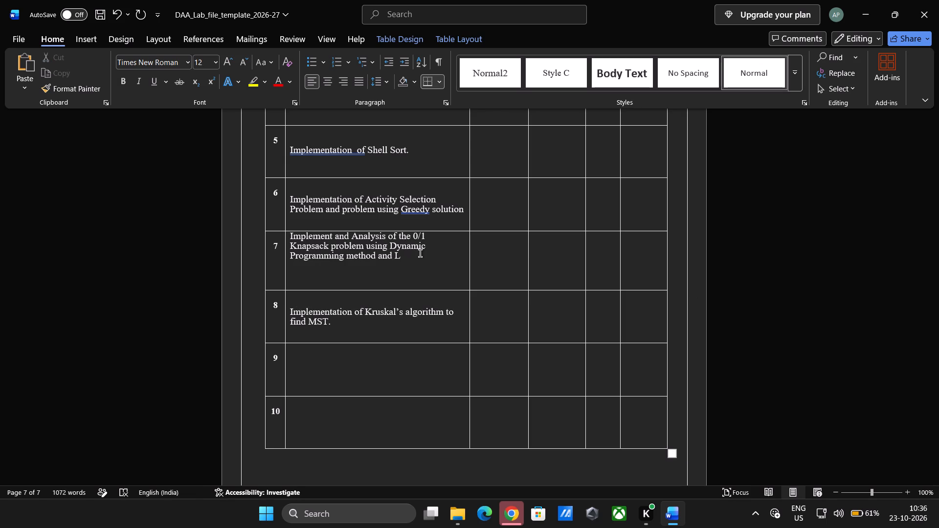
key("ctrl+c")
type("Cs")
key("BackSpace")
key("shift+s")
Insert "and Prism's algorithm" before "to find MST." in the Index row 8 title.
left_click(345, 327)
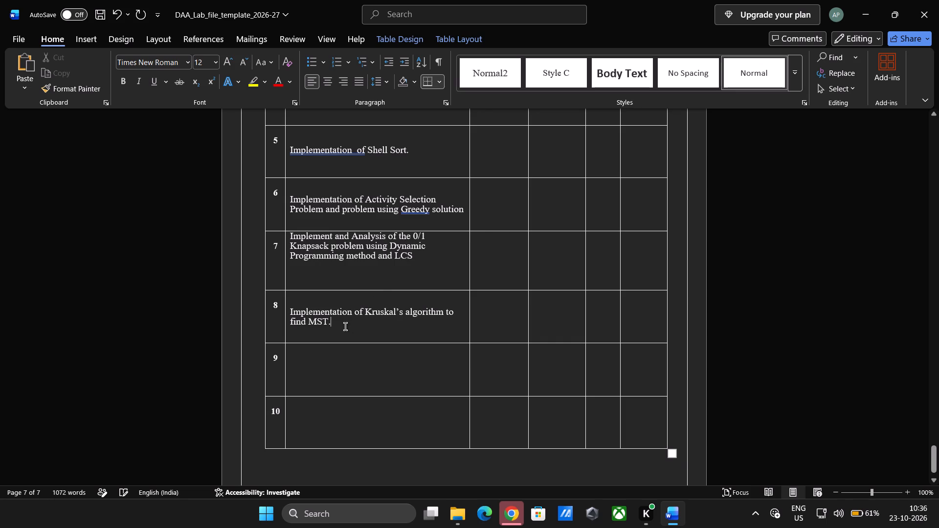
left_click(445, 313)
type("and")
key("space")
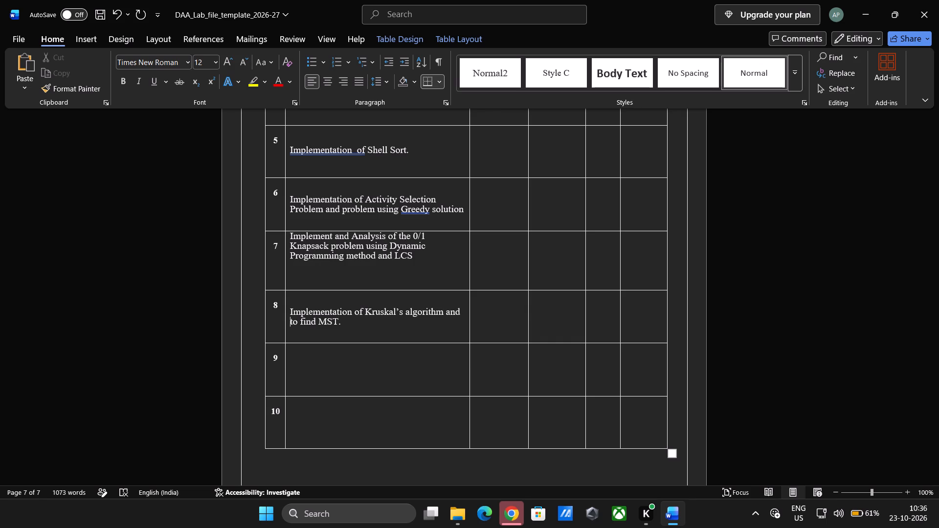
key("shift+p")
type("rism")
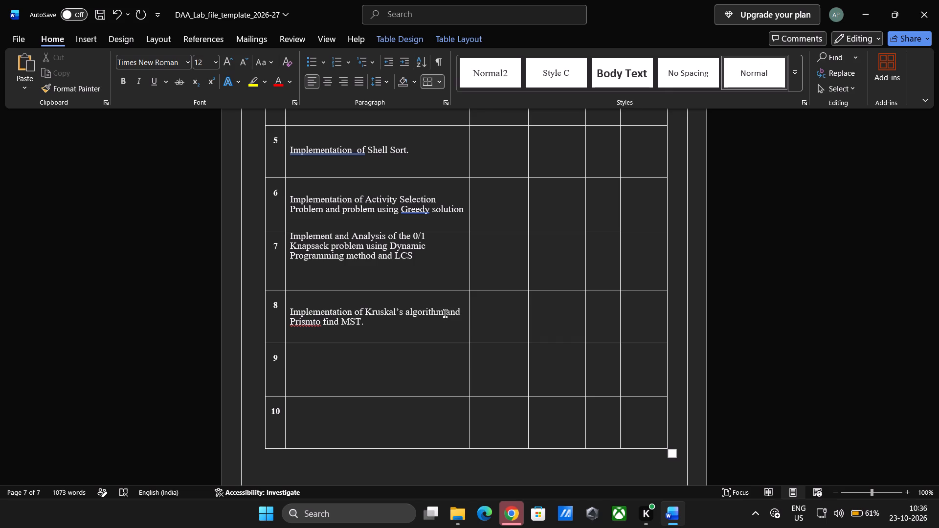
key("apostrophe")
key("s")
key("space")
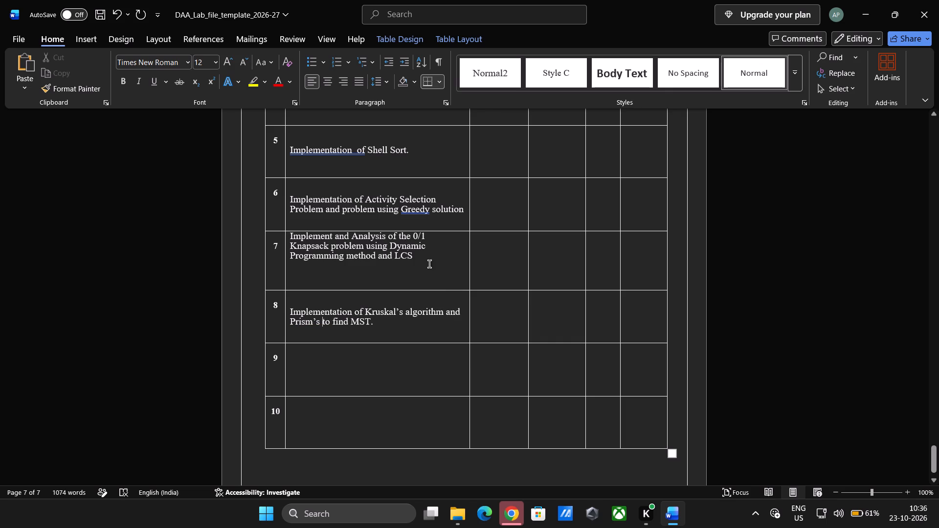
type("al")
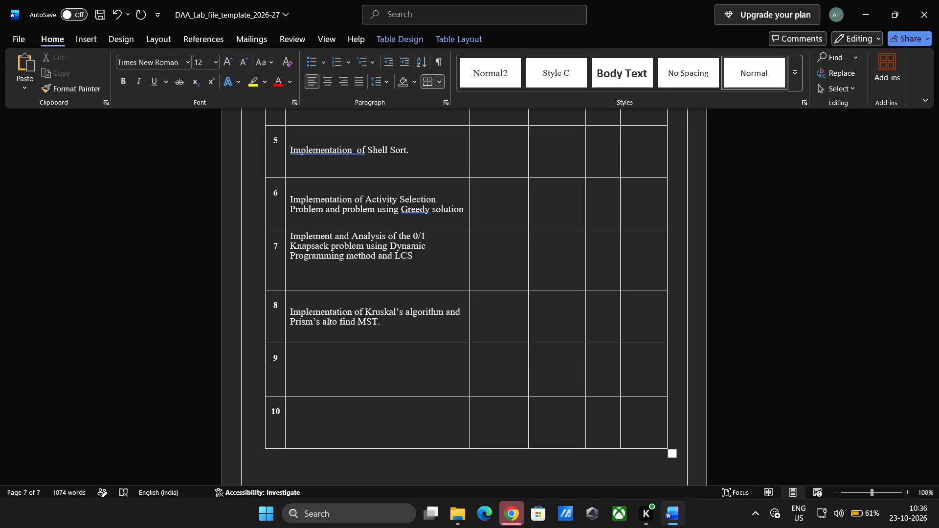
type("gorithm")
key("space")
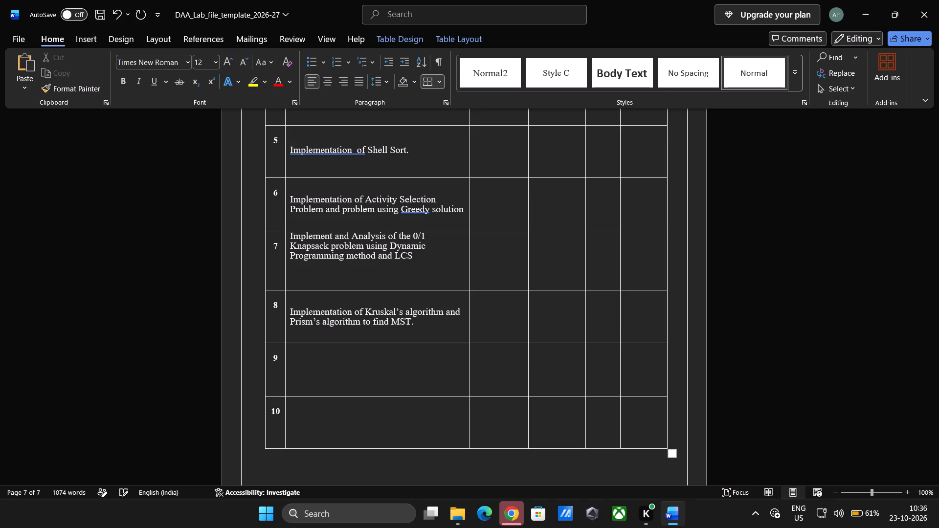
Copy "Implementation of Warshal's Algorithm for All Pair Shortest Path." from the List of Experiments into the Lab Experiment cell of Index row 9.
scroll(430, 214, "up", 1)
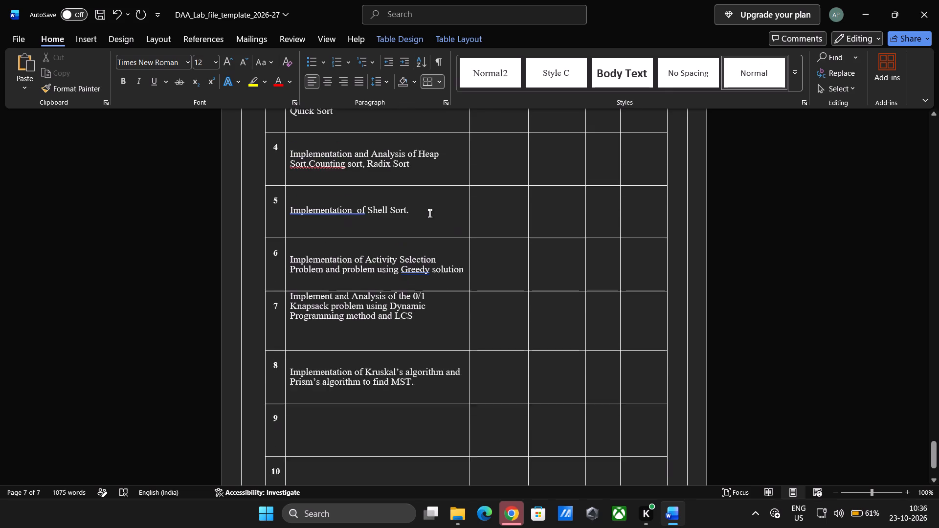
scroll(430, 214, "up", 4)
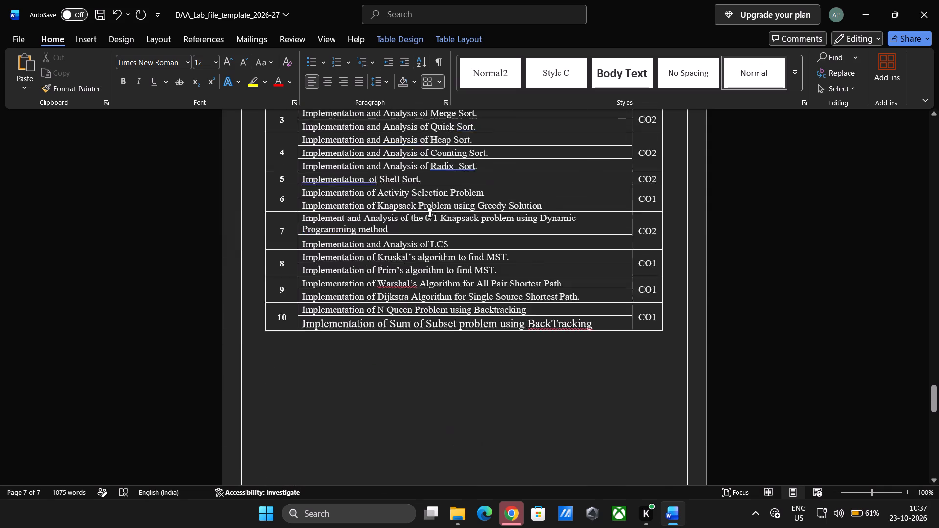
scroll(430, 214, "up", 2)
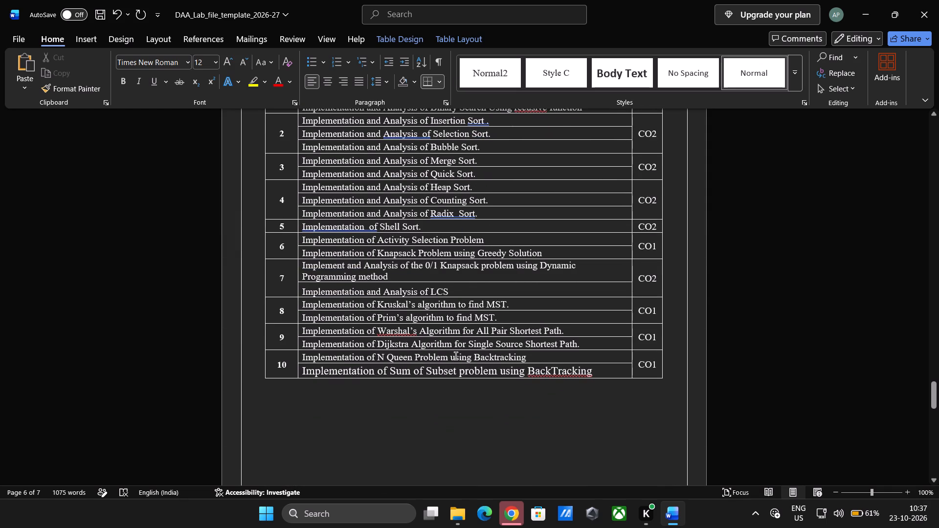
scroll(456, 356, "down", 1)
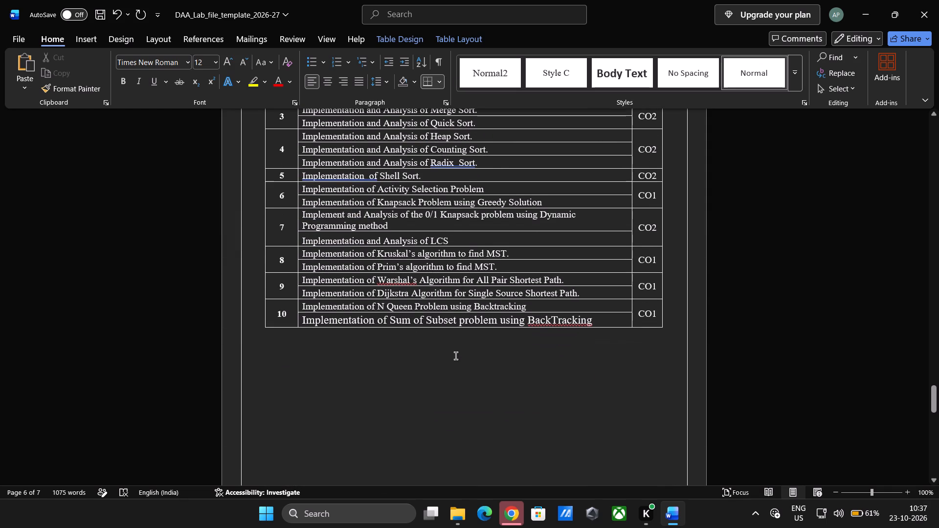
scroll(456, 356, "down", 1)
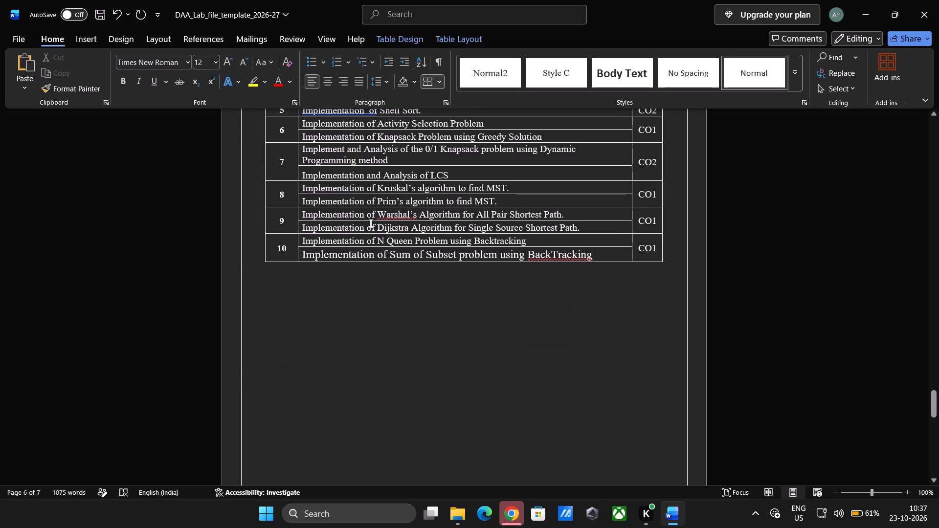
left_click(301, 213)
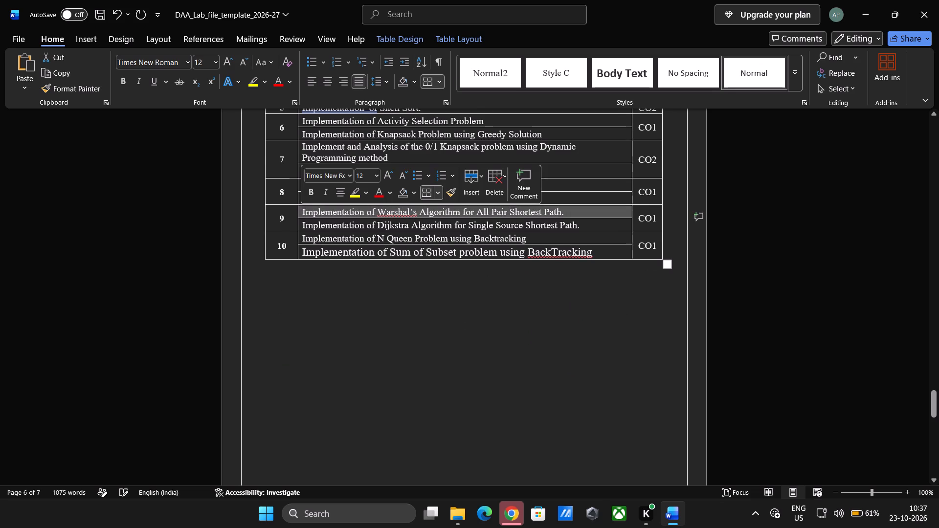
left_click(305, 213)
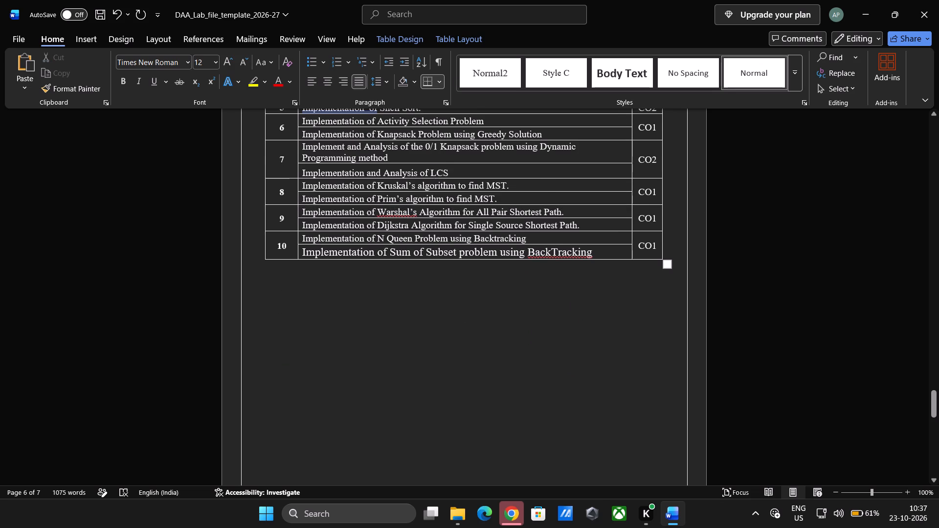
triple_click(302, 212)
left_click_drag(302, 212, 360, 213)
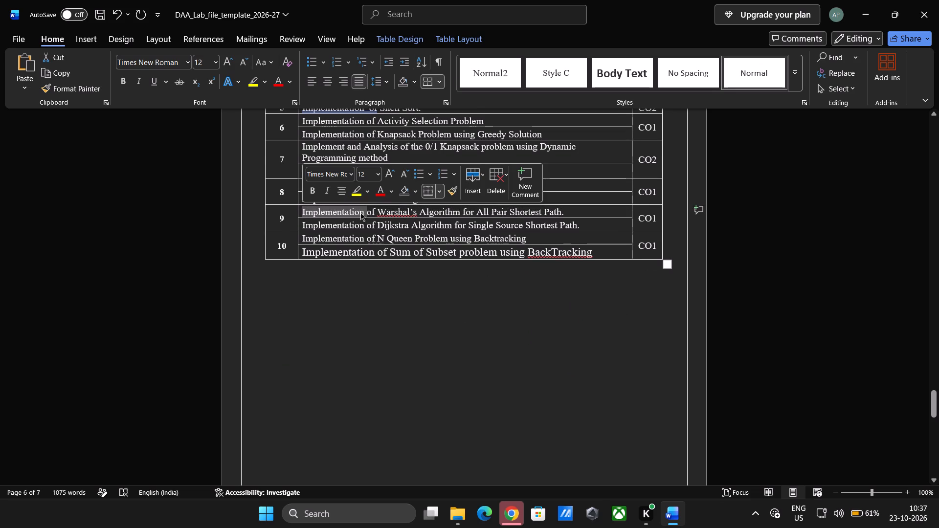
left_click_drag(360, 213, 555, 211)
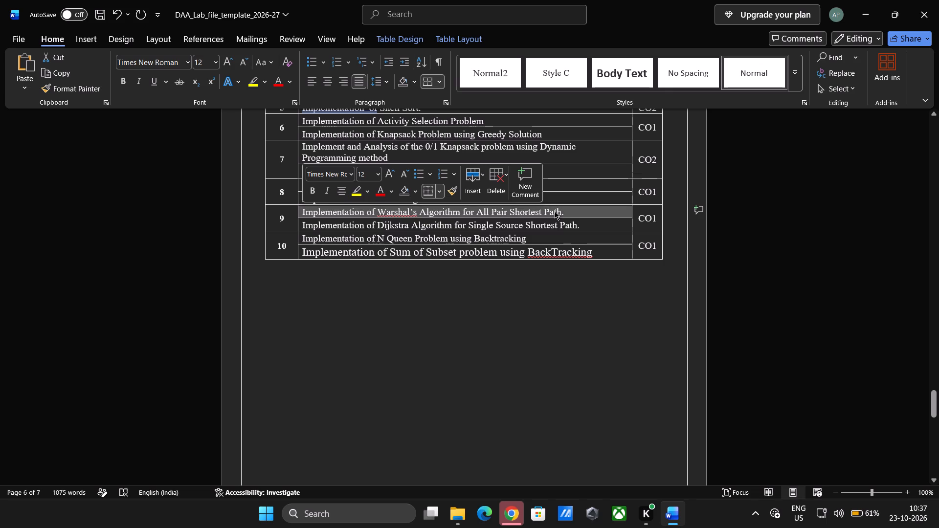
left_click_drag(555, 211, 559, 211)
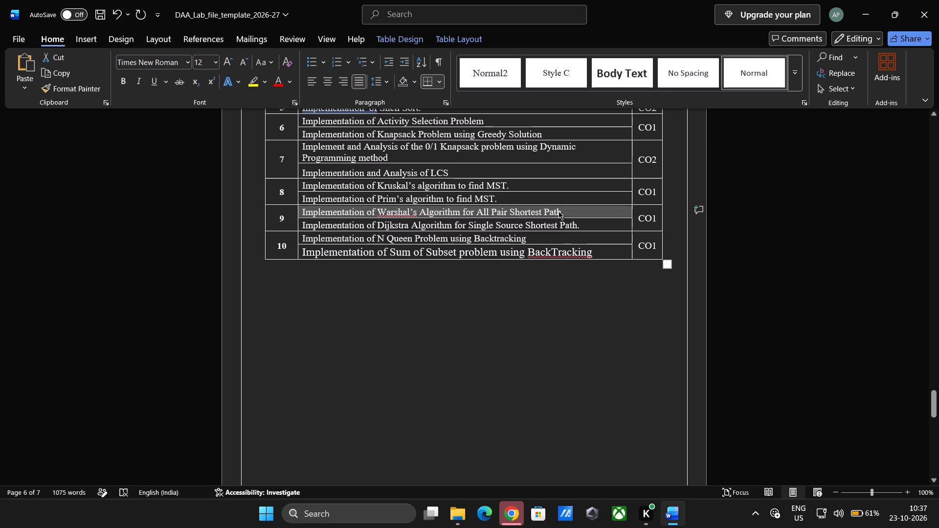
key("ctrl+c")
scroll(559, 211, "down", 2)
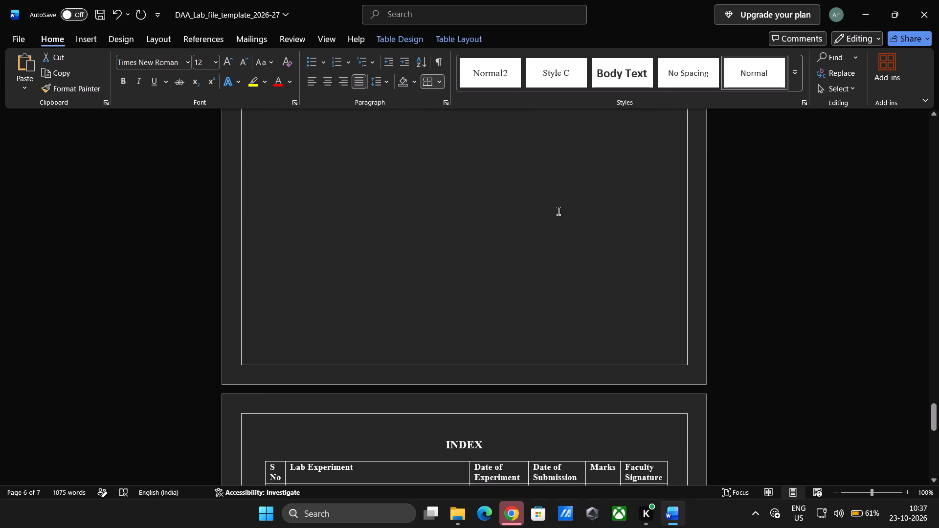
scroll(559, 211, "down", 3)
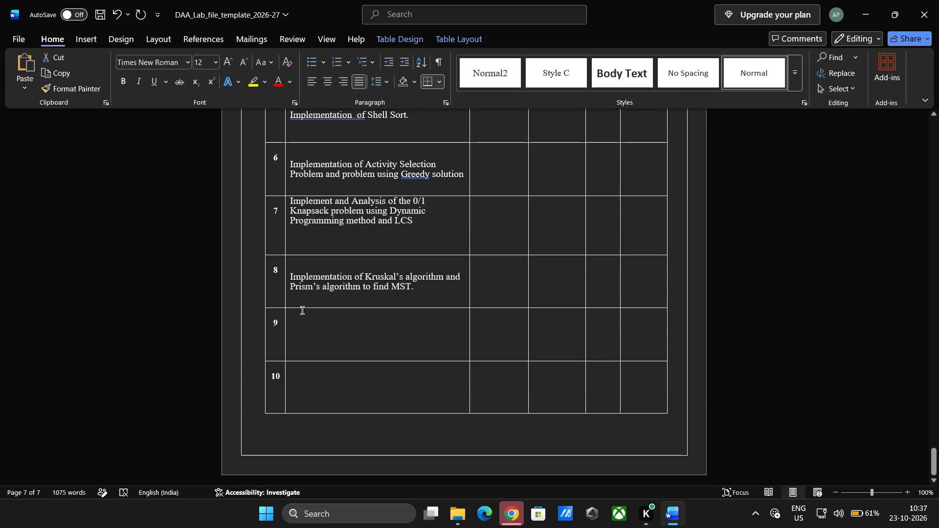
left_click(302, 310)
key("ctrl+v")
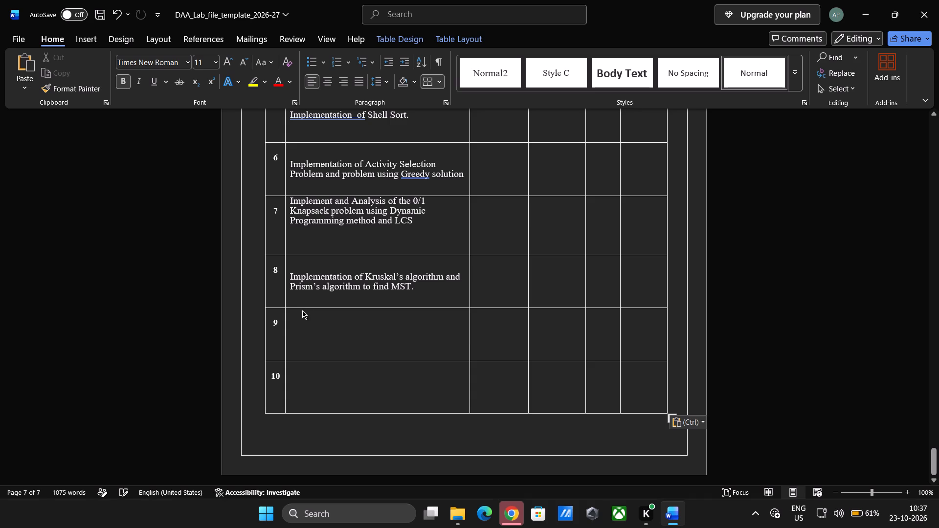
Correct "Prism's" to "Prim's" in the Index row 8 title.
left_click(313, 287)
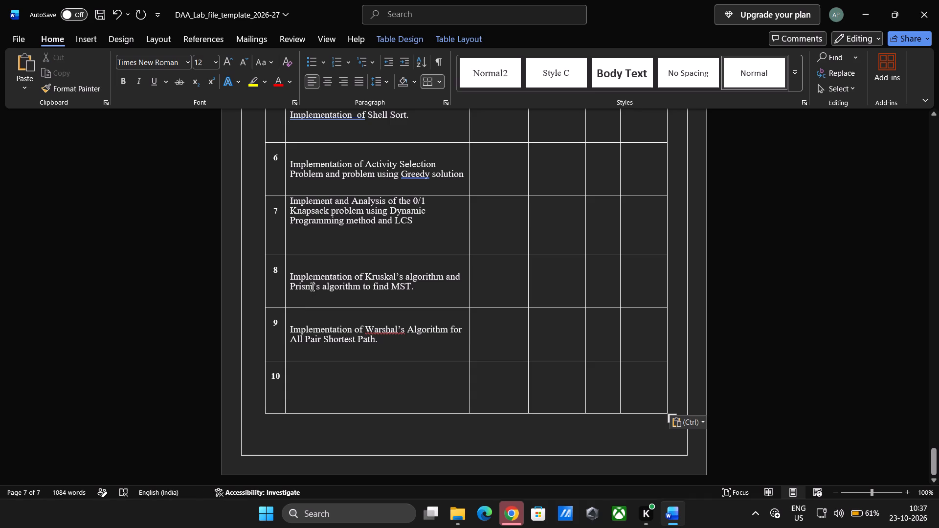
key("Left")
key("Left")
key("Right")
key("BackSpace")
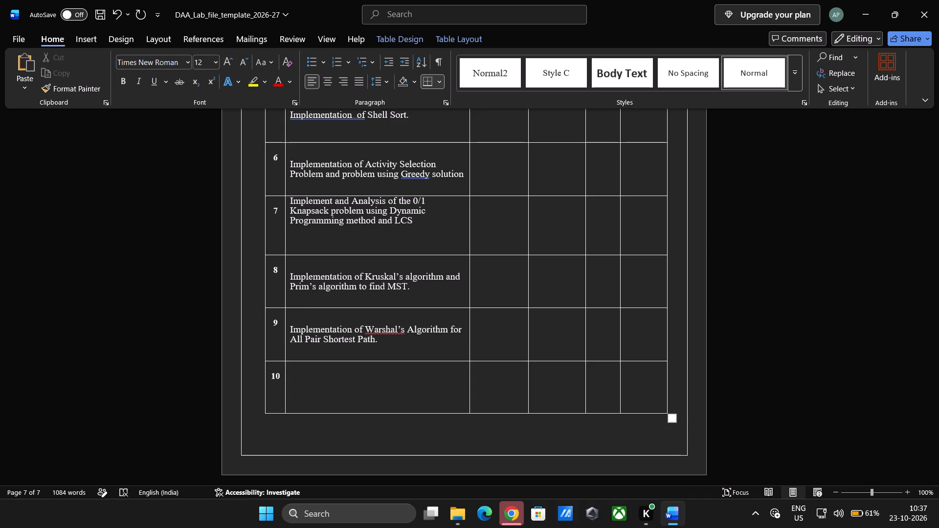
Insert "and" plus "Dijkstra Algorithm", copied from the List of Experiments, after "Warshal's Algorithm" in the Index row 9 title.
scroll(457, 280, "up", 3)
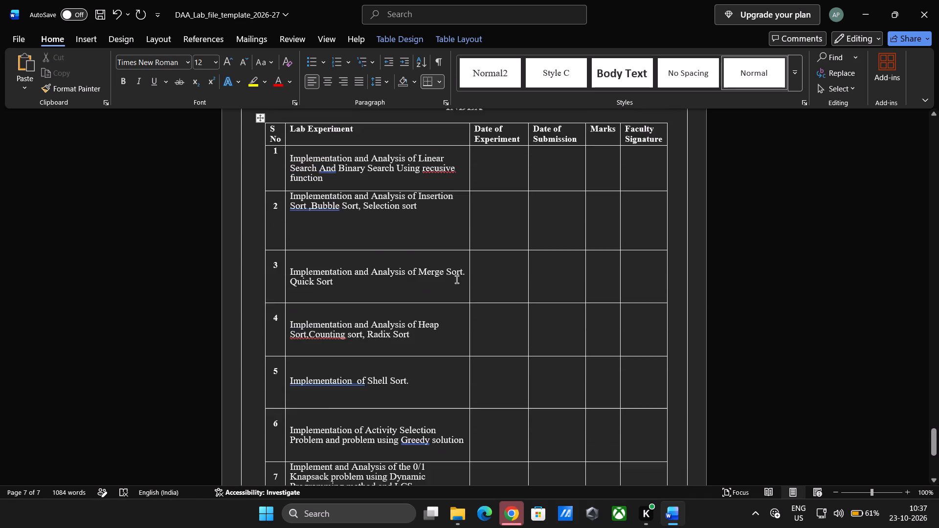
scroll(457, 280, "up", 3)
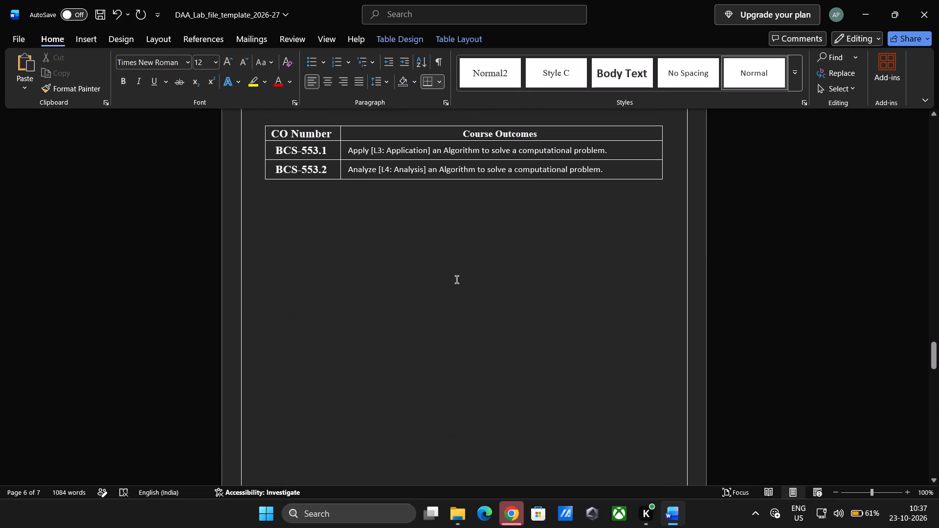
scroll(457, 280, "up", 3)
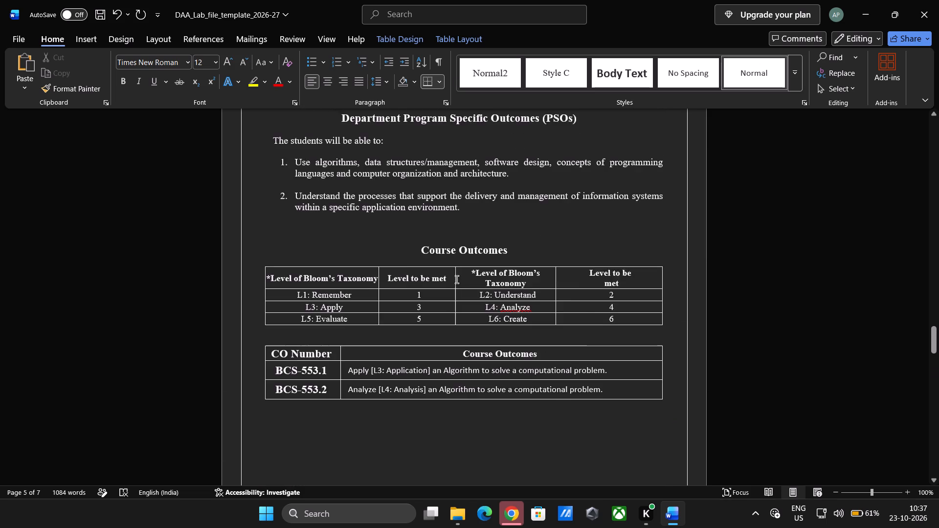
scroll(457, 280, "up", 4)
scroll(457, 280, "down", 1)
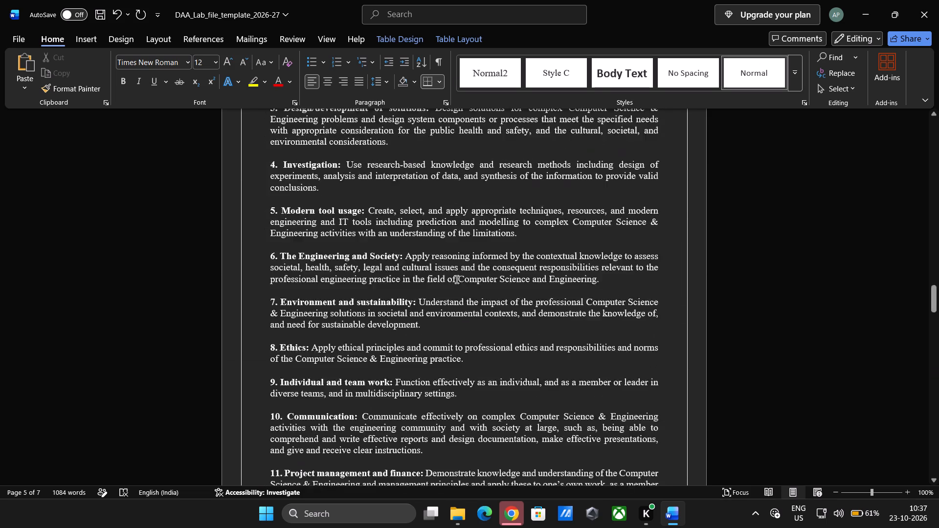
scroll(457, 280, "down", 2)
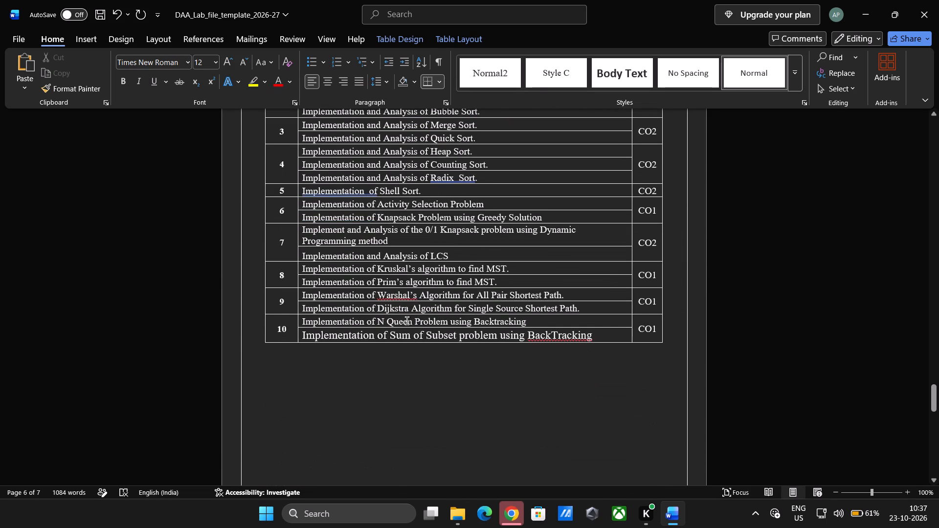
left_click_drag(380, 308, 381, 308)
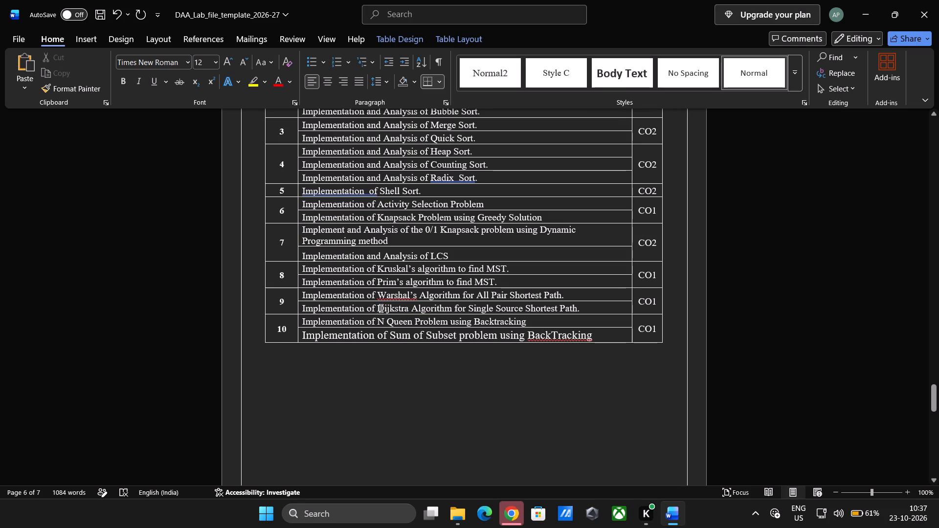
left_click_drag(381, 308, 449, 311)
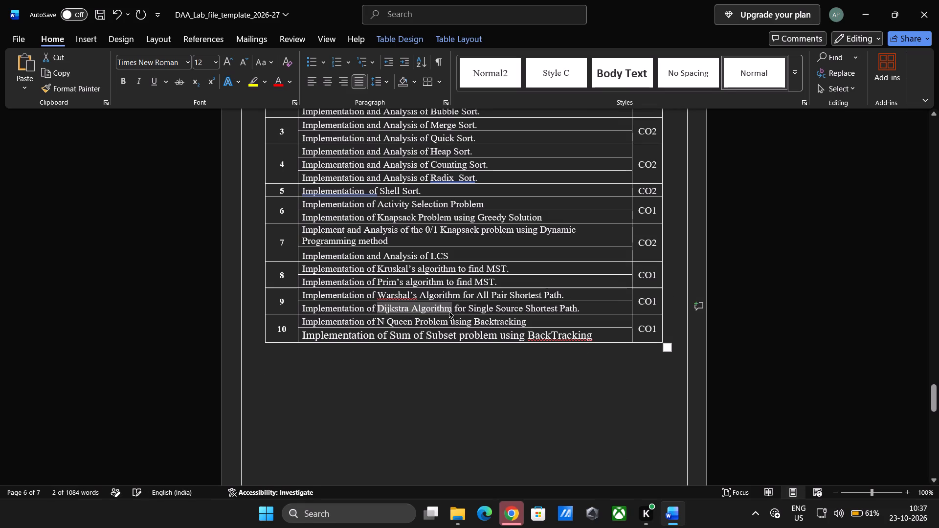
key("ctrl+c")
scroll(449, 311, "down", 8)
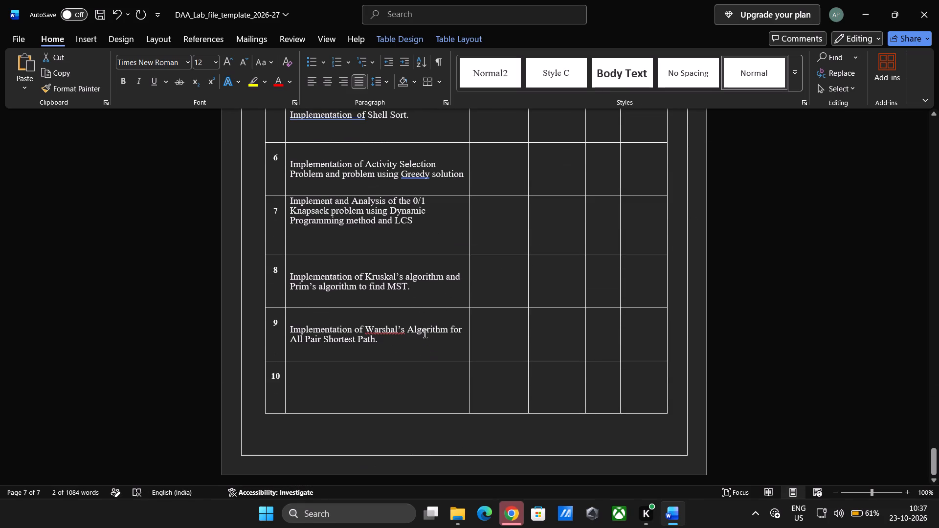
left_click(448, 331)
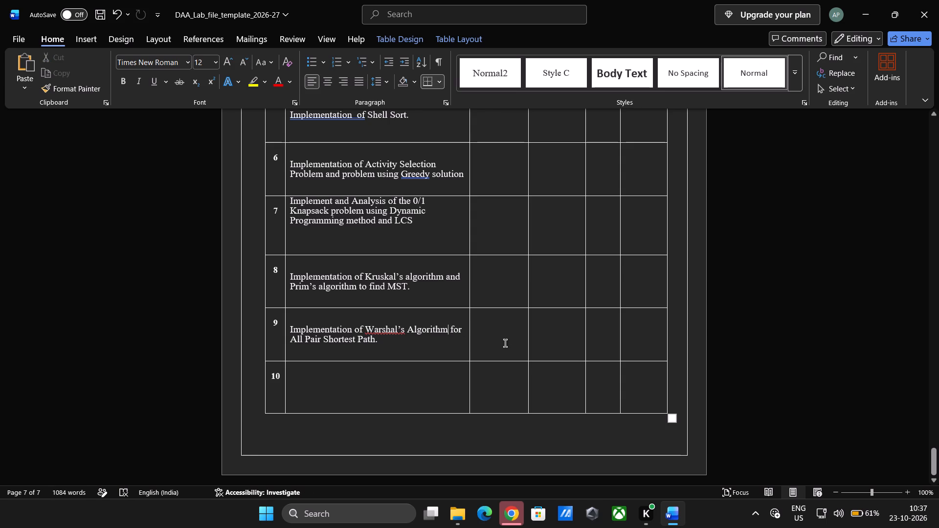
key("space")
type("and")
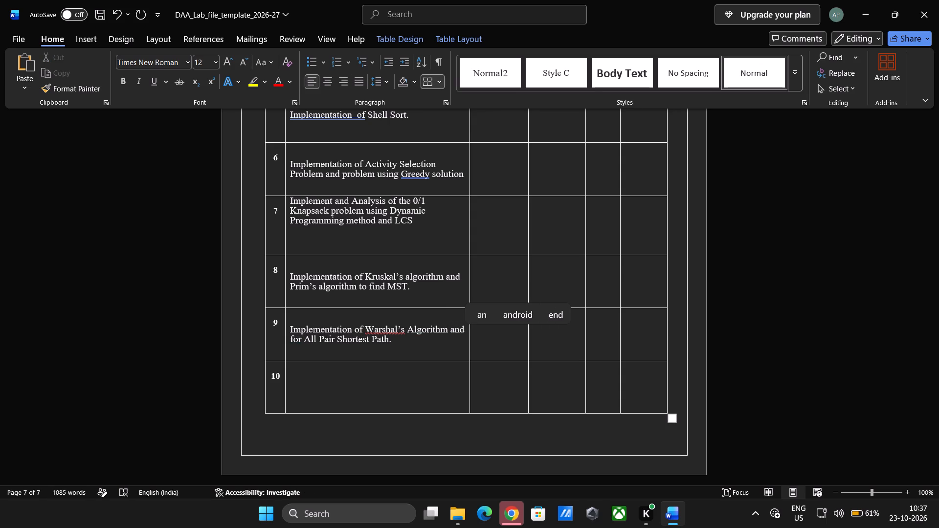
key("space")
key("ctrl+v")
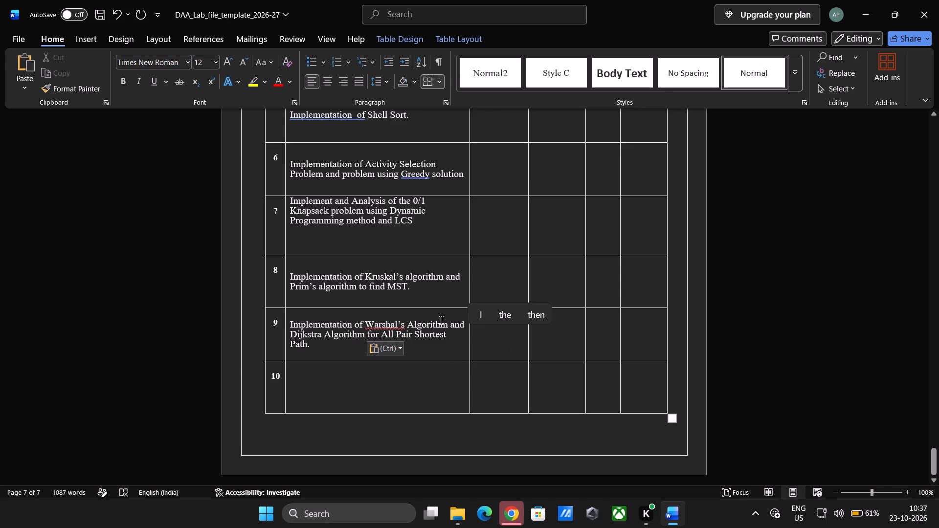
Append "and" plus "for Single Source Shortest Path", copied from the List of Experiments, to the end of the Index row 9 title.
scroll(441, 316, "up", 5)
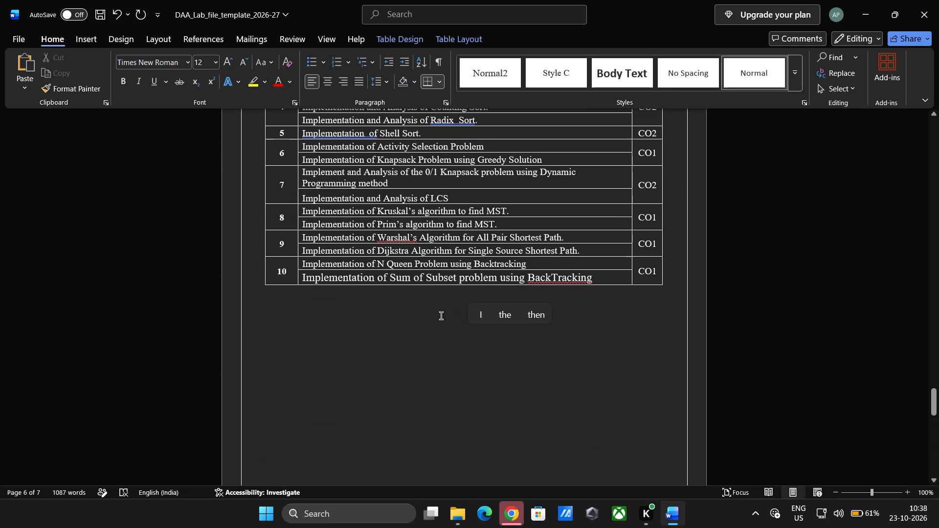
scroll(441, 316, "up", 2)
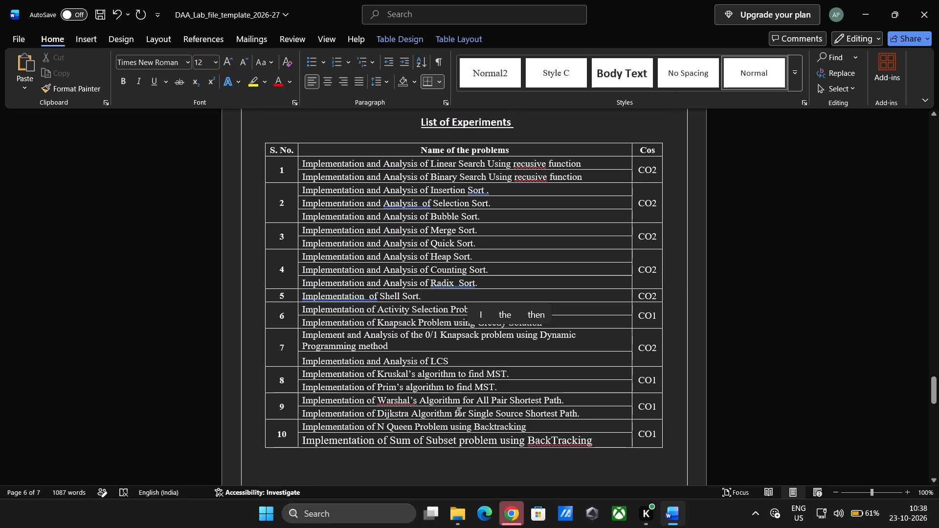
left_click_drag(455, 414, 488, 412)
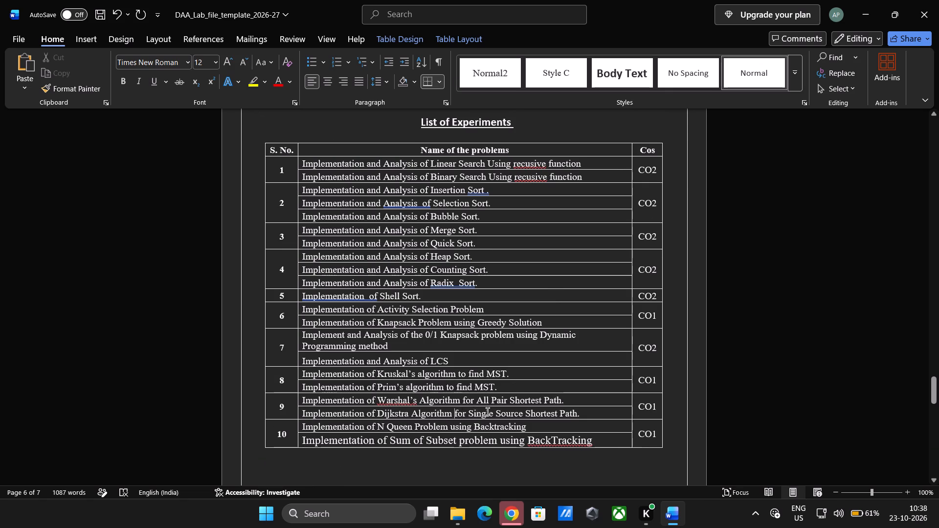
left_click_drag(488, 412, 578, 411)
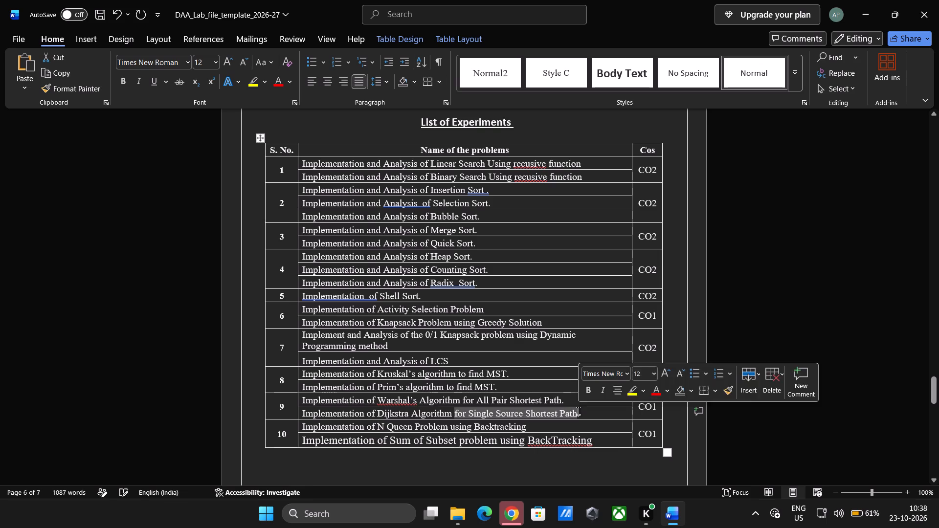
key("ctrl+c")
scroll(505, 438, "down", 3)
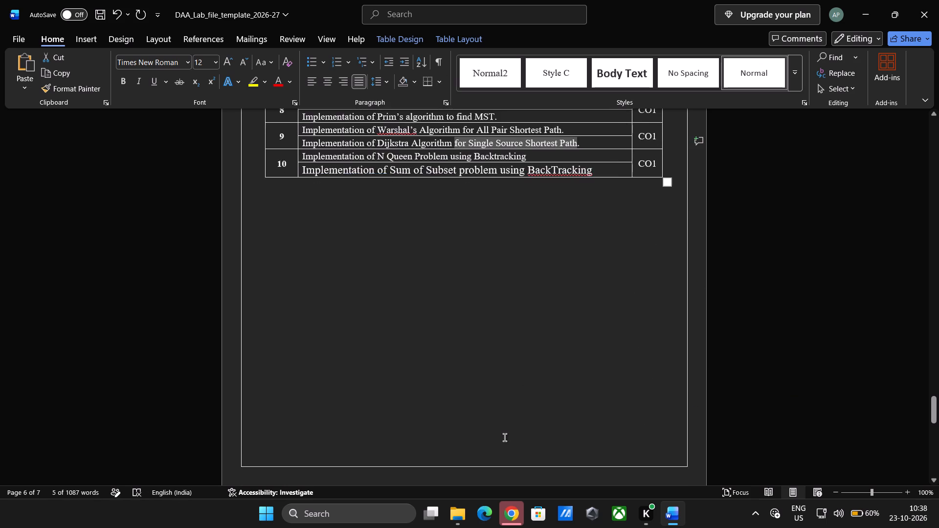
scroll(505, 438, "down", 3)
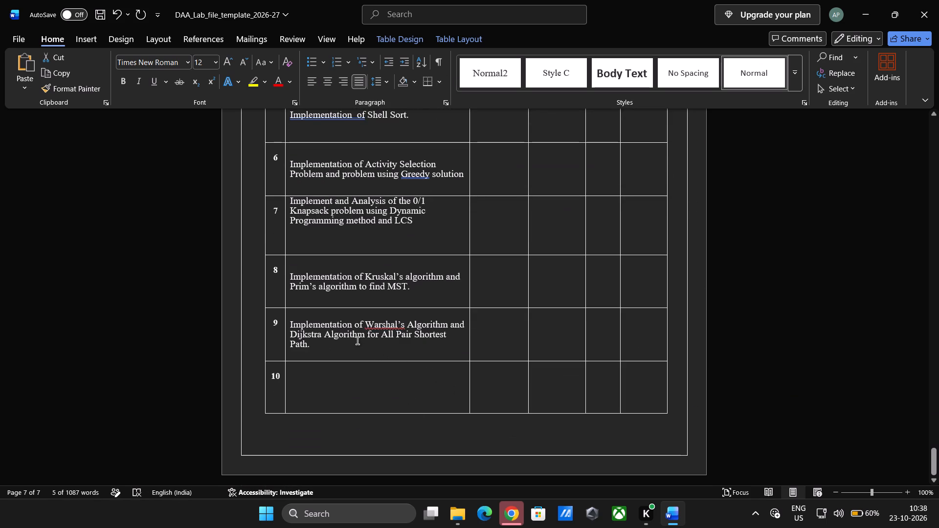
left_click(321, 347)
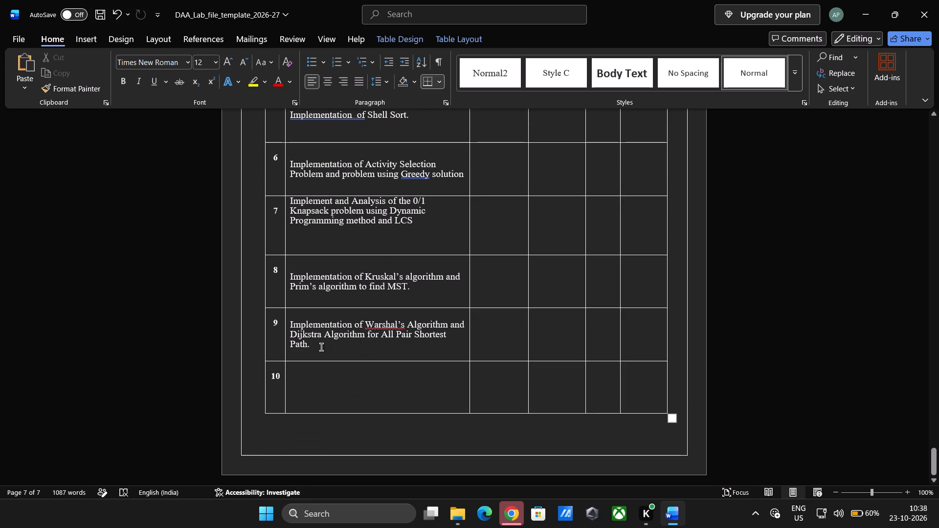
type("and")
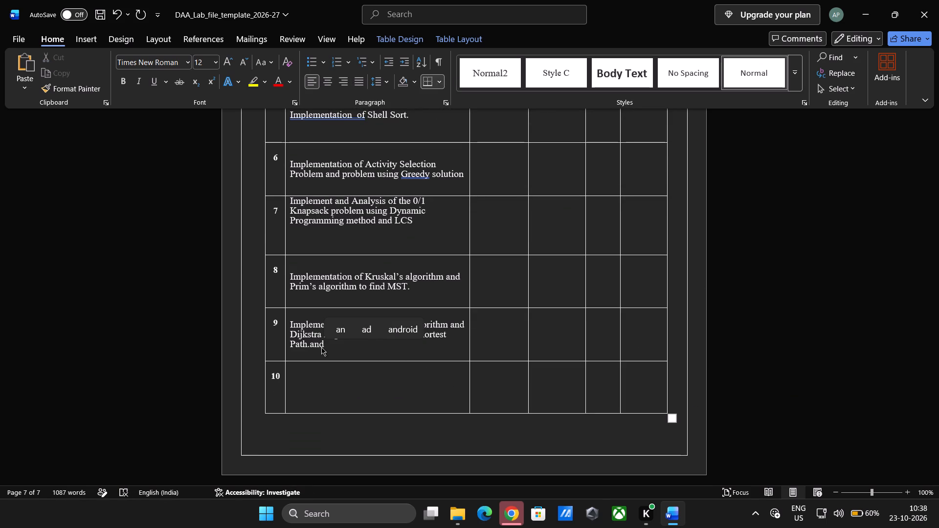
key("space")
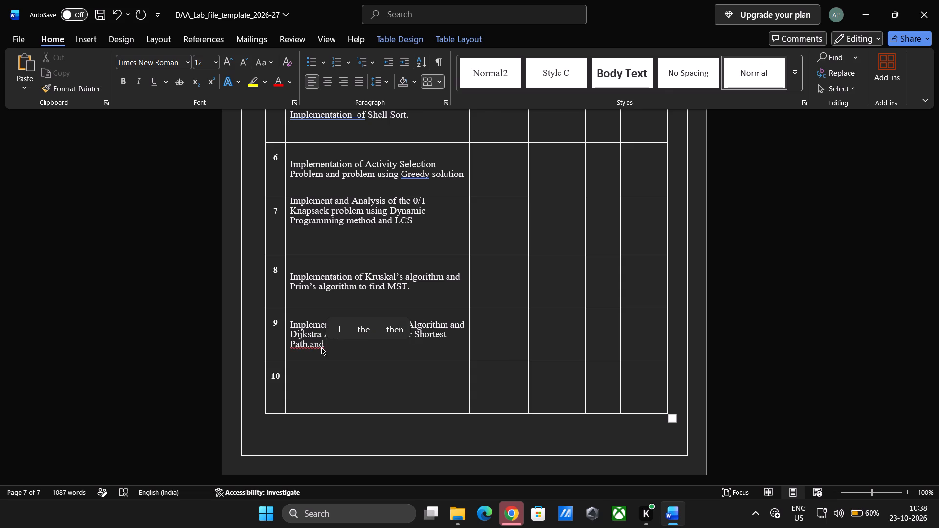
key("ctrl+v")
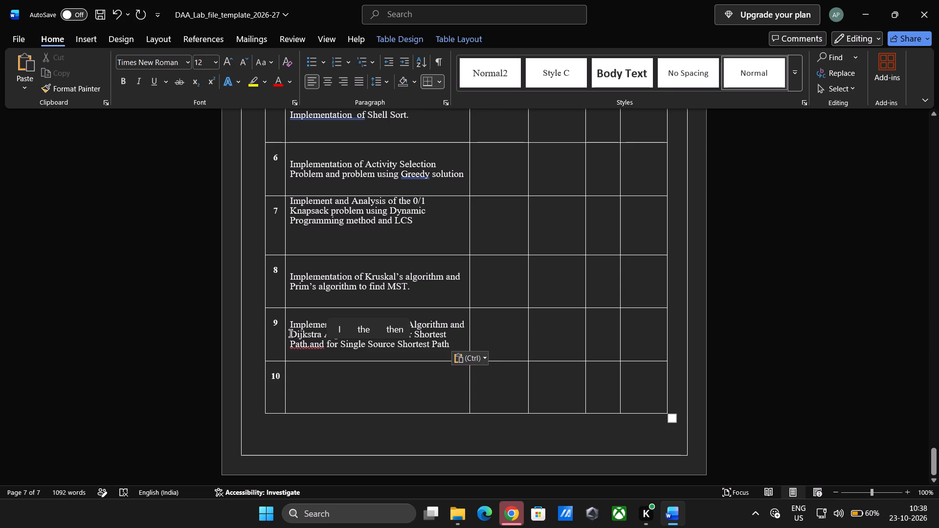
Copy "Dijkstra Algorithm" within the Index row 9 title and insert it before "for Single Source Shortest Path".
left_click_drag(291, 334, 368, 334)
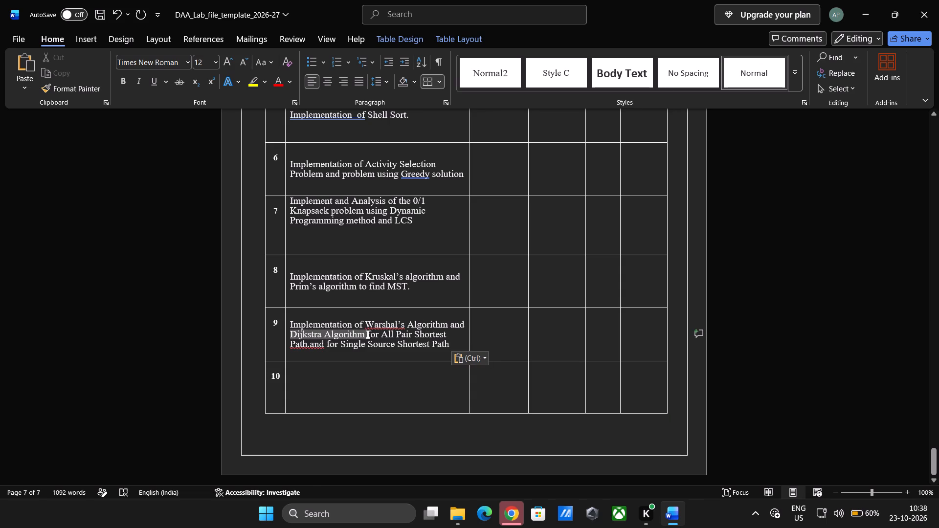
left_click_drag(368, 334, 367, 334)
key("ctrl+c")
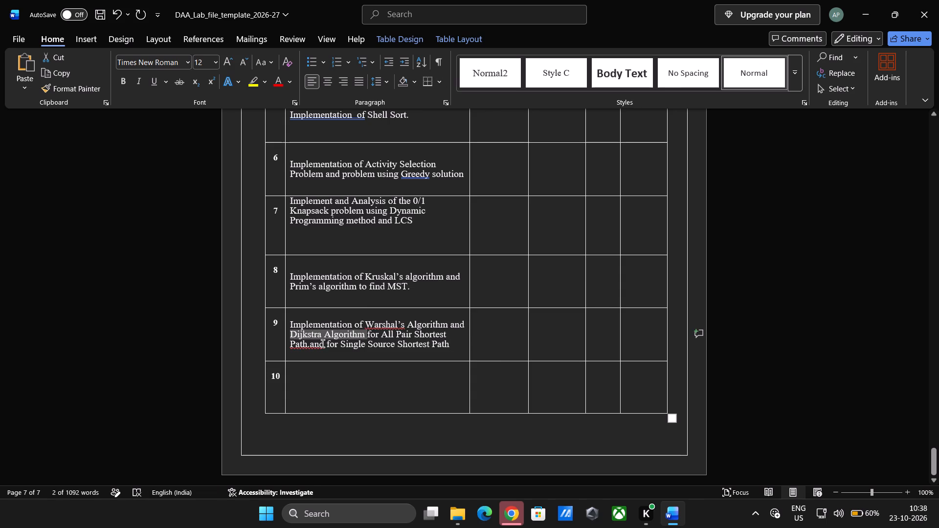
left_click(326, 344)
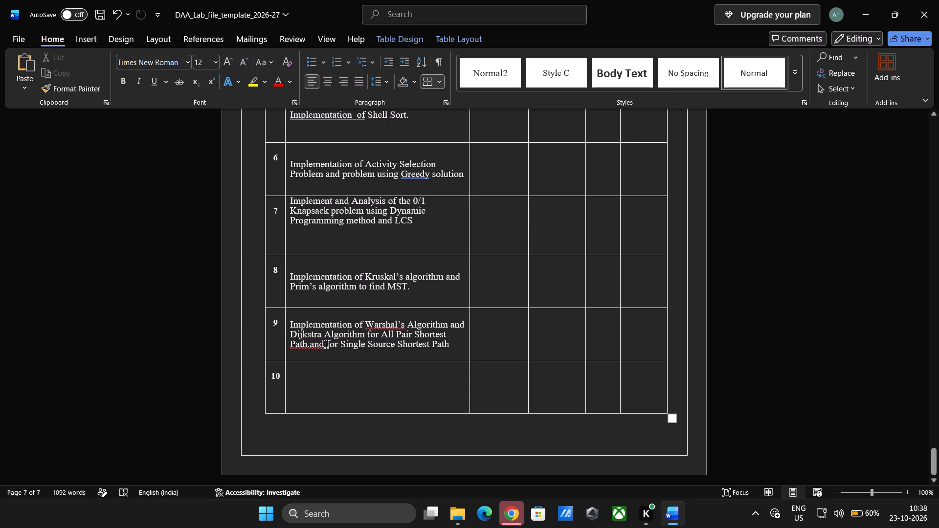
key("ctrl+v")
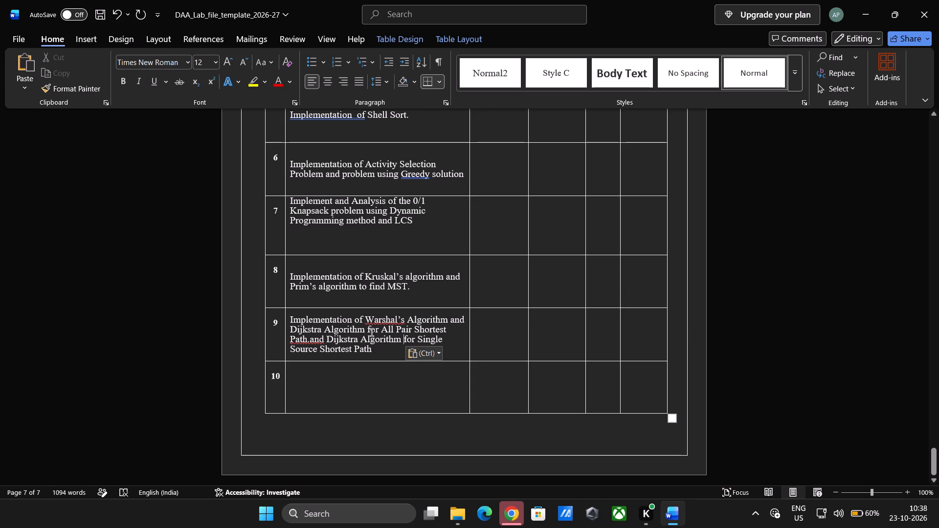
Delete the first "and Dijkstra Algorithm" after "Warshal's Algorithm" in the Index row 9 title.
left_click(365, 330)
key("BackSpace")
key("BackSpace")
key("BackSpace")
key("BackSpace")
key("BackSpace")
key("BackSpace")
key("BackSpace")
key("BackSpace")
key("BackSpace")
key("BackSpace")
key("BackSpace")
key("BackSpace")
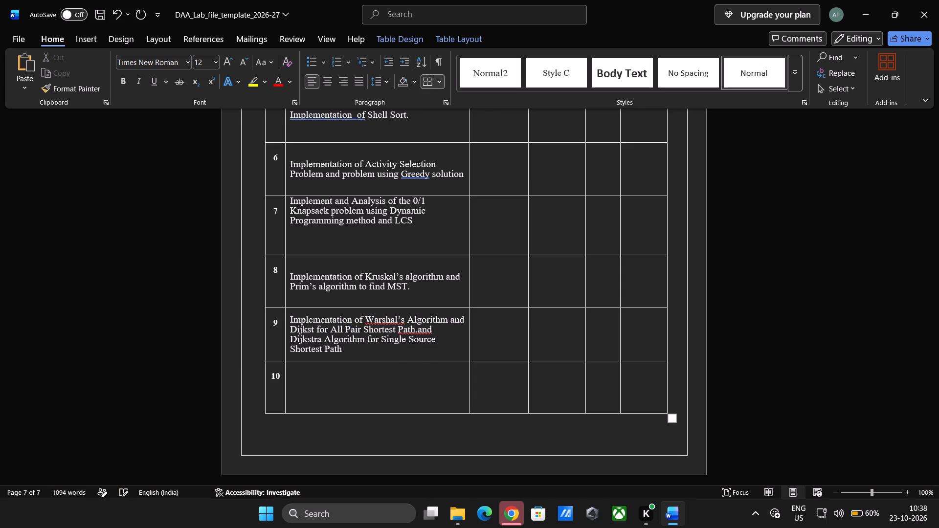
key("BackSpace")
key("BackSpace")
key("BackSpace")
key("BackSpace")
key("BackSpace")
key("BackSpace")
key("BackSpace")
key("BackSpace")
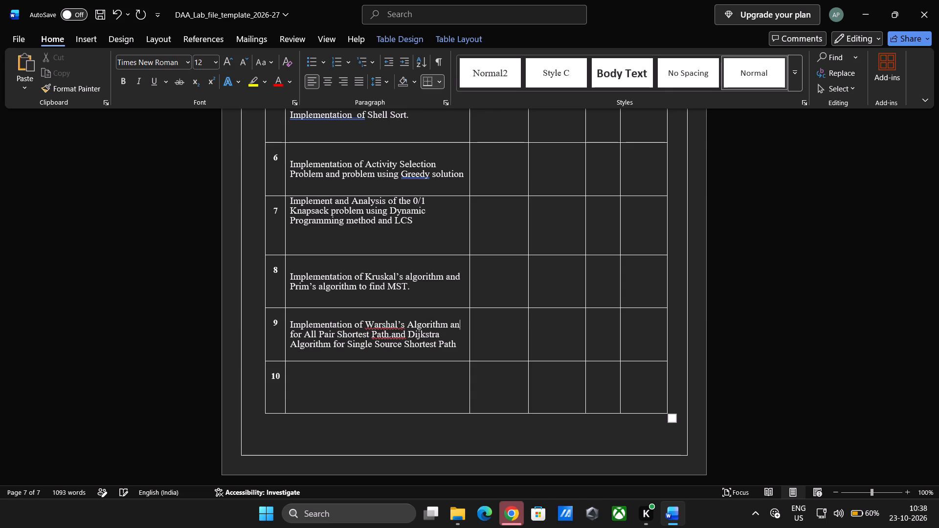
key("BackSpace")
key("BackSpace")
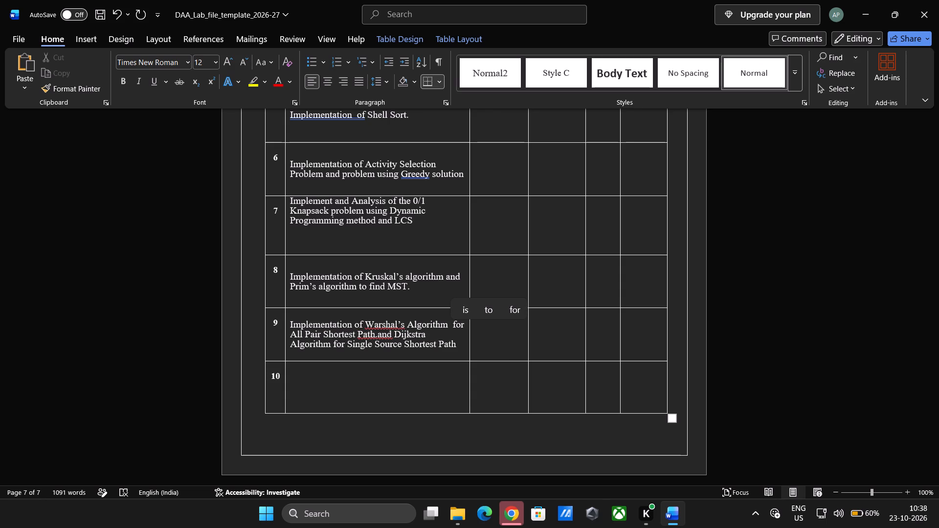
key("BackSpace")
Copy "Implementation of N Queen Problem using Backtracking" from the List of Experiments into the Lab Experiment cell of Index row 10.
scroll(365, 330, "down", 1)
scroll(372, 314, "up", 3)
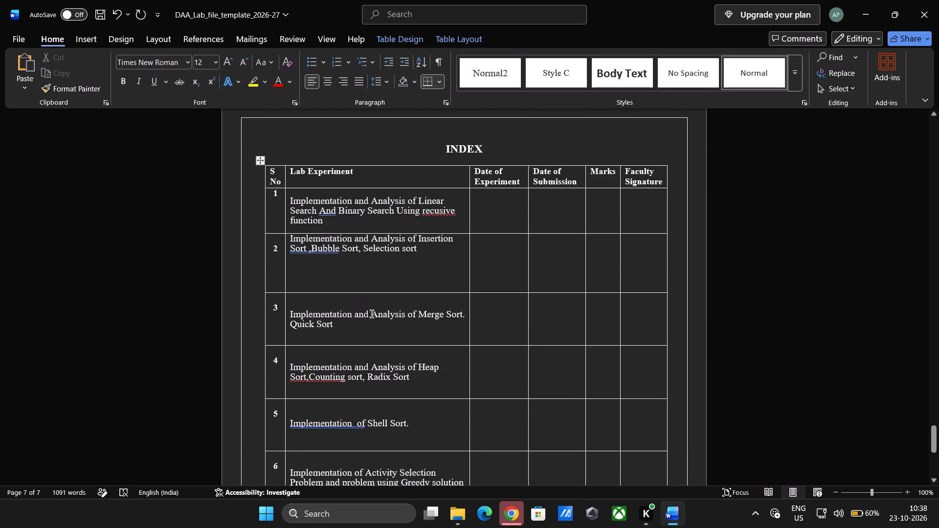
scroll(372, 314, "up", 1)
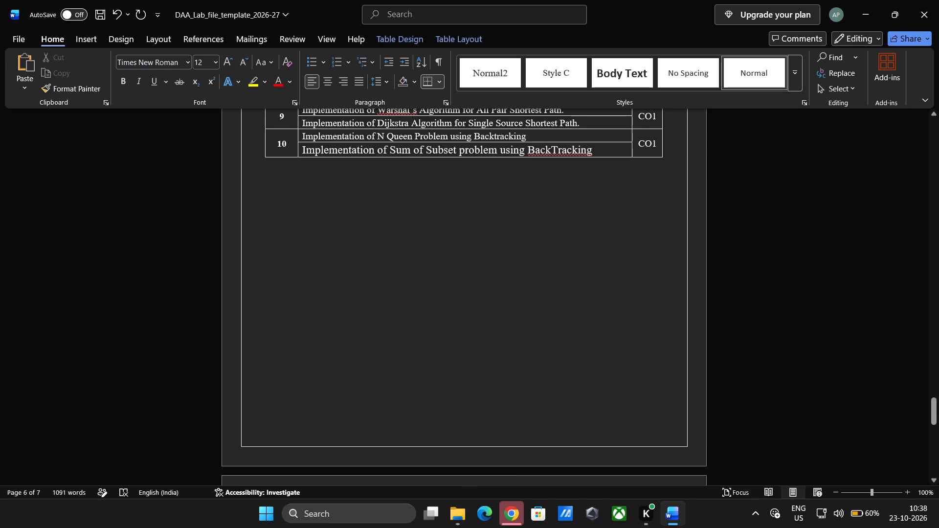
left_click_drag(303, 138, 516, 117)
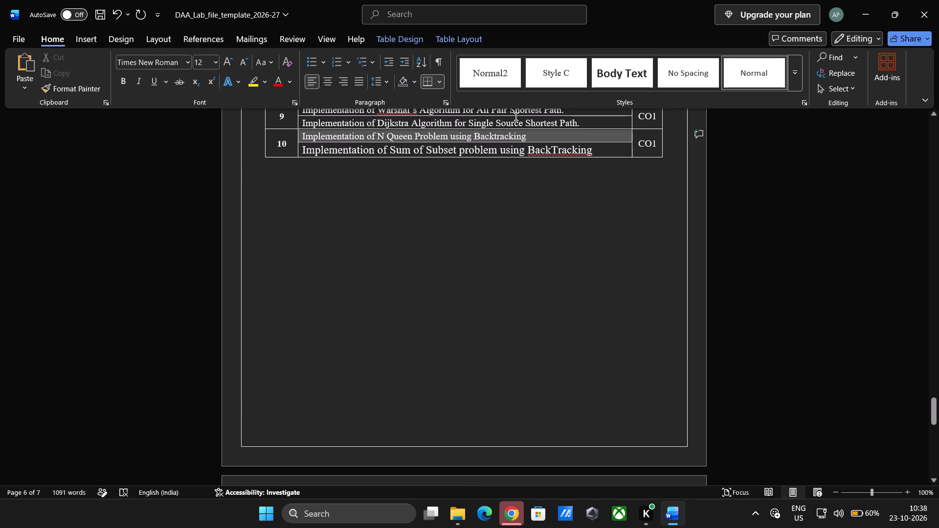
left_click_drag(516, 117, 525, 139)
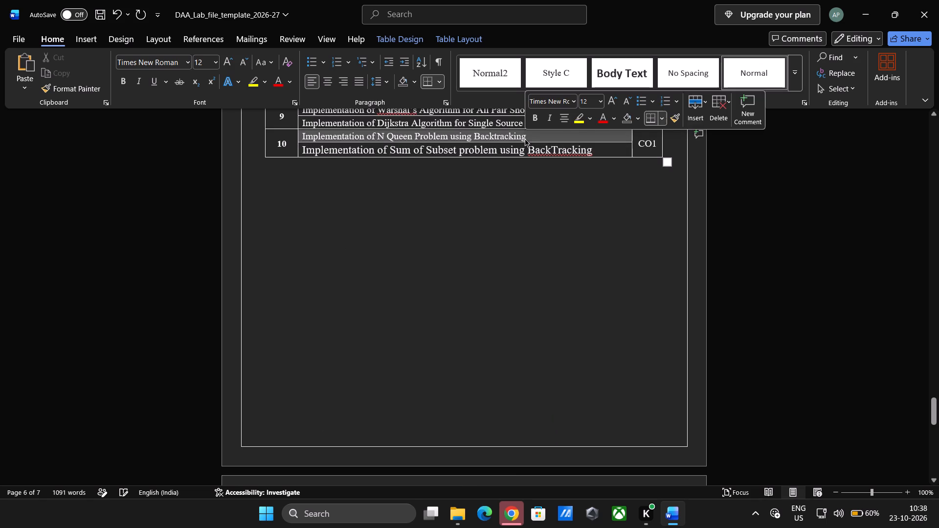
key("ctrl+c")
scroll(527, 131, "down", 2)
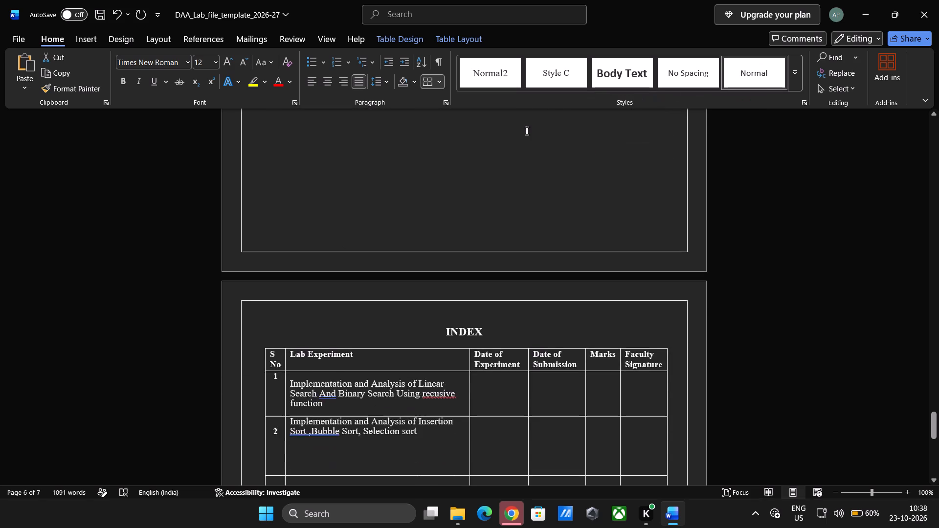
scroll(527, 131, "down", 6)
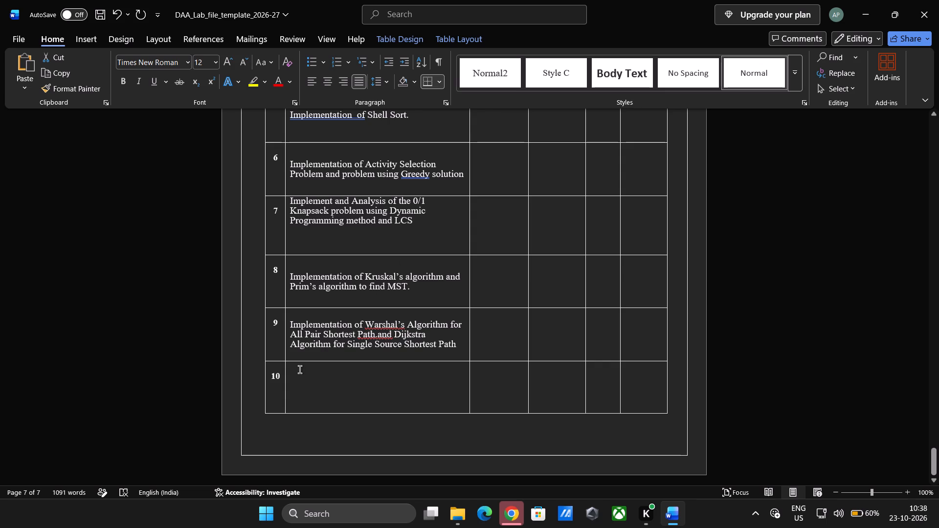
left_click(300, 370)
key("ctrl+v")
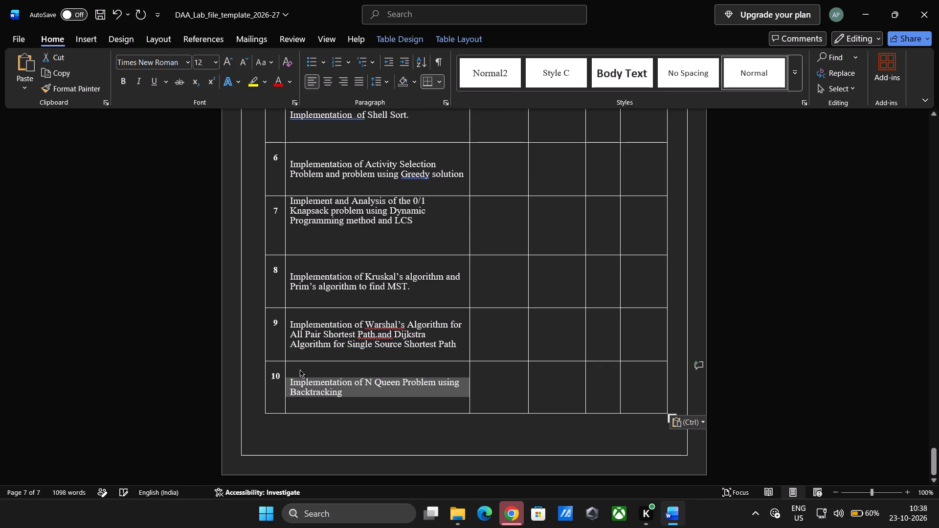
Insert "And" plus "Sum of Subset problem", copied from the List of Experiments, before "using Backtracking" in the Index row 10 title.
scroll(425, 288, "up", 5)
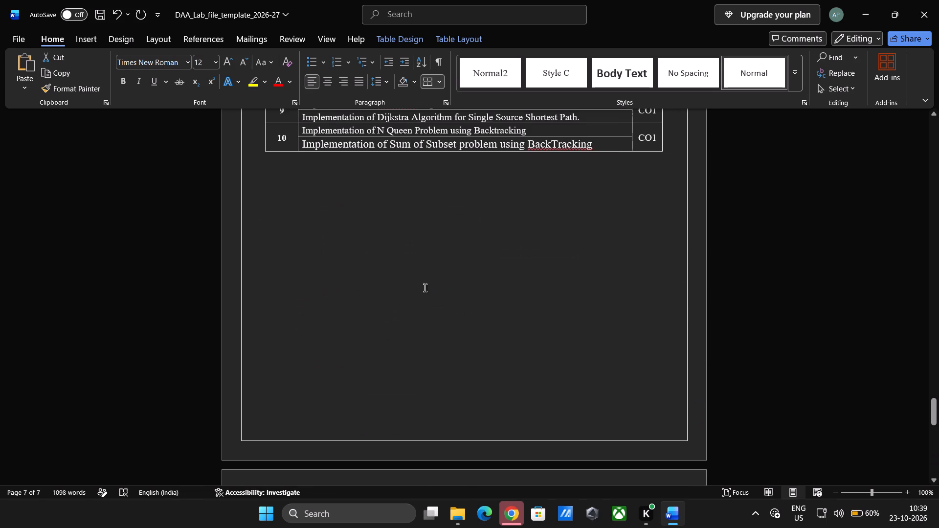
scroll(425, 288, "up", 1)
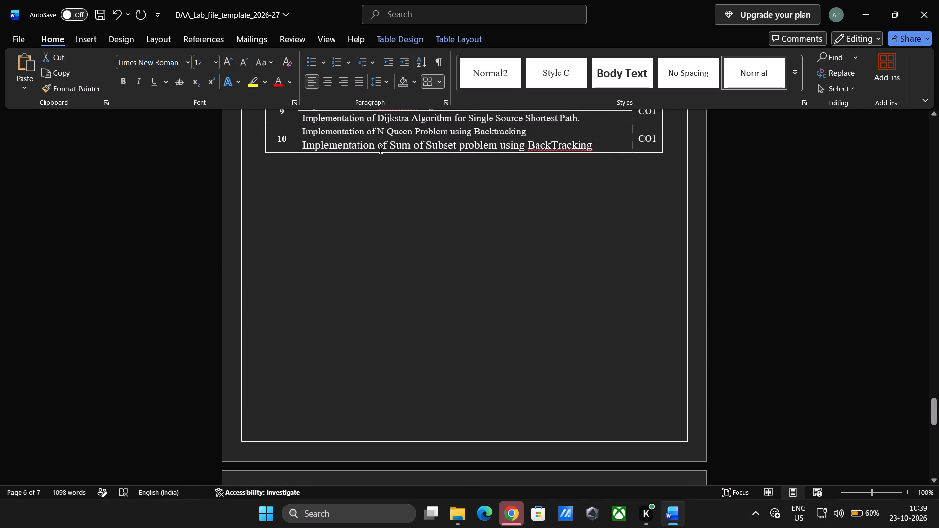
left_click_drag(391, 146, 484, 144)
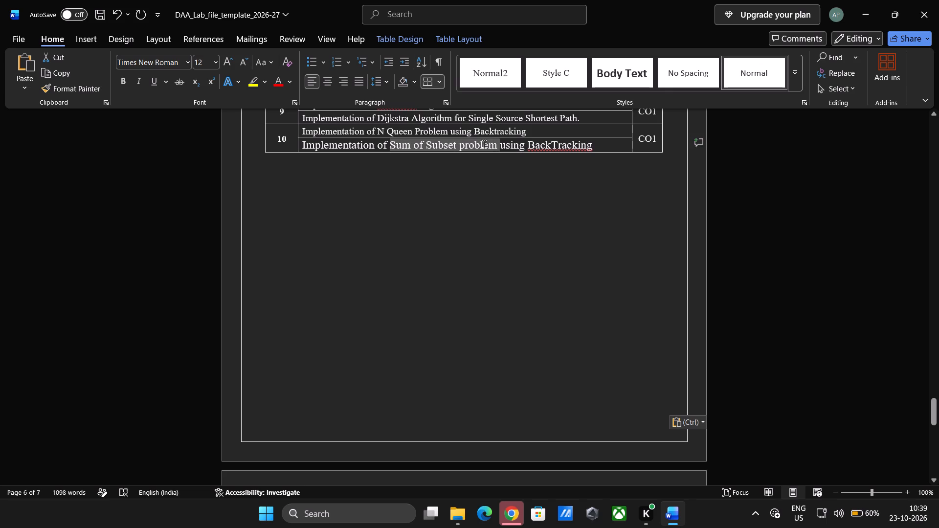
left_click_drag(484, 144, 493, 148)
left_click_drag(493, 148, 497, 146)
key("ctrl+c")
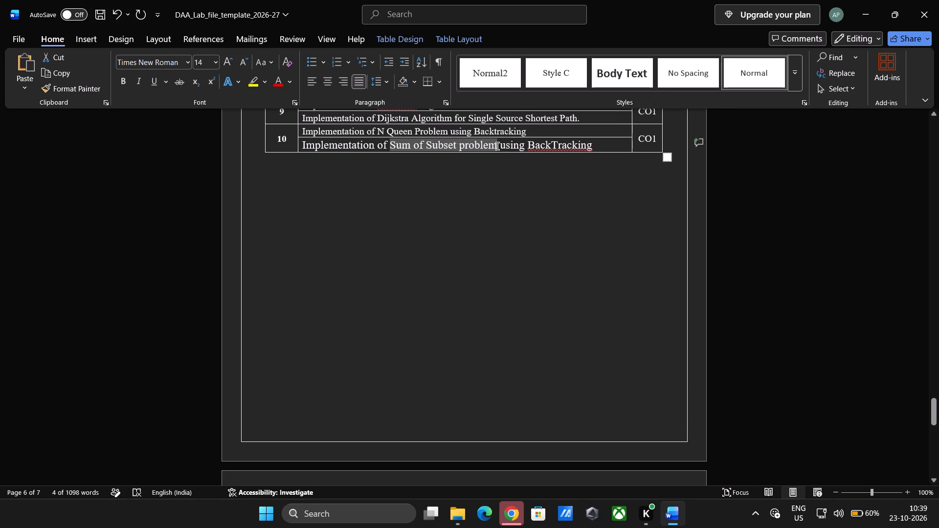
scroll(497, 146, "down", 6)
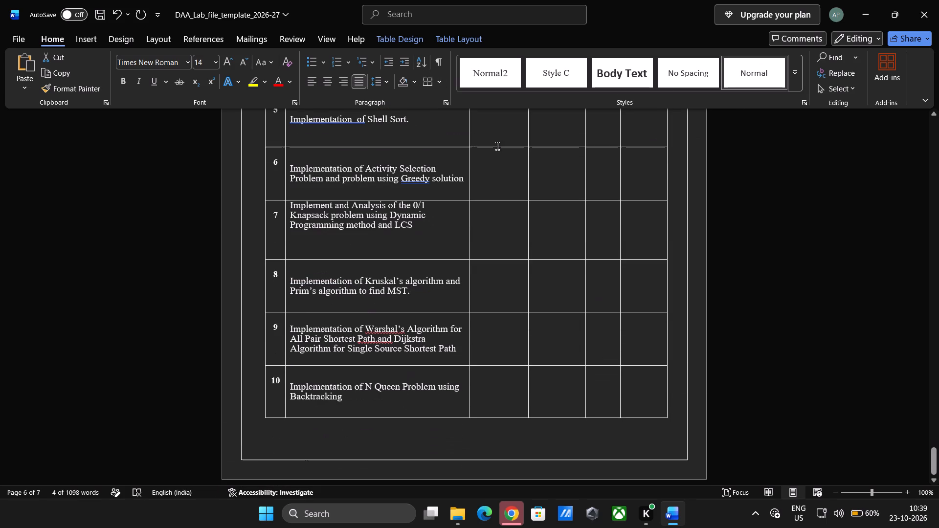
left_click(438, 383)
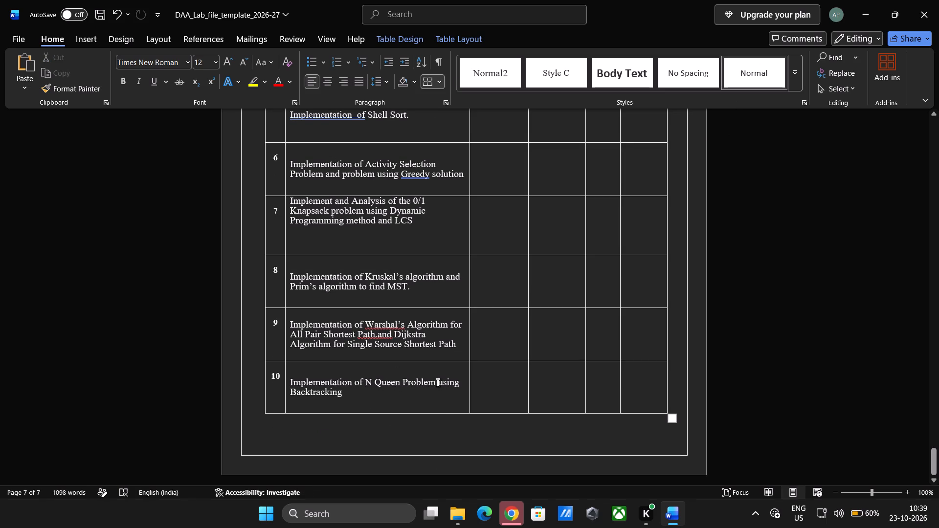
type("And")
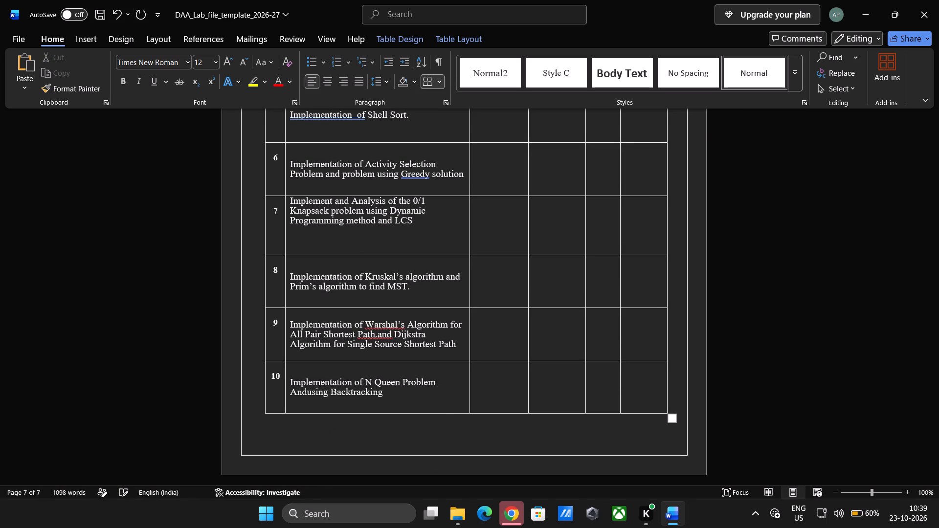
key("space")
key("shift+v")
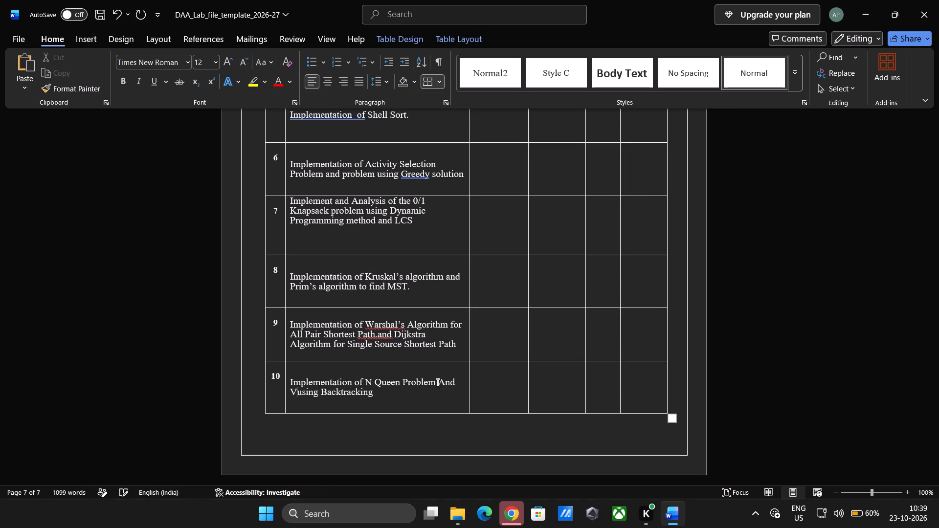
key("BackSpace")
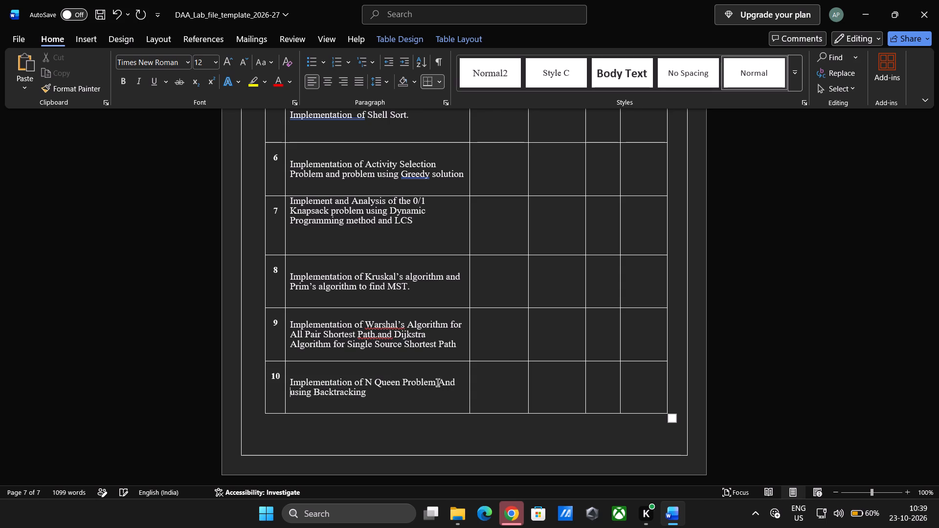
key("ctrl+v")
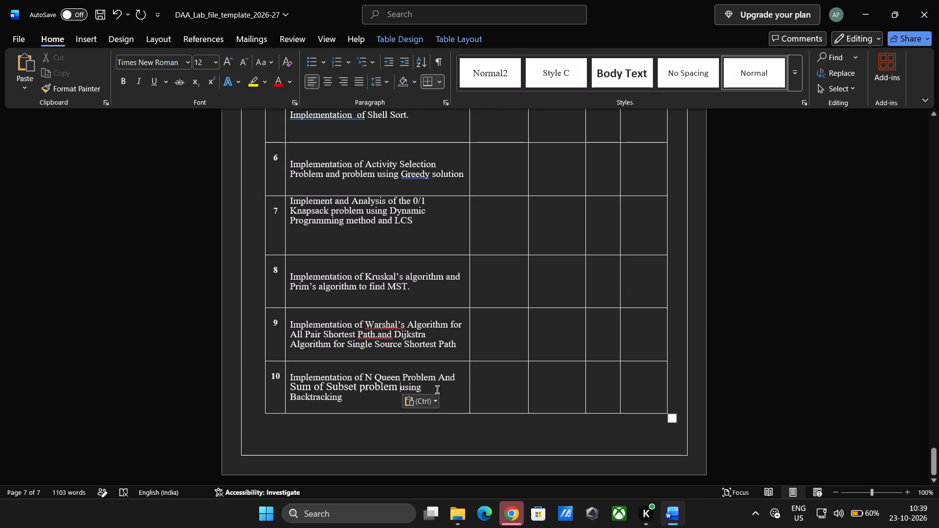
Save the lab file document.
scroll(453, 292, "up", 3)
scroll(453, 292, "down", 9)
scroll(453, 292, "up", 6)
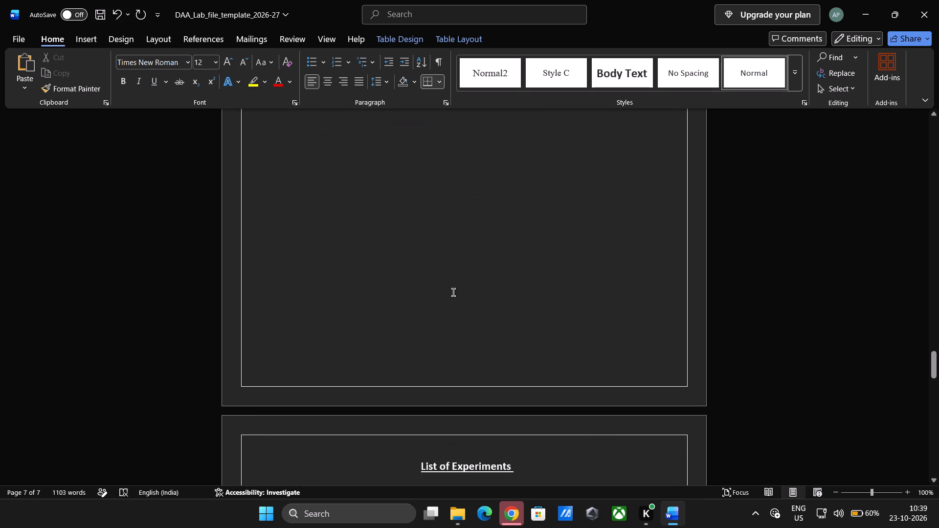
scroll(453, 292, "up", 5)
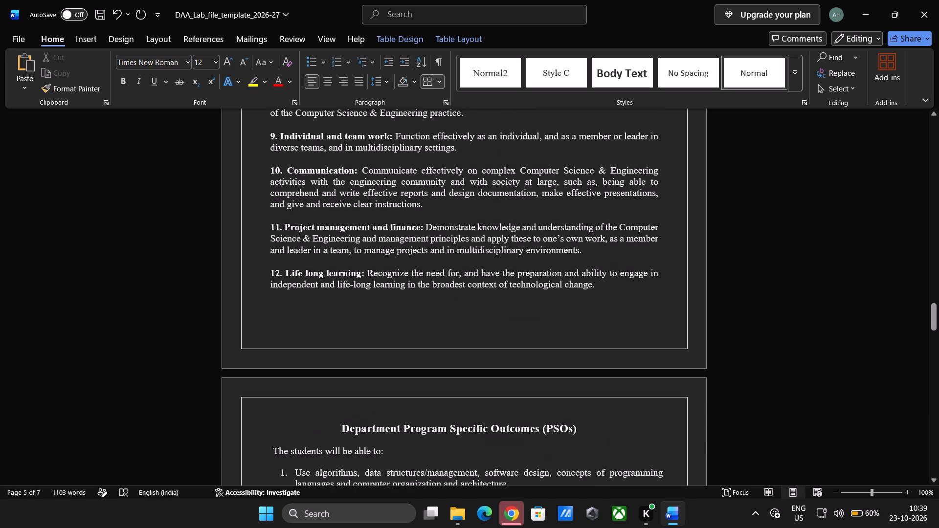
left_click(104, 15)
Add two line breaks below the Index table to start a new page at the end of the document.
scroll(155, 172, "down", 18)
scroll(155, 172, "down", 3)
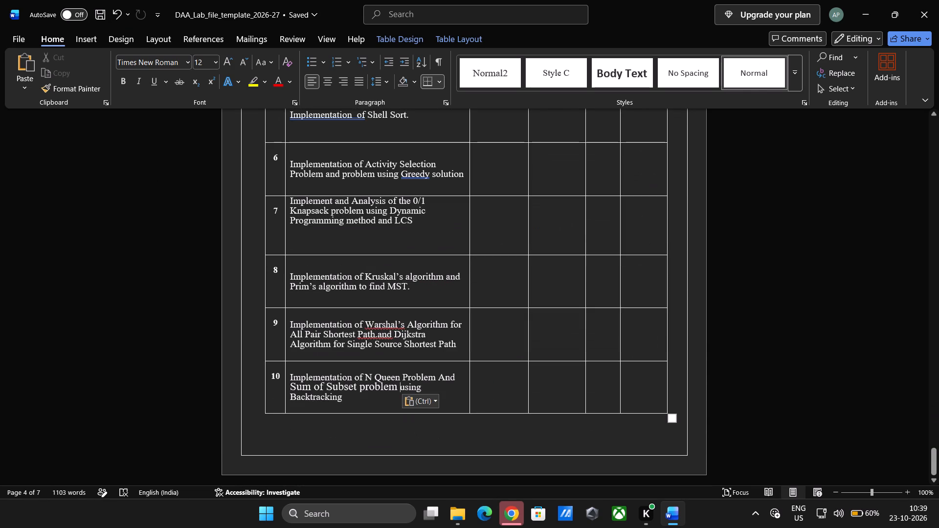
scroll(155, 172, "up", 20)
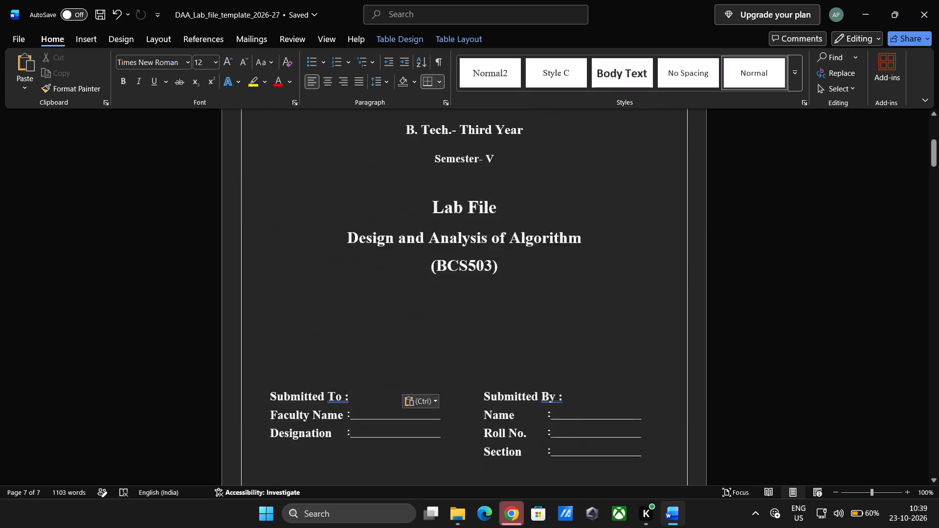
scroll(155, 172, "down", 17)
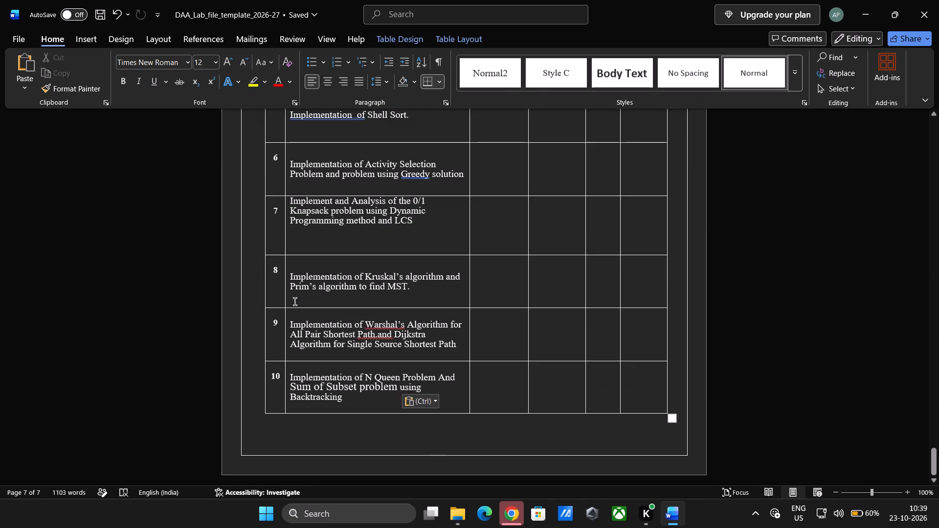
left_click(368, 433)
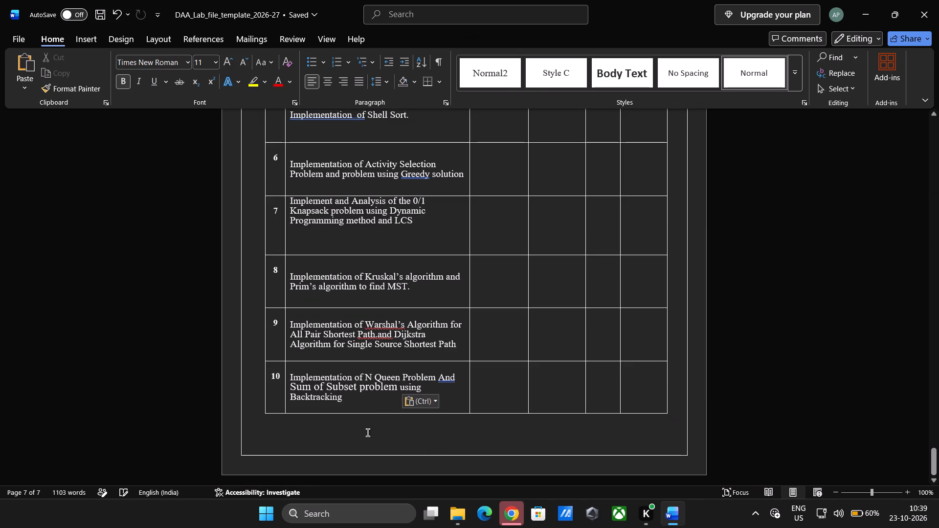
key("Return")
key("Return")
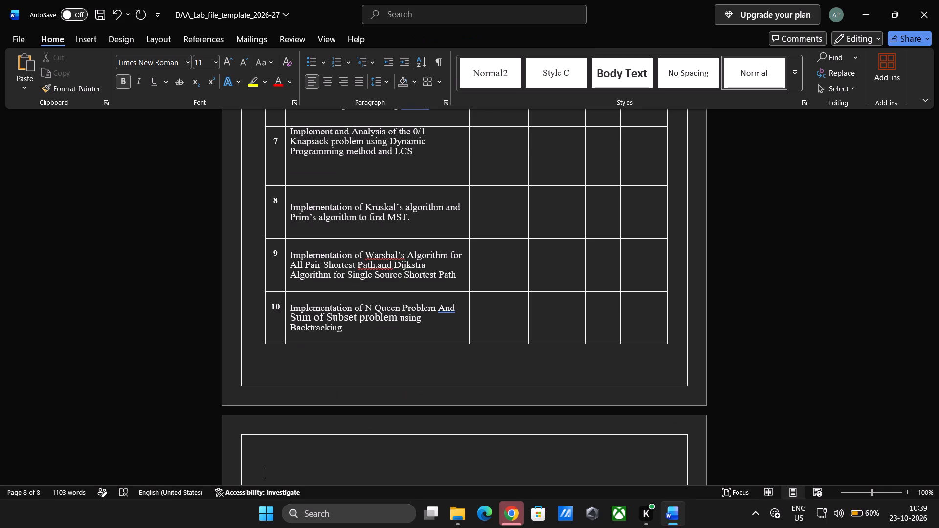
Copy the row 1 title "Implementation and Analysis of Linear Search Using recusive function" from the List of Experiments.
scroll(368, 433, "up", 4)
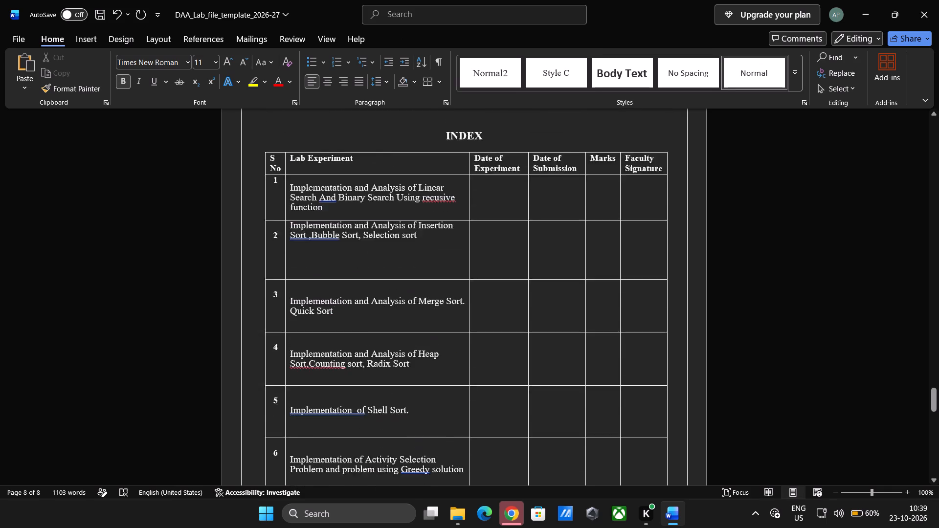
scroll(368, 433, "up", 5)
scroll(368, 433, "down", 3)
scroll(368, 433, "up", 1)
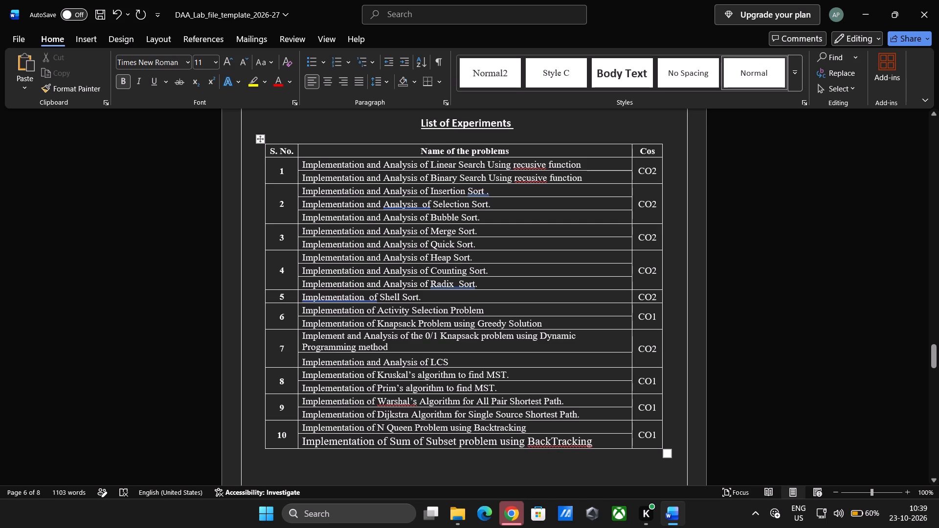
left_click_drag(303, 165, 500, 176)
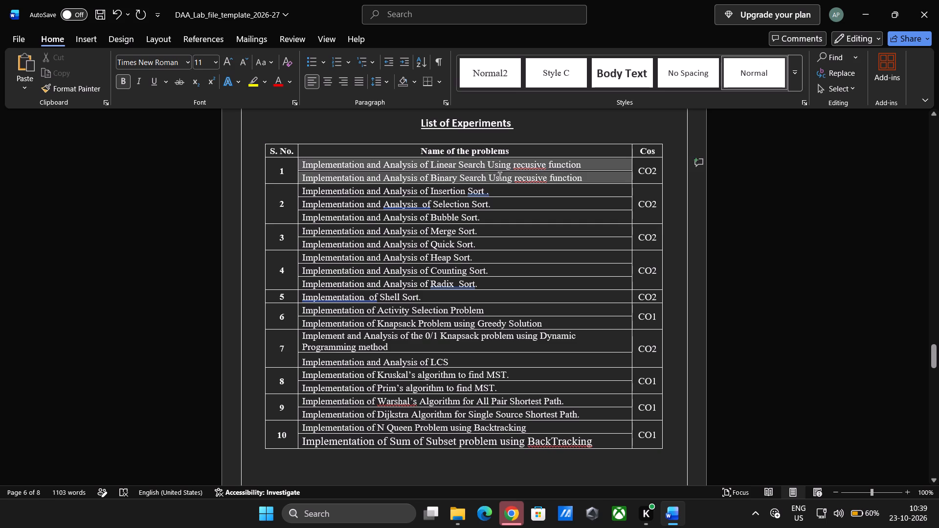
left_click_drag(500, 176, 580, 164)
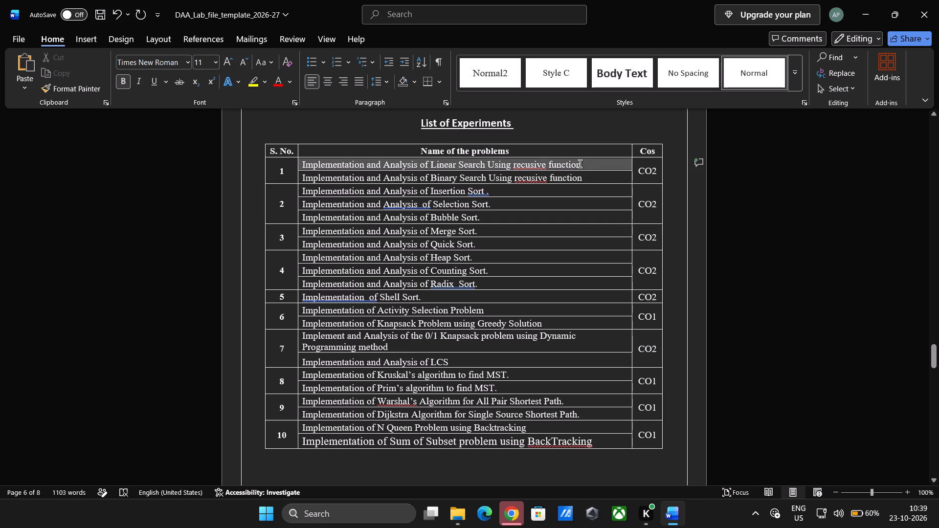
left_click_drag(580, 164, 581, 165)
key("ctrl+c")
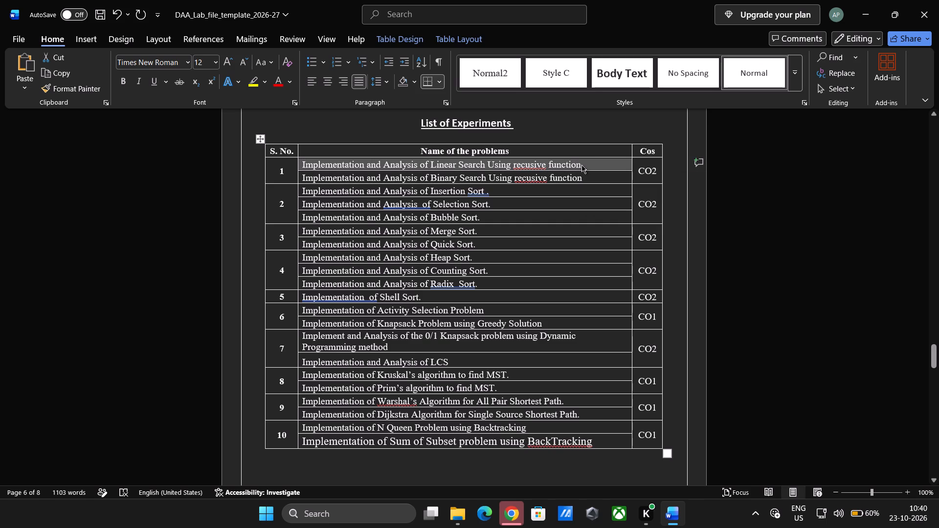
Place the cursor on the first line of the new last page and indent it with spaces.
scroll(568, 280, "down", 11)
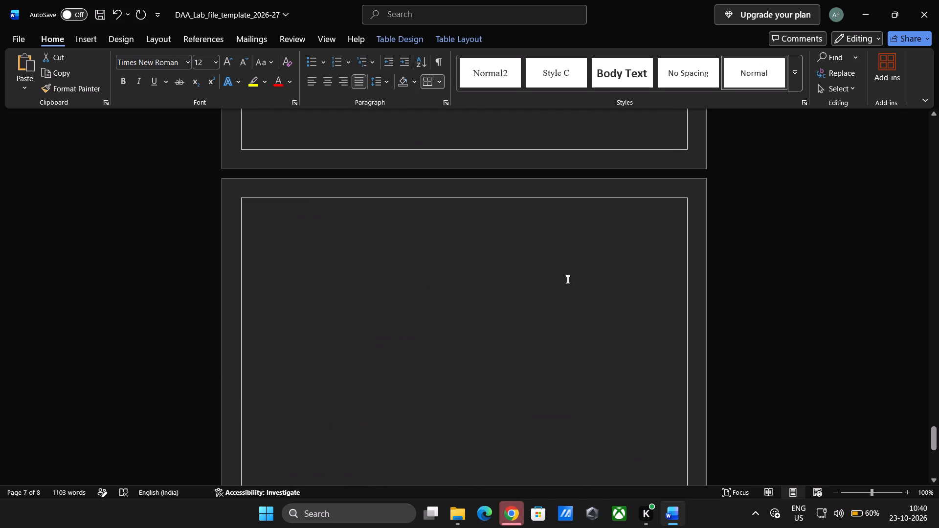
scroll(568, 280, "left", 1)
scroll(568, 280, "up", 1)
left_click(380, 236)
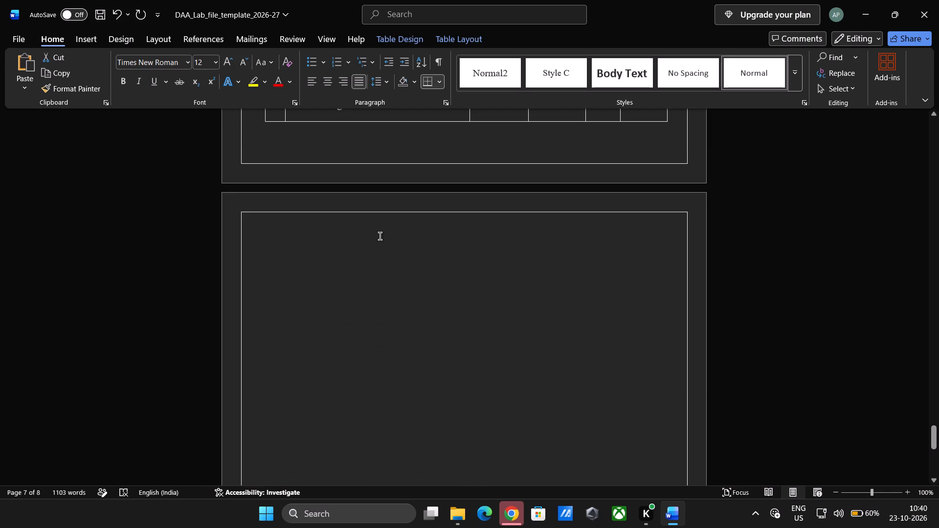
key("space")
key("space")
key("space")
key("space")
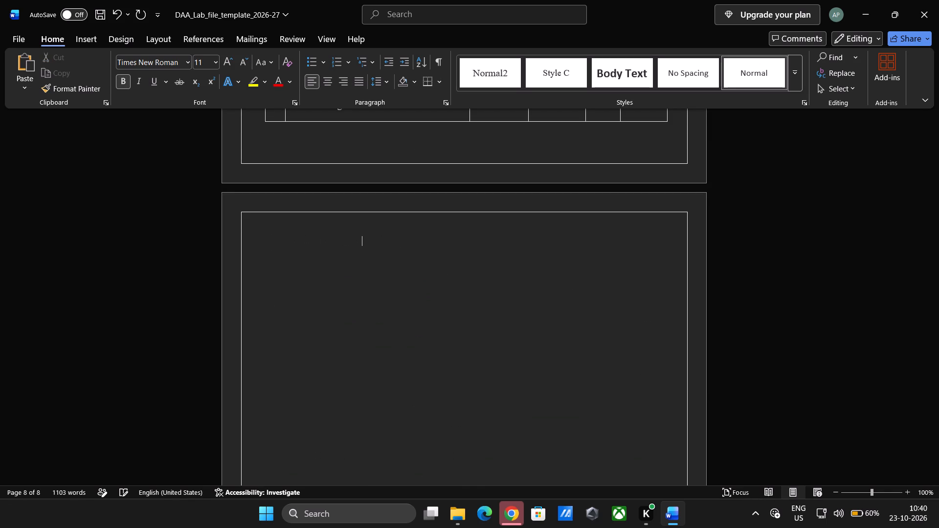
Set the font size to 16 on the new page's first line and try it with the letter "E", removing it again.
left_click(215, 64)
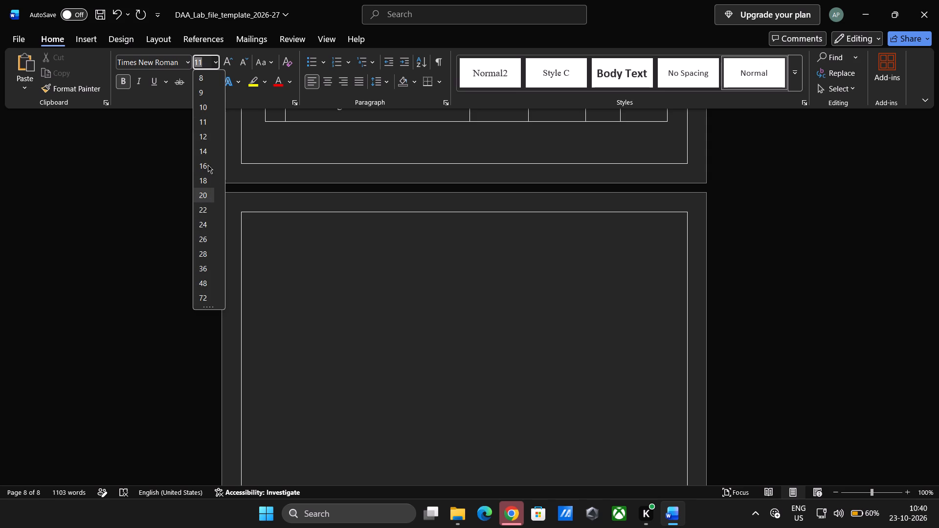
left_click(205, 150)
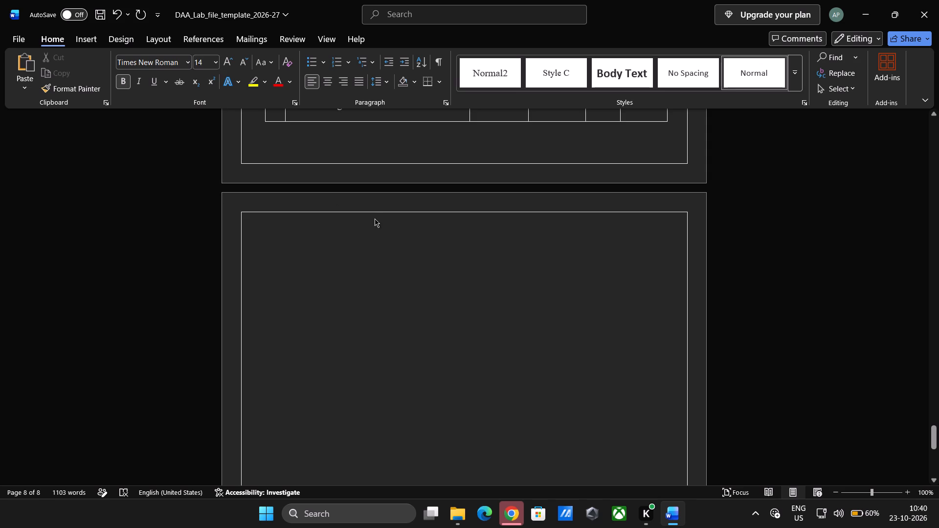
left_click(214, 61)
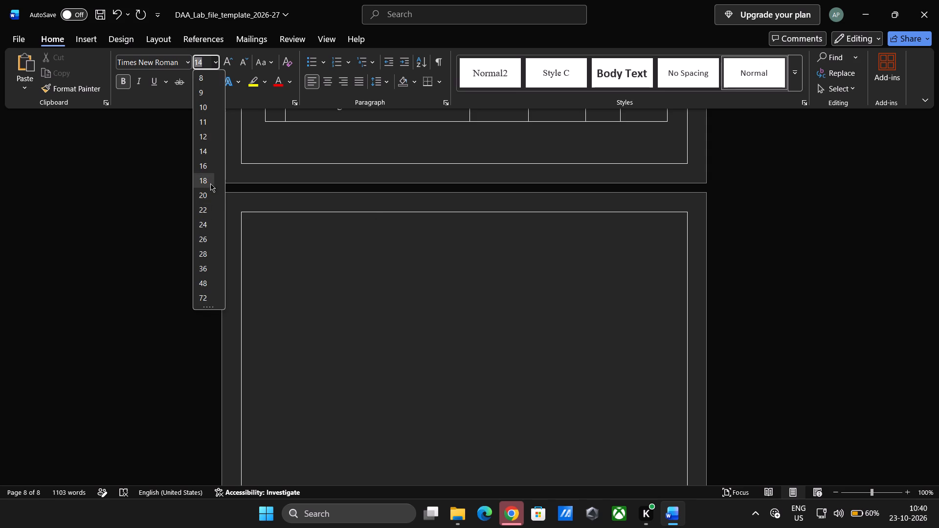
left_click(203, 166)
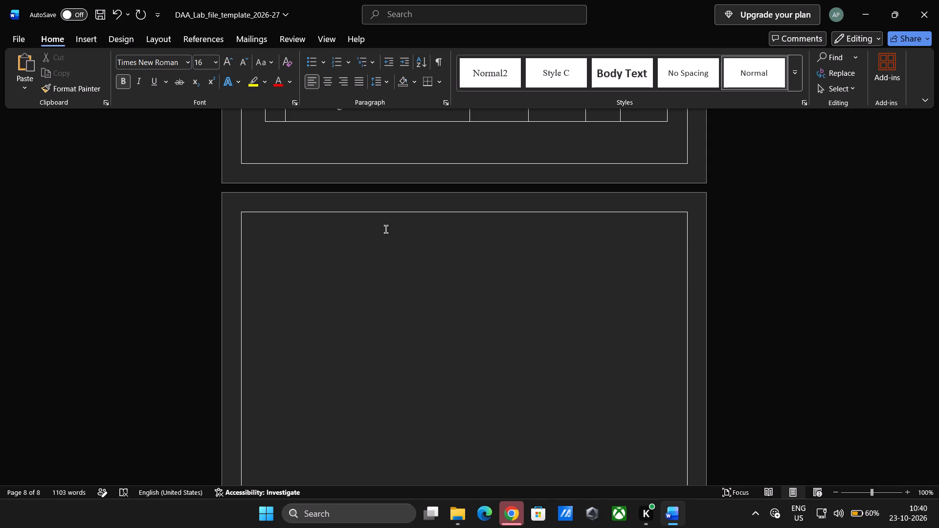
key("e")
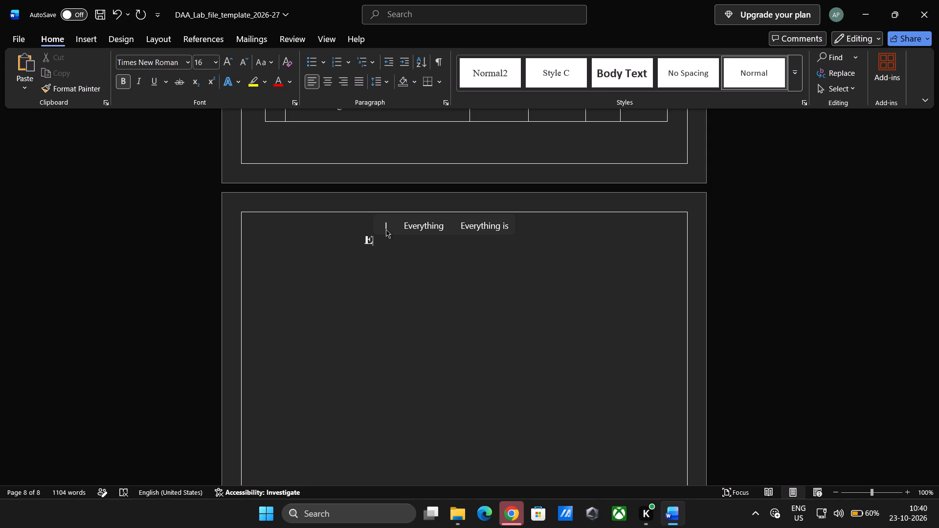
key("BackSpace")
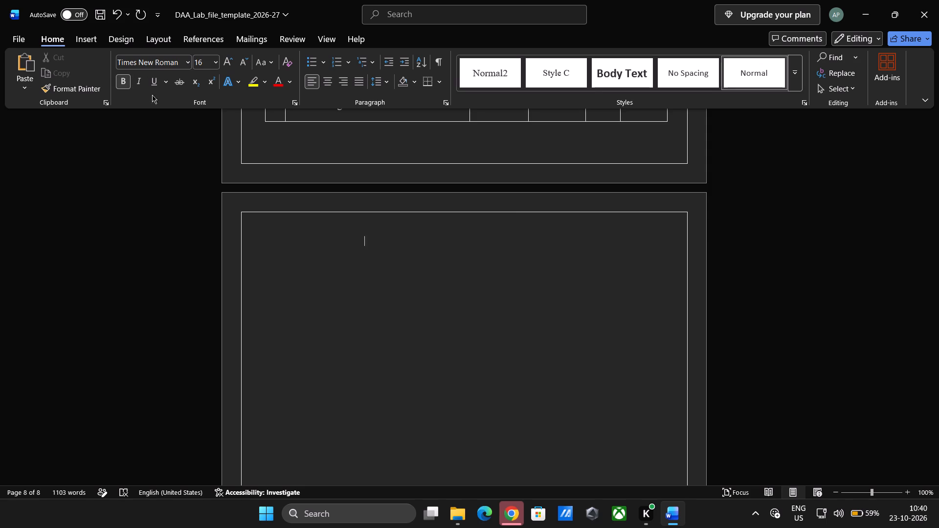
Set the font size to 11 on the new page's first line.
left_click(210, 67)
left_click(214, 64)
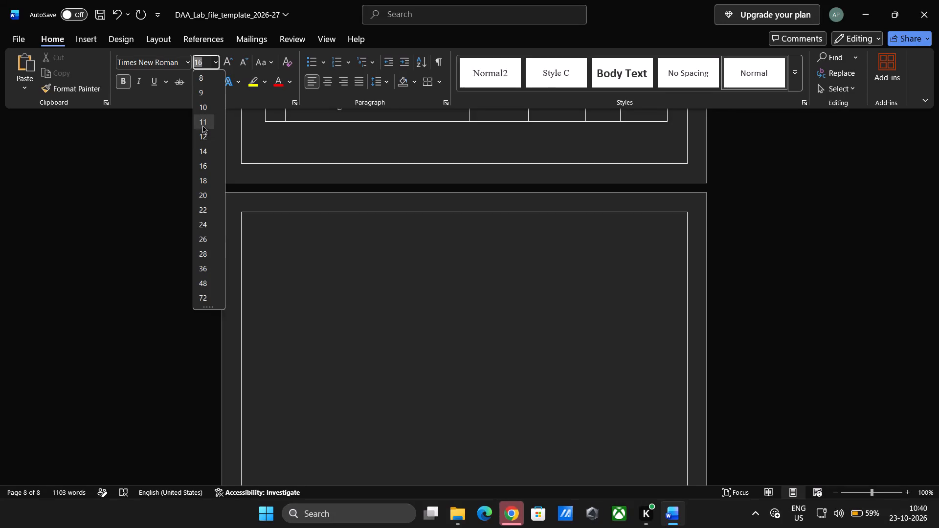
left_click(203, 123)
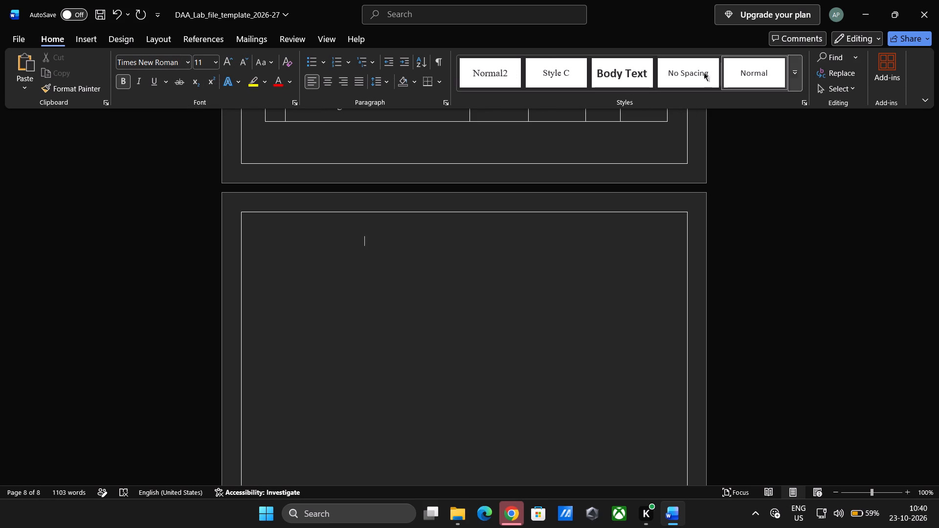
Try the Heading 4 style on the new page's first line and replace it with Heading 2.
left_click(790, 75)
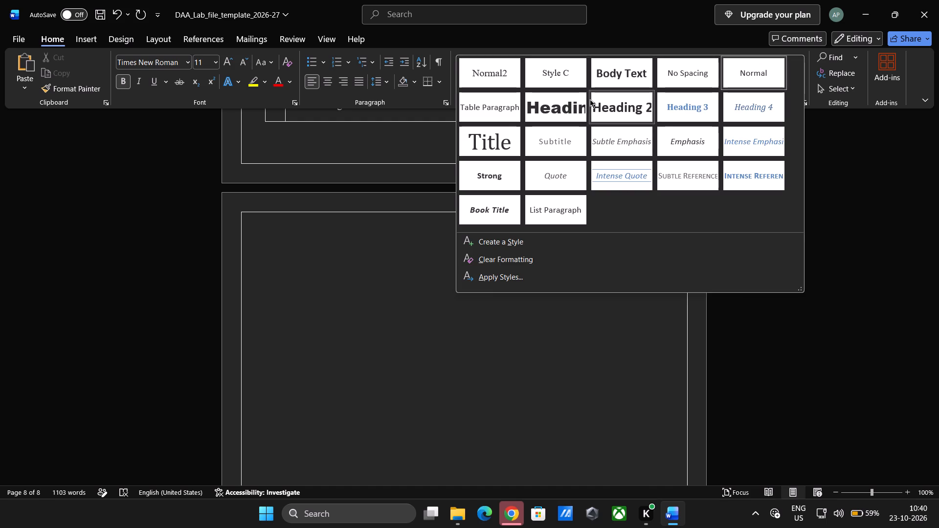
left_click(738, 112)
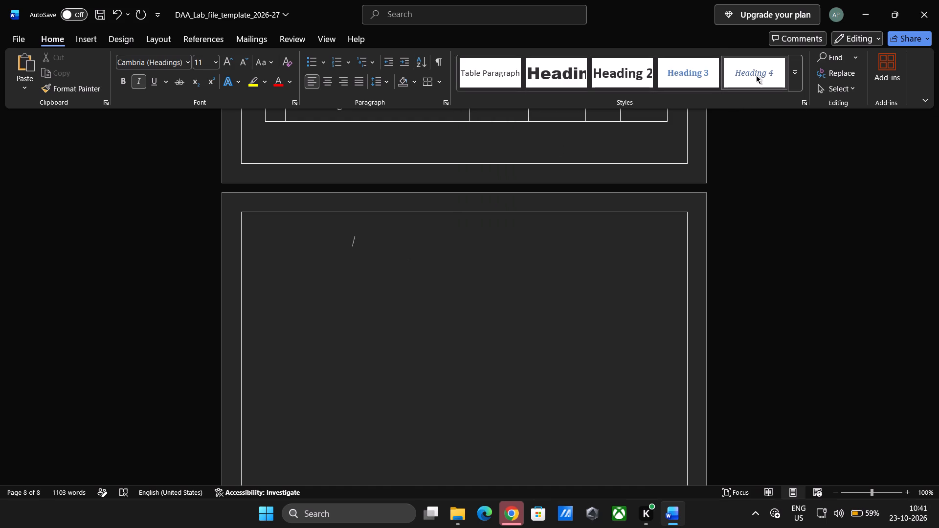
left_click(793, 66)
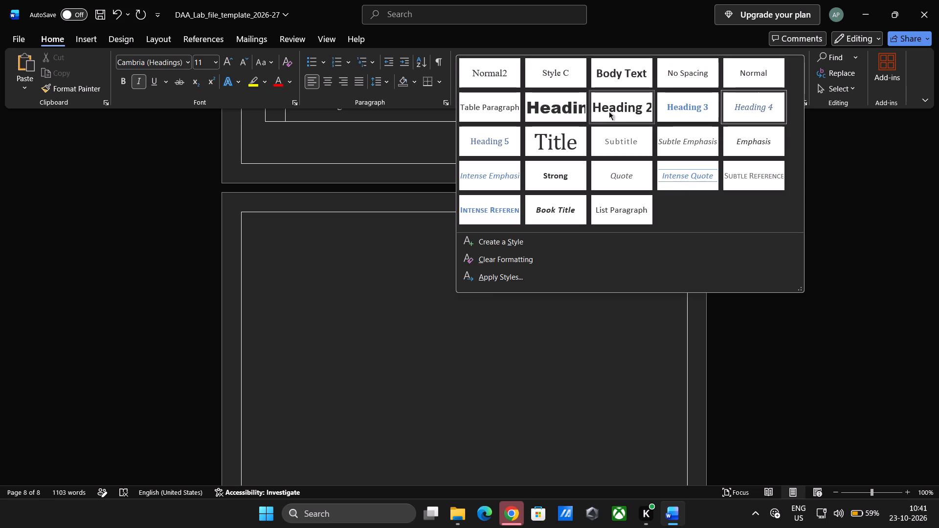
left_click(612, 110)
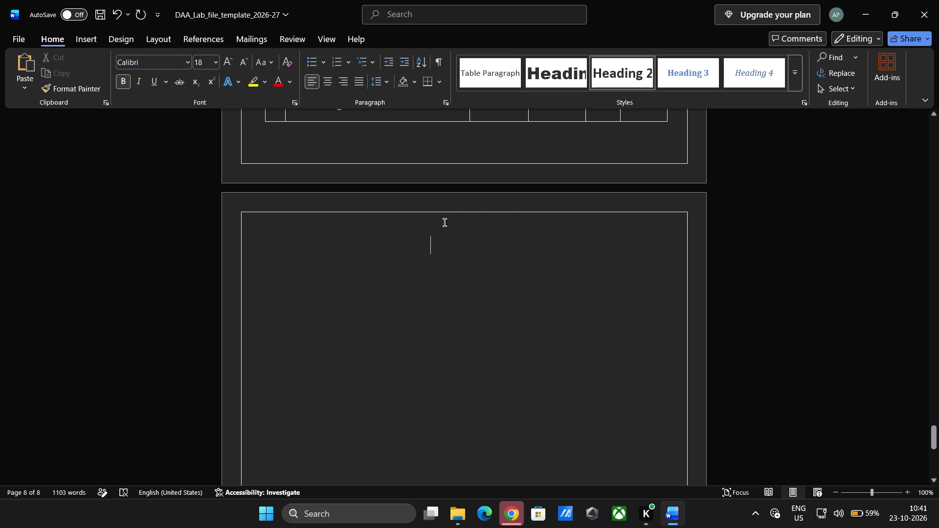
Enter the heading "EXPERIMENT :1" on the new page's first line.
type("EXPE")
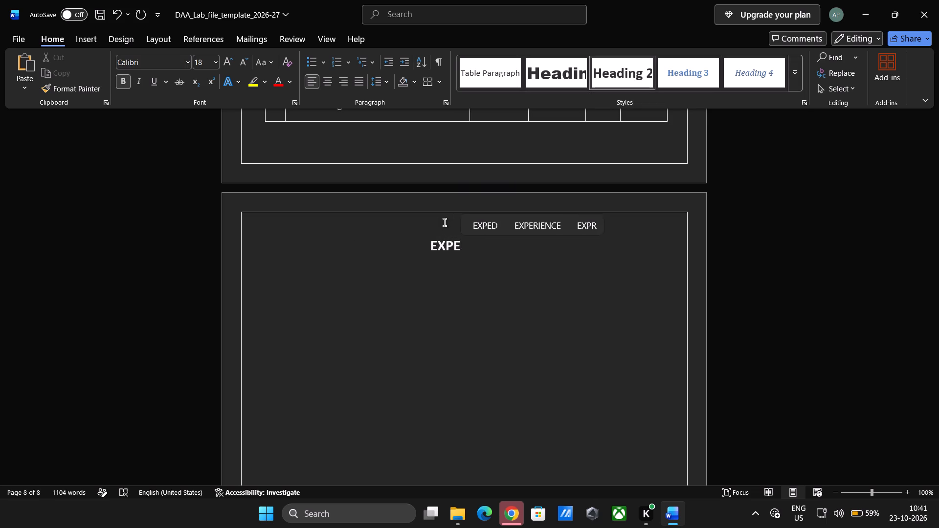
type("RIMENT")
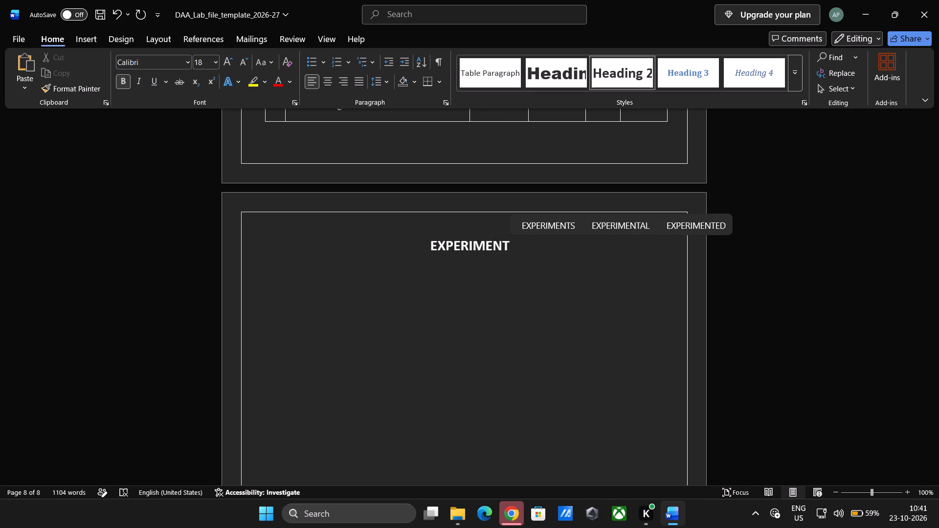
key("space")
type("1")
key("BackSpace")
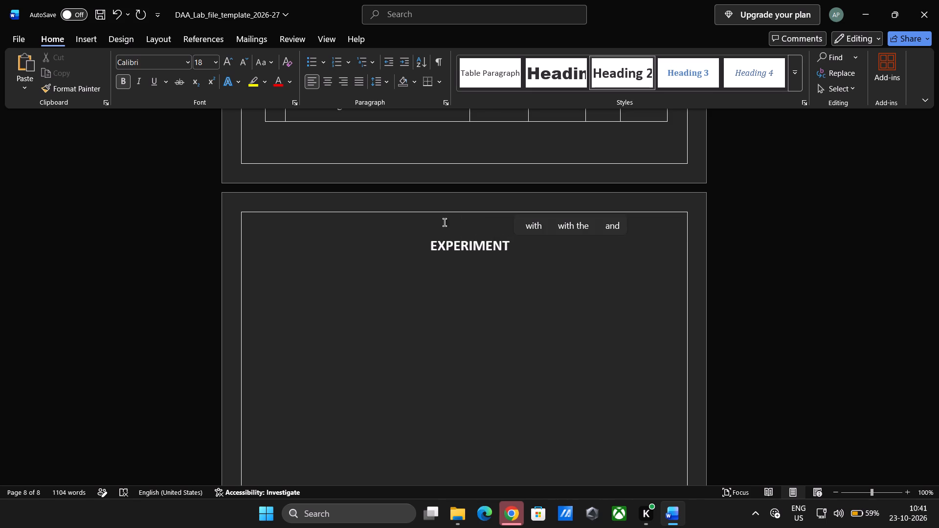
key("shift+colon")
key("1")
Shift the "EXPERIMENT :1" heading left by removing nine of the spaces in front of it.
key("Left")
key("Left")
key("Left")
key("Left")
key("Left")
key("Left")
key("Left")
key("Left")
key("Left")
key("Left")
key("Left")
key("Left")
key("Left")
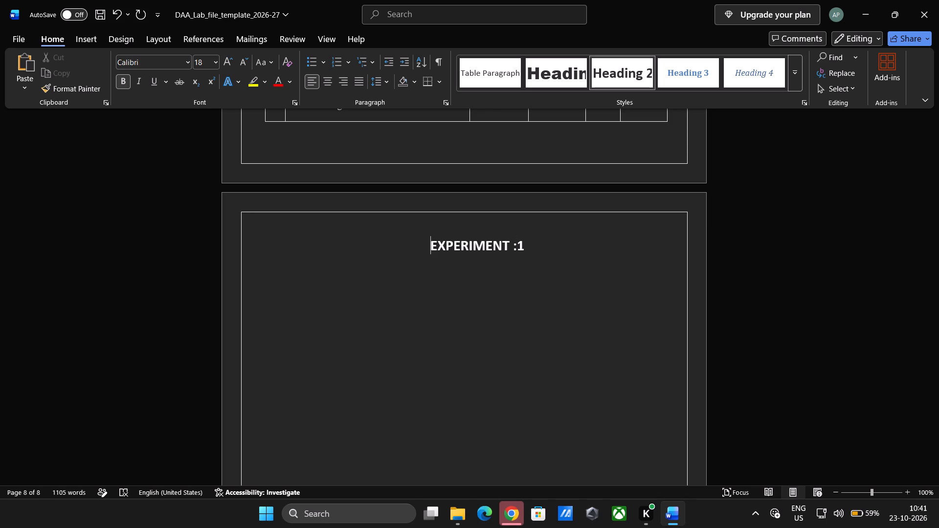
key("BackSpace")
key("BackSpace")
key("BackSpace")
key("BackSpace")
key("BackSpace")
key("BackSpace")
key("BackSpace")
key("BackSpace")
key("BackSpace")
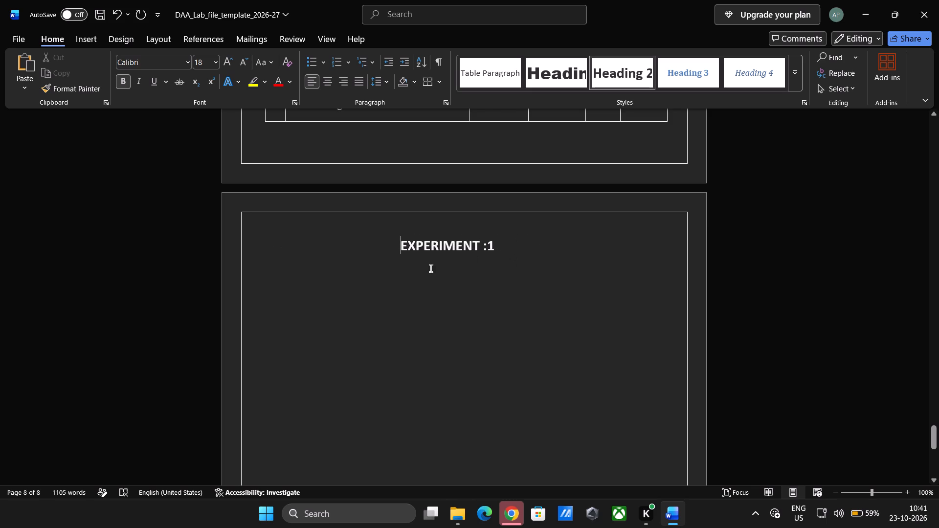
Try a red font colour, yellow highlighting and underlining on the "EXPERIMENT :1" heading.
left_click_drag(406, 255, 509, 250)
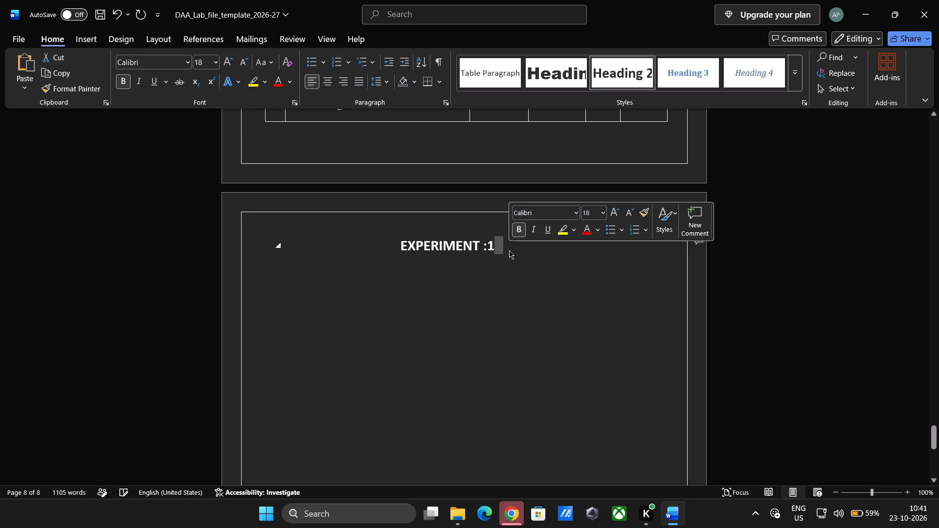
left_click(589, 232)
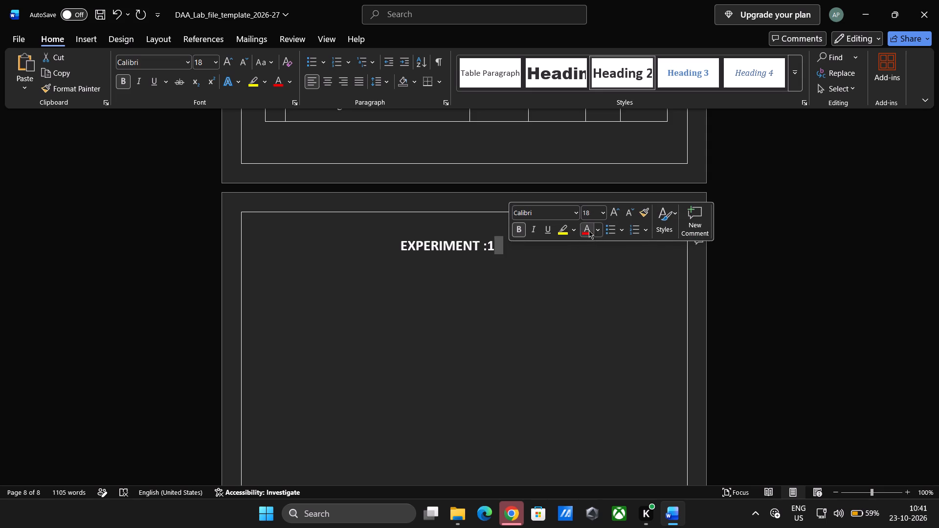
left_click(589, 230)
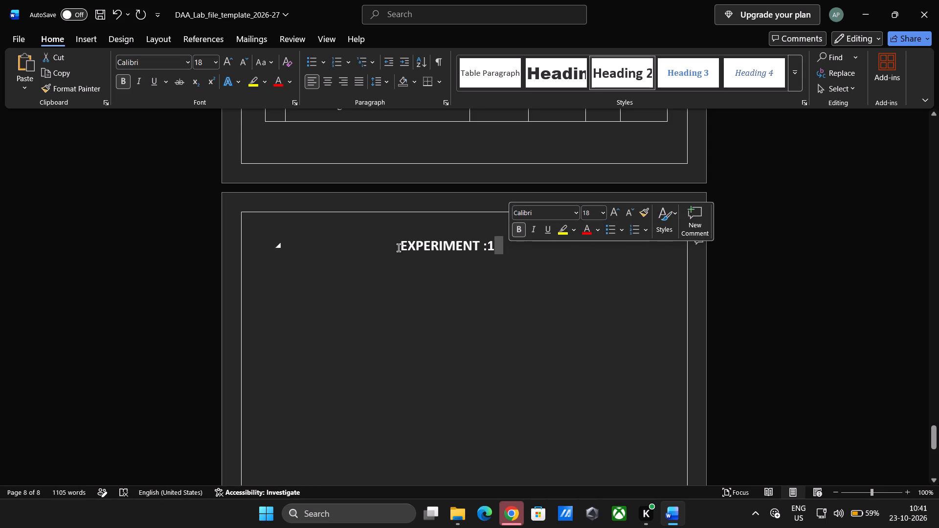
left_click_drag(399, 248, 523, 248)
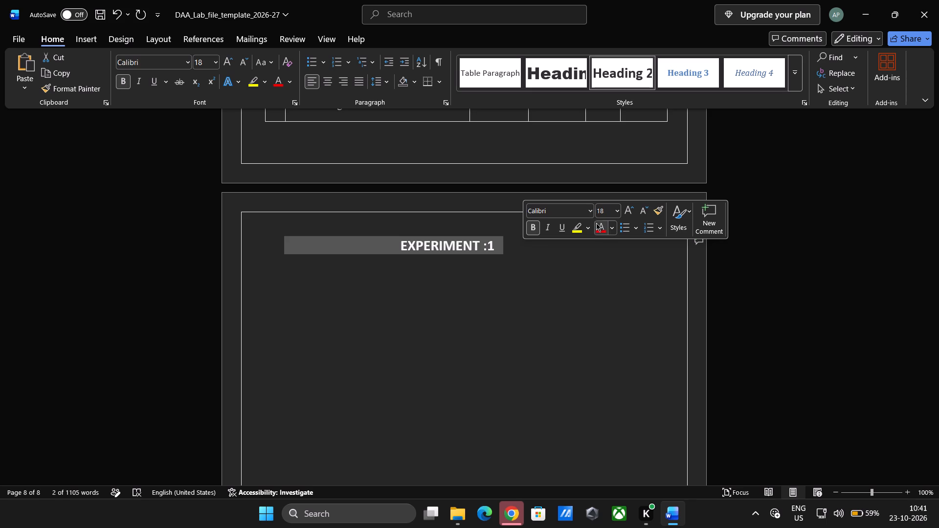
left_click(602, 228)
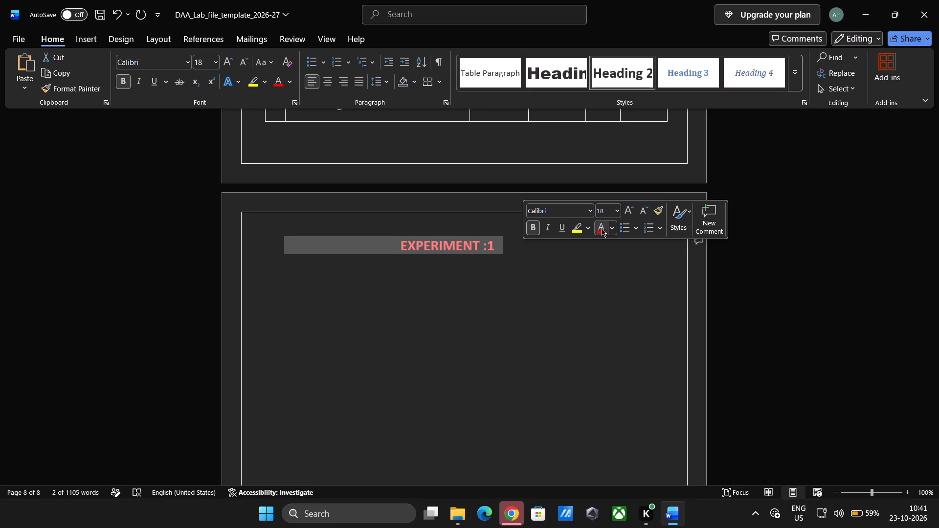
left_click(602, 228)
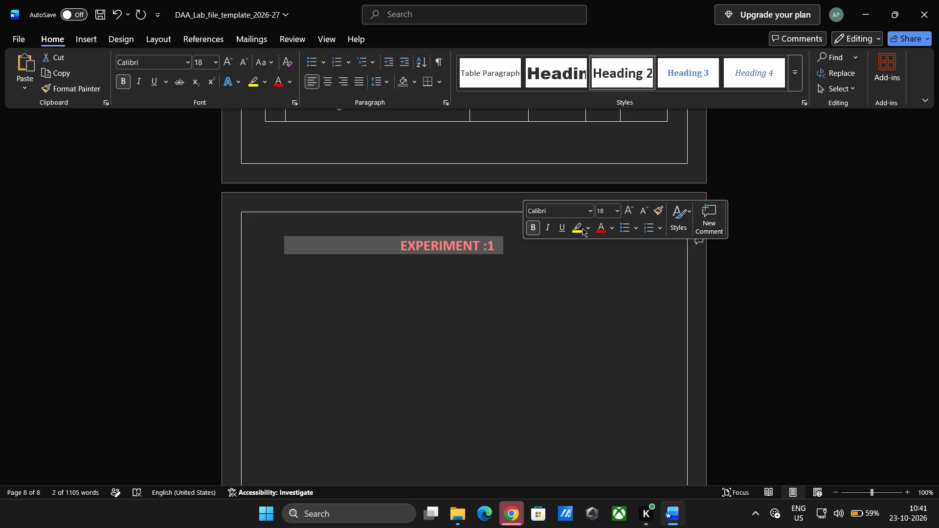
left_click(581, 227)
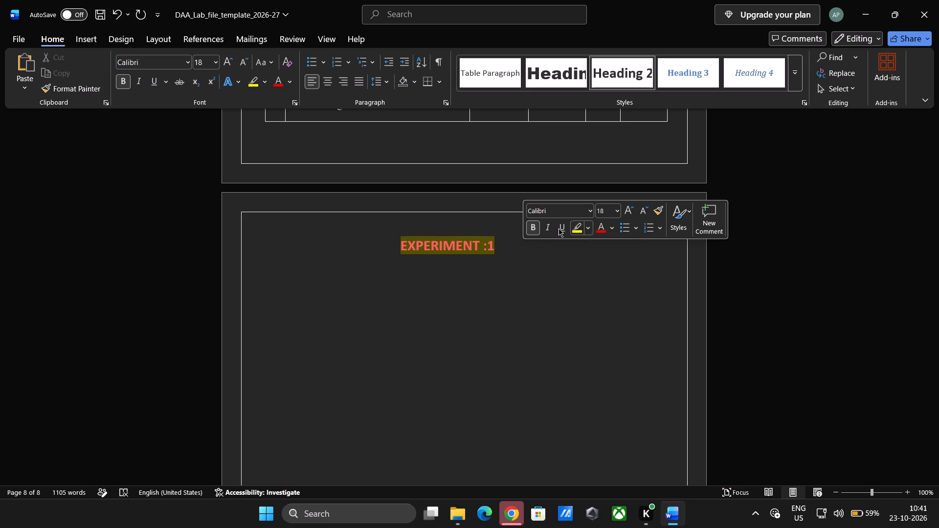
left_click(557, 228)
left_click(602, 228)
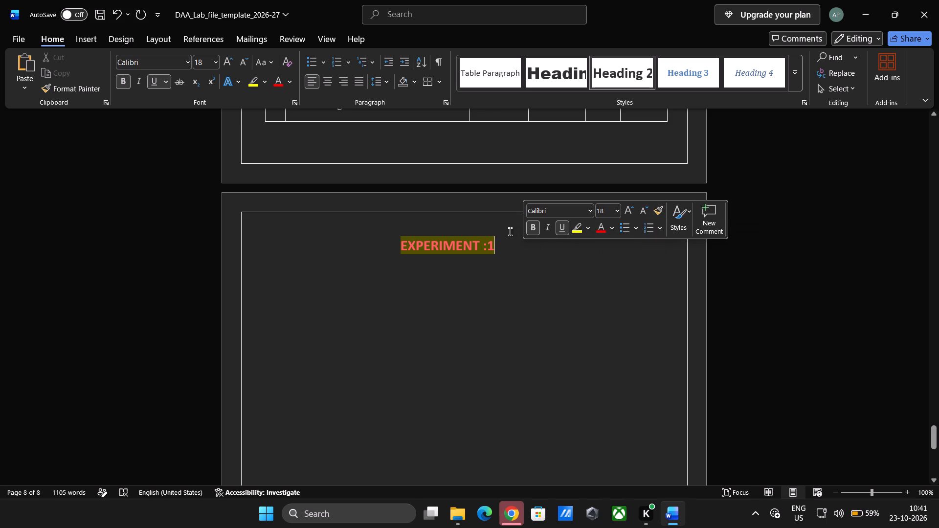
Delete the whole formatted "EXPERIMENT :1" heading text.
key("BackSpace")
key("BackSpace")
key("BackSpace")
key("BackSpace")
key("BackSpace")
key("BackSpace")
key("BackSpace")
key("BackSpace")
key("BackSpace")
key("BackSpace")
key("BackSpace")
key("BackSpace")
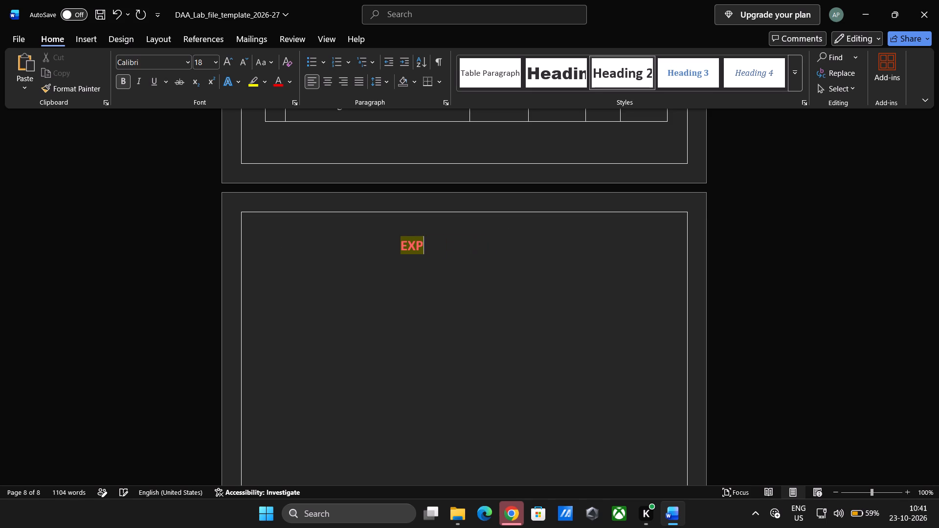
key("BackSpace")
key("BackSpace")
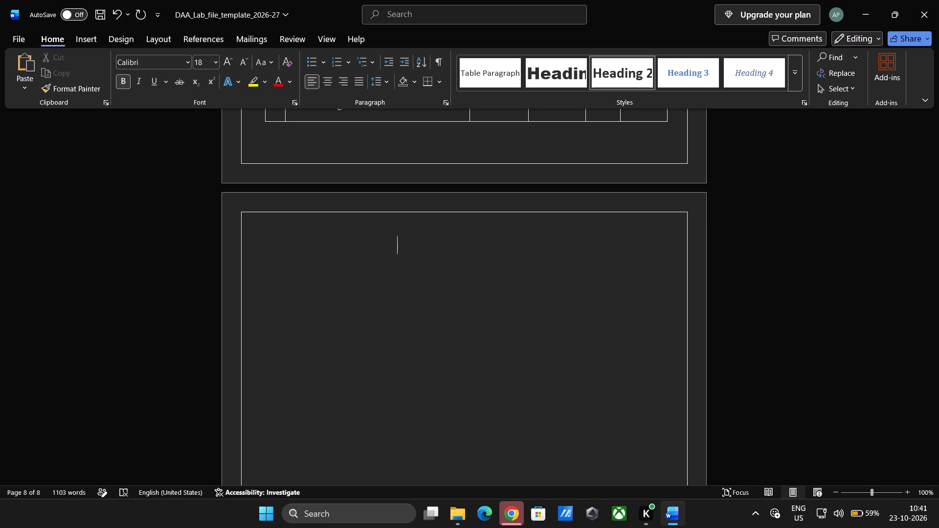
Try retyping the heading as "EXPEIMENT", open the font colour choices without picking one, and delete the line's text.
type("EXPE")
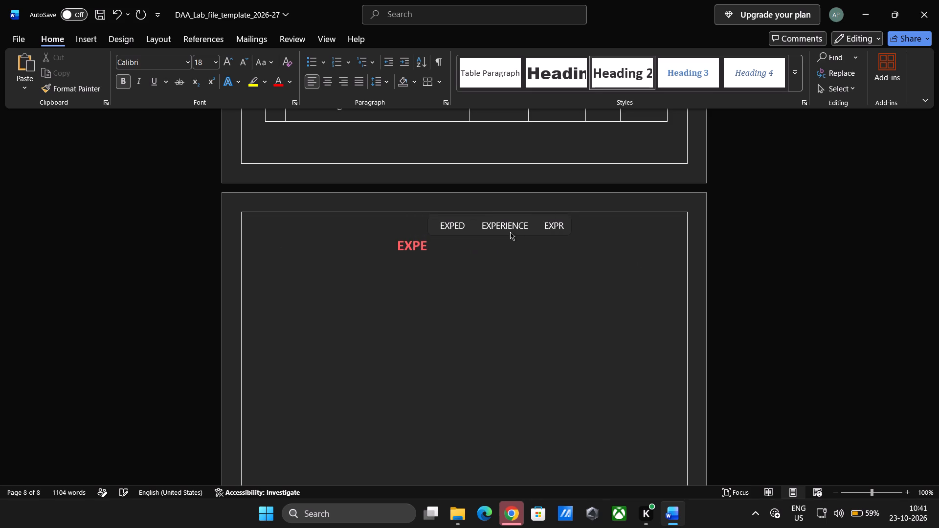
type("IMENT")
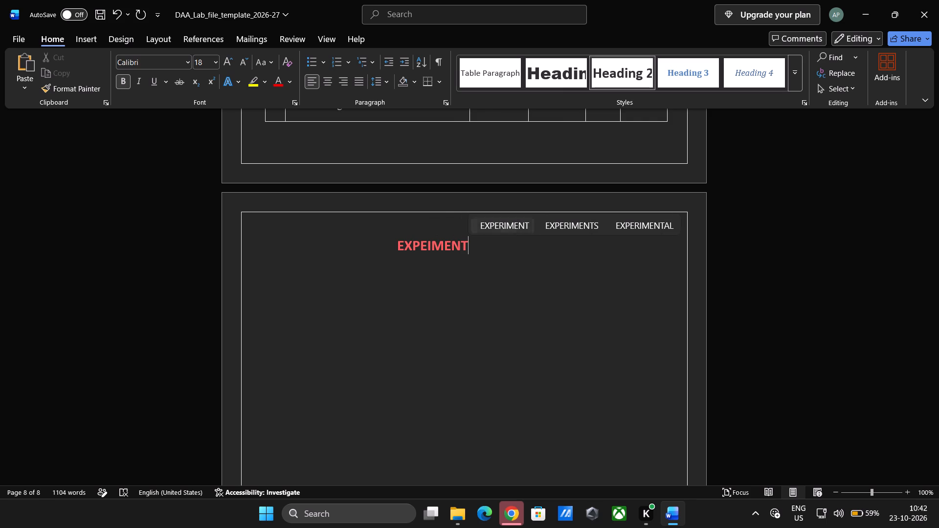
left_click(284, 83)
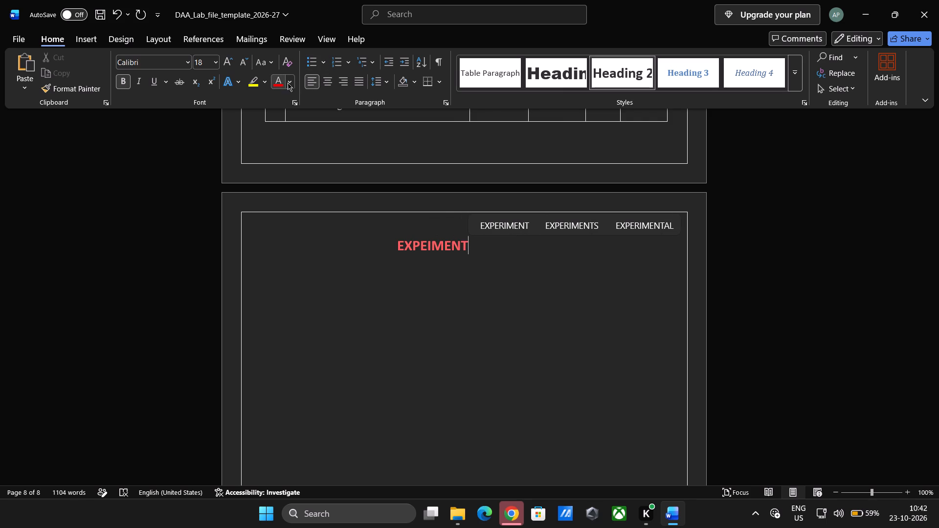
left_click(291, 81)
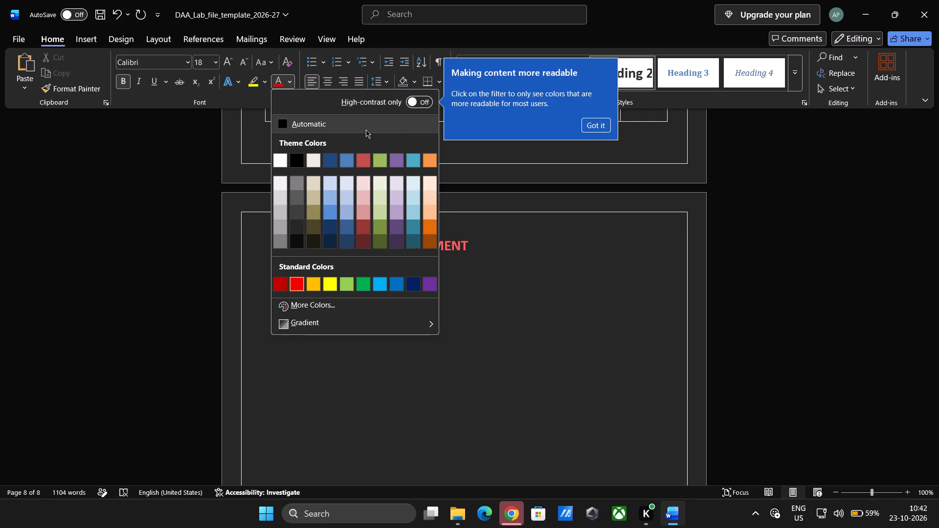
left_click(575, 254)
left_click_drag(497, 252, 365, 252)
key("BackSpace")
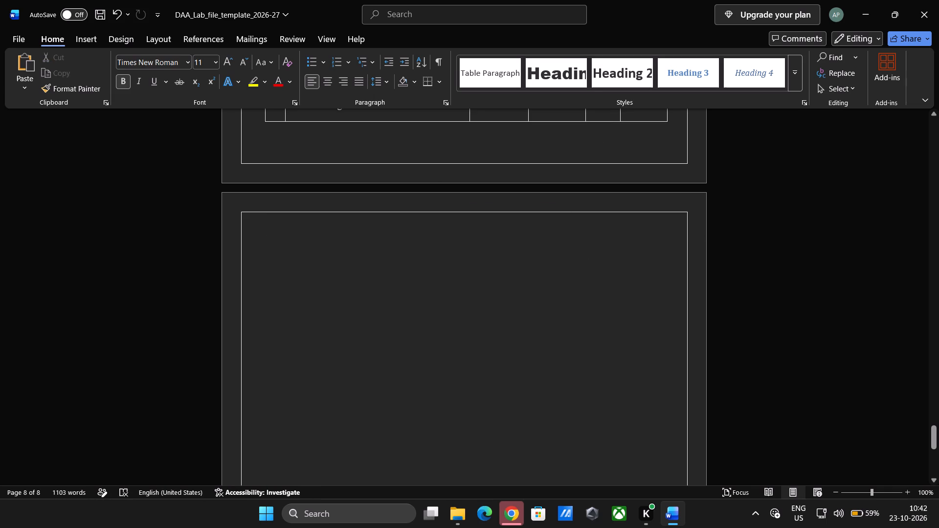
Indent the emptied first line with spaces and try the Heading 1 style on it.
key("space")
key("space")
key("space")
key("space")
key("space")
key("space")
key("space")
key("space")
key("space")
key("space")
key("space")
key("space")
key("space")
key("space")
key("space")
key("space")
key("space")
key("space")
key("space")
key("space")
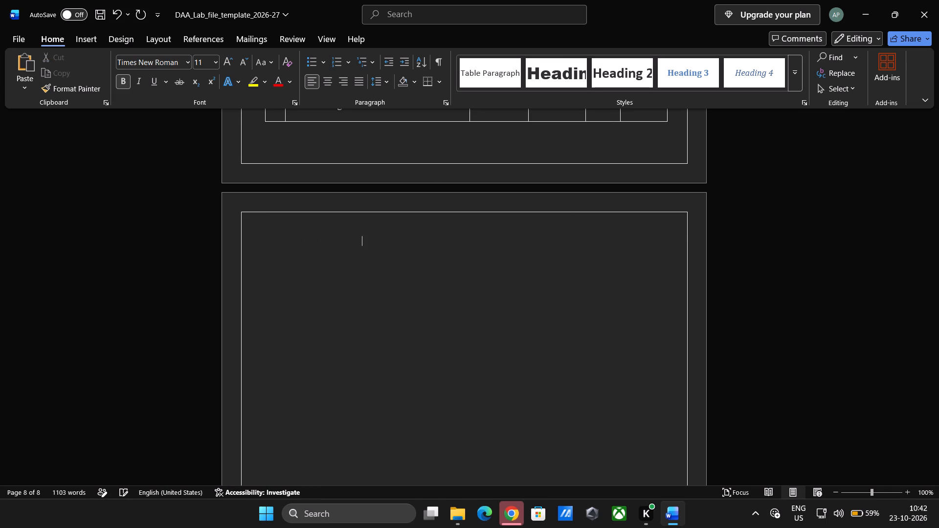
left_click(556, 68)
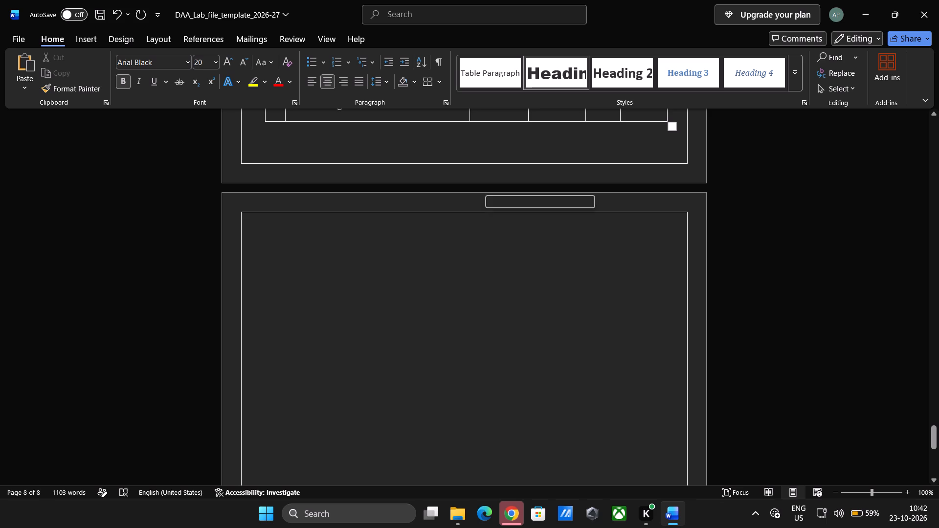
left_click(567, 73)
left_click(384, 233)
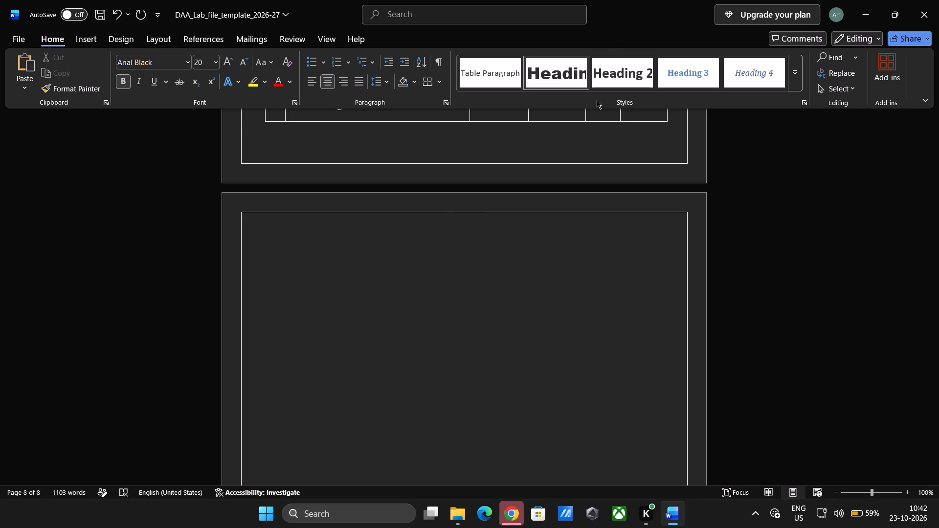
Apply the Heading 2 style to the new page's first line and indent it with 25 spaces.
left_click(603, 75)
key("space")
key("space")
key("space")
key("space")
key("space")
key("space")
key("space")
key("space")
key("space")
key("space")
key("space")
key("space")
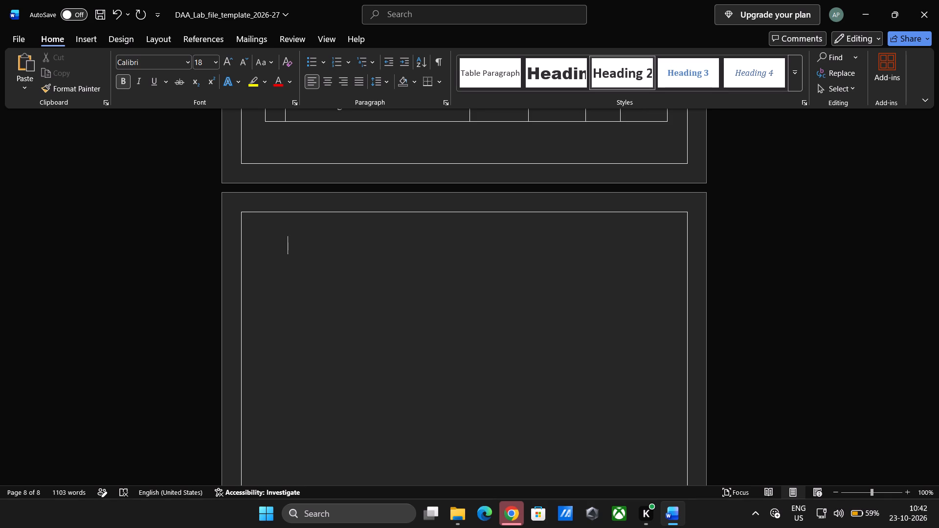
key("space")
key("space")
key("space")
key("space")
key("space")
key("space")
key("space")
key("space")
key("space")
key("space")
key("space")
key("space")
key("space")
Enter the heading text "EXPERIMENT : 1" on the indented first line of the new page.
key("e")
type("XPERIMR=")
key("BackSpace")
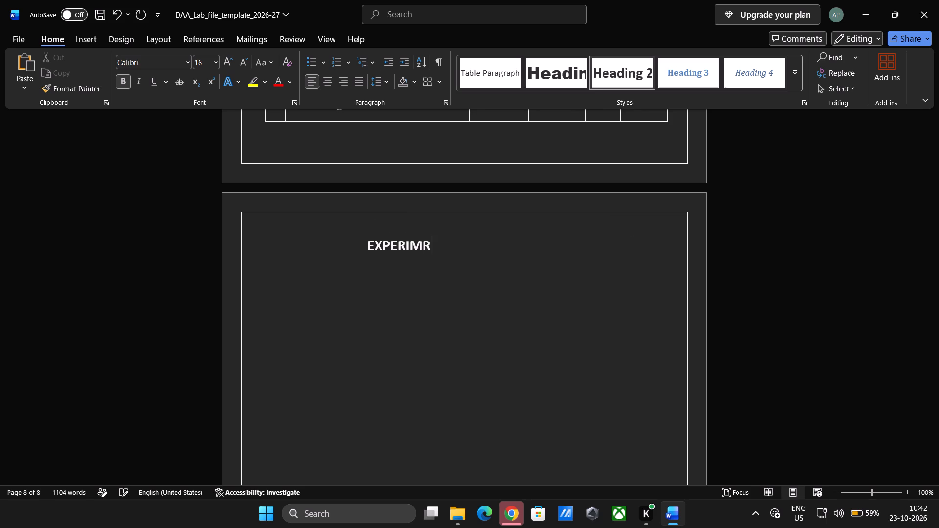
key("BackSpace")
type("ENT")
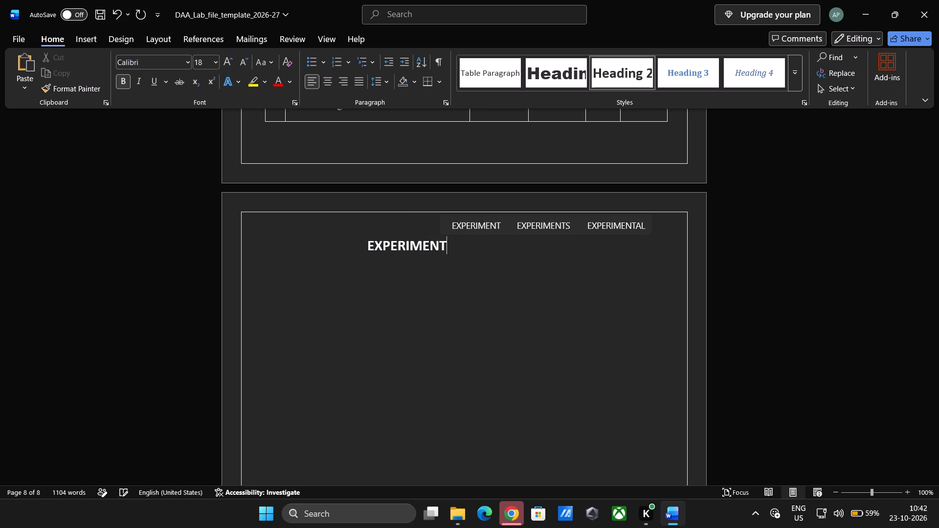
key("space")
key("semicolon")
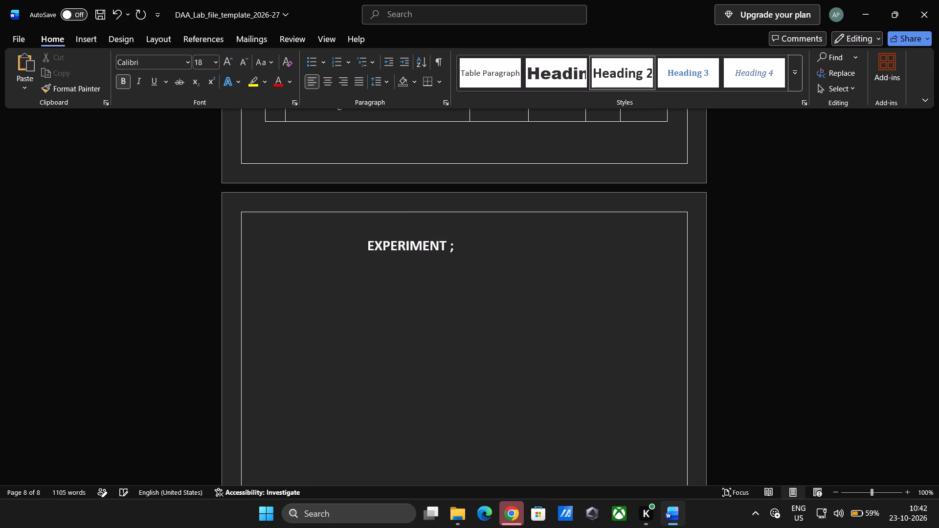
key("BackSpace")
key("semicolon")
key("BackSpace")
key("shift+colon")
key("q")
key("BackSpace")
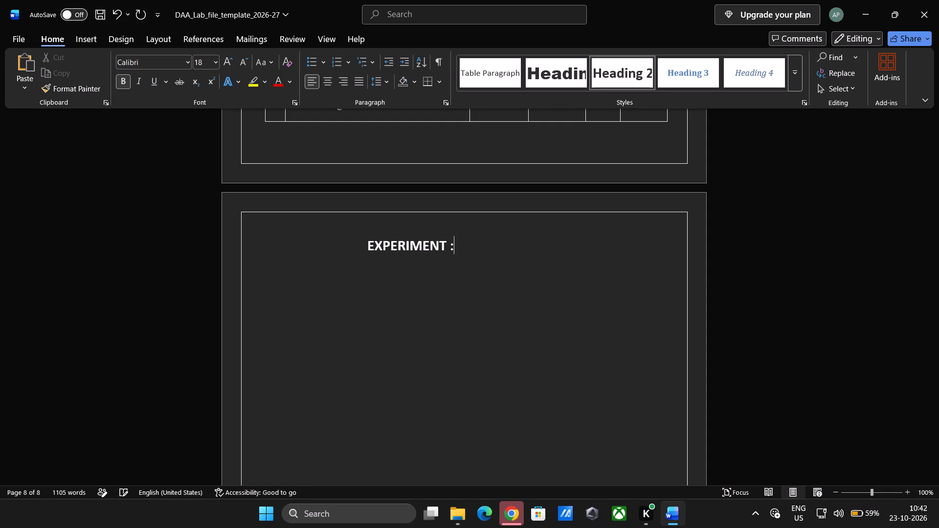
key("space")
type("1")
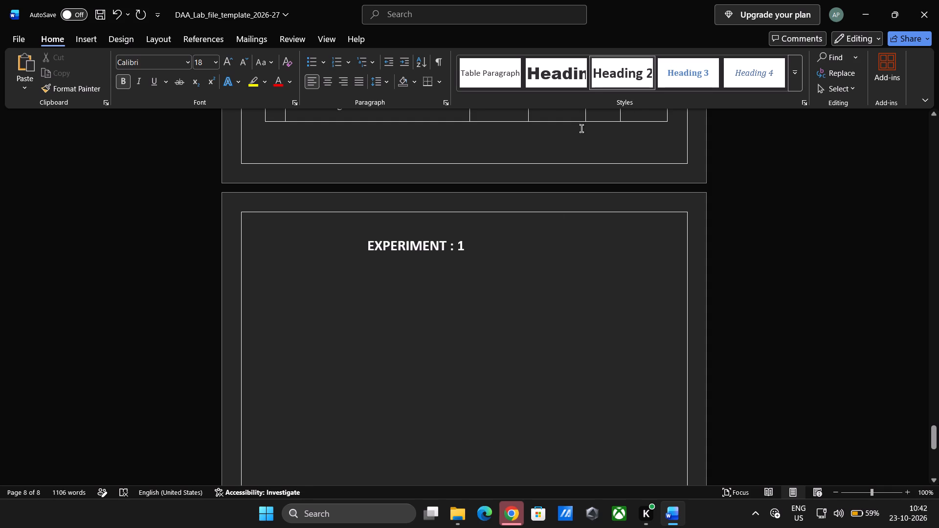
Shift the "EXPERIMENT : 1" heading closer to the page centre by inserting 12 spaces before it.
left_click(361, 246)
key("space")
key("space")
key("space")
key("space")
key("space")
key("space")
key("space")
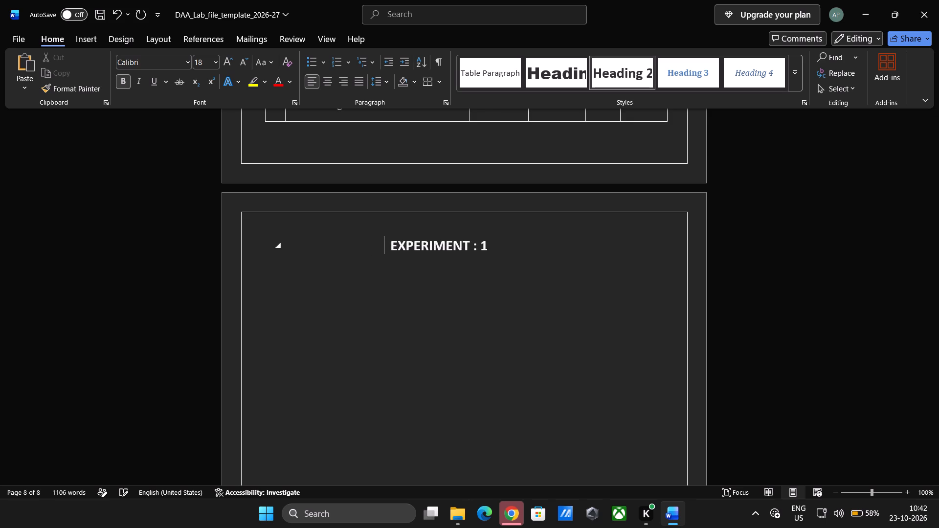
key("space")
key("space")
key("space")
key("space")
key("space")
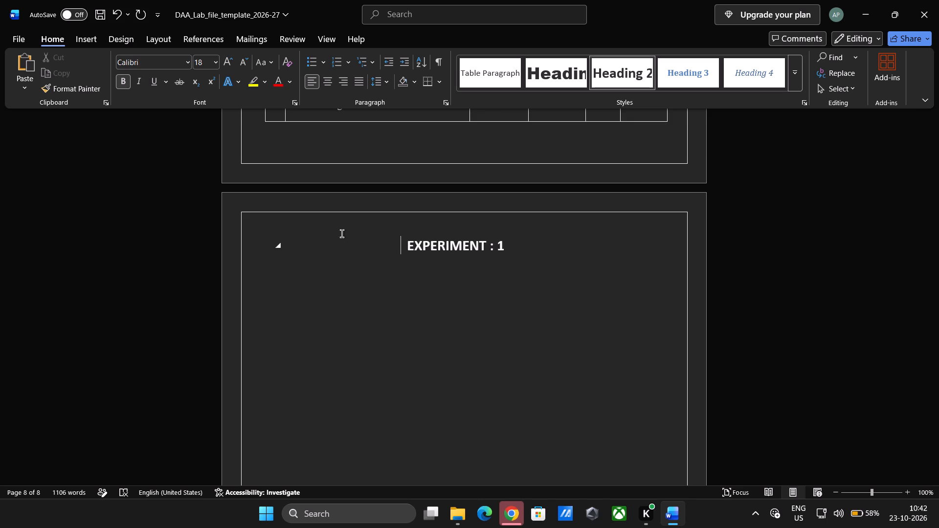
Underline the "EXPERIMENT : 1" heading text without underlining the spaces in front of it.
left_click(155, 85)
left_click_drag(407, 250, 446, 243)
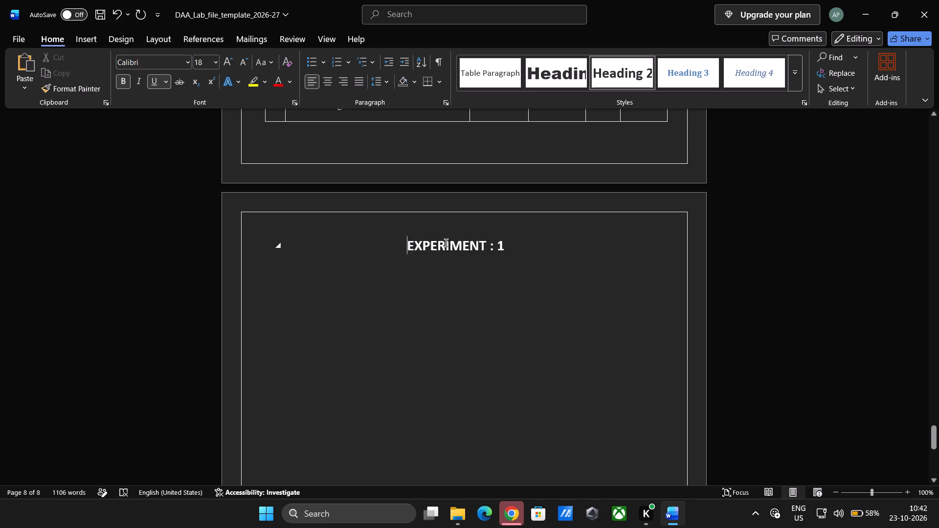
left_click_drag(446, 243, 512, 246)
left_click(158, 81)
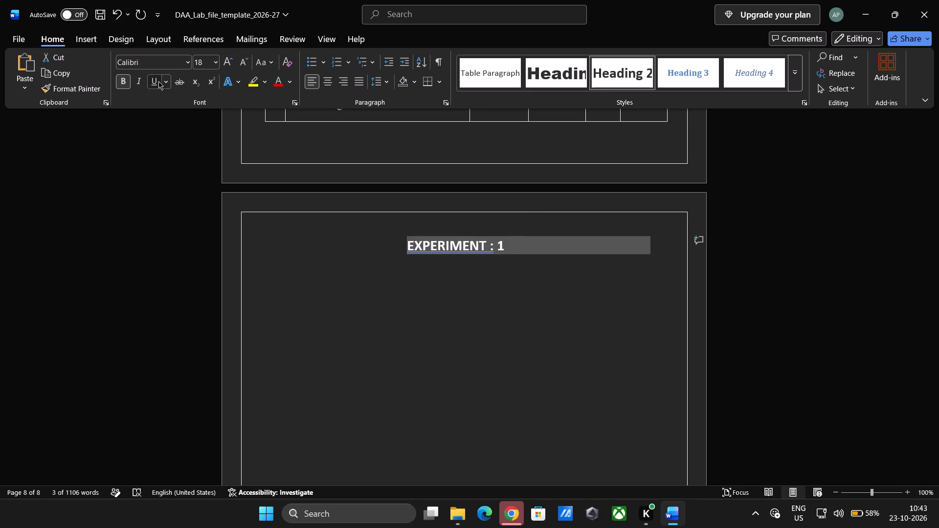
left_click(479, 315)
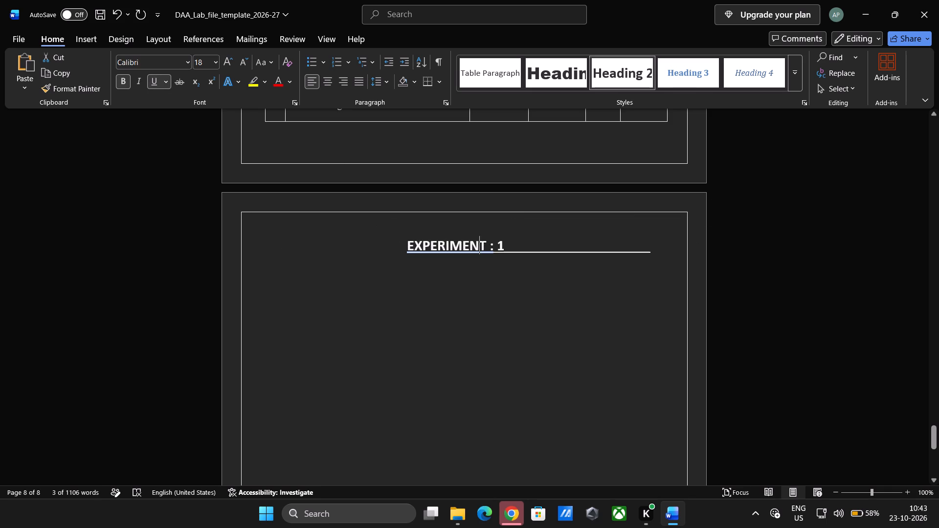
Trim the long run of underlined spaces after "EXPERIMENT : 1" down to a single trailing space.
left_click(511, 251)
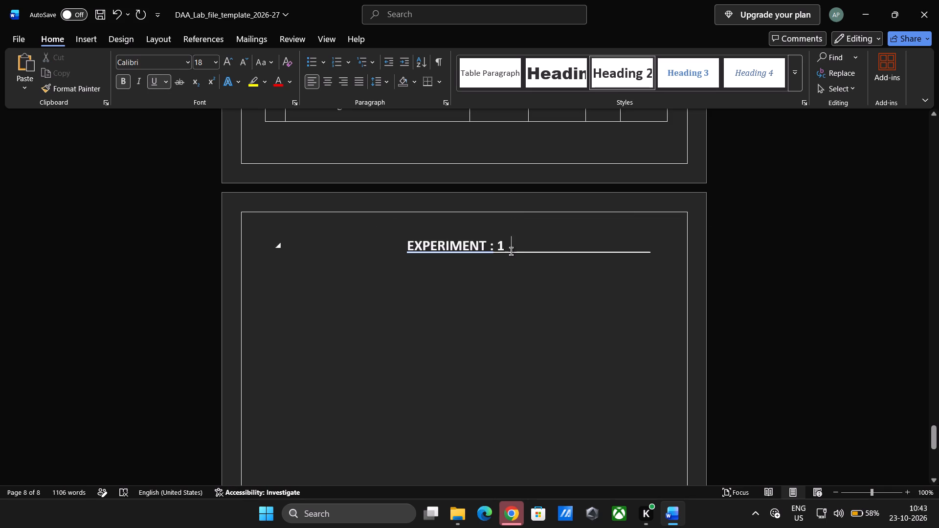
double_click(655, 252)
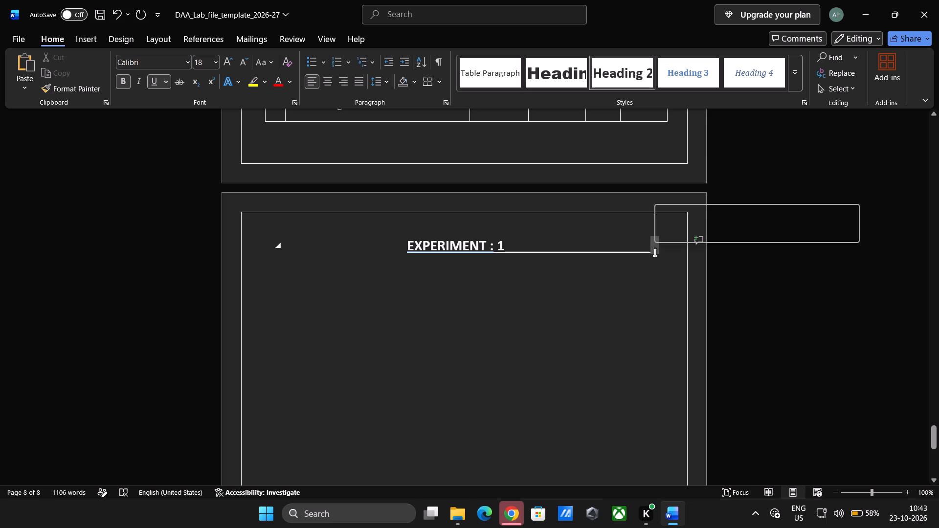
key("BackSpace")
key("BackSpace")
key("BackSpace")
key("BackSpace")
key("BackSpace")
key("BackSpace")
key("BackSpace")
key("BackSpace")
key("BackSpace")
key("BackSpace")
key("BackSpace")
key("BackSpace")
key("BackSpace")
key("BackSpace")
key("BackSpace")
key("BackSpace")
key("BackSpace")
key("BackSpace")
key("BackSpace")
key("BackSpace")
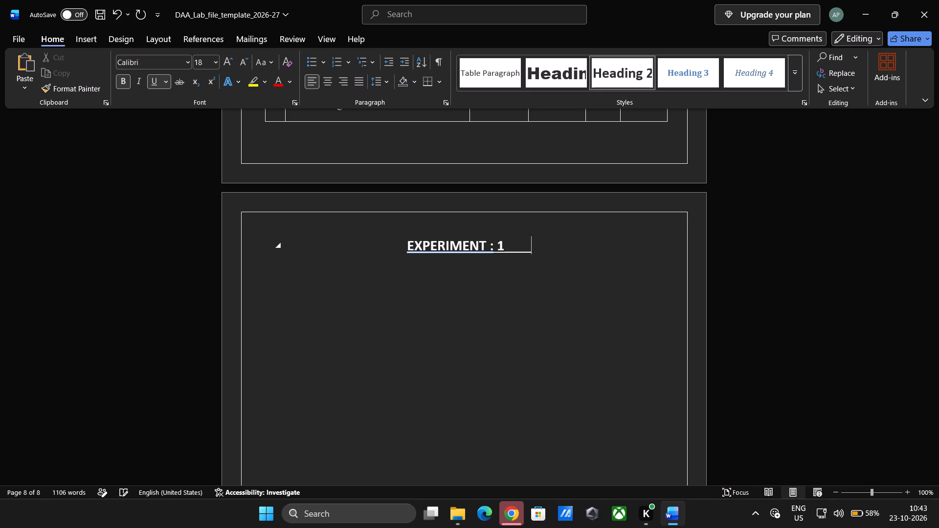
key("BackSpace")
key("BackSpace")
key("BackSpace")
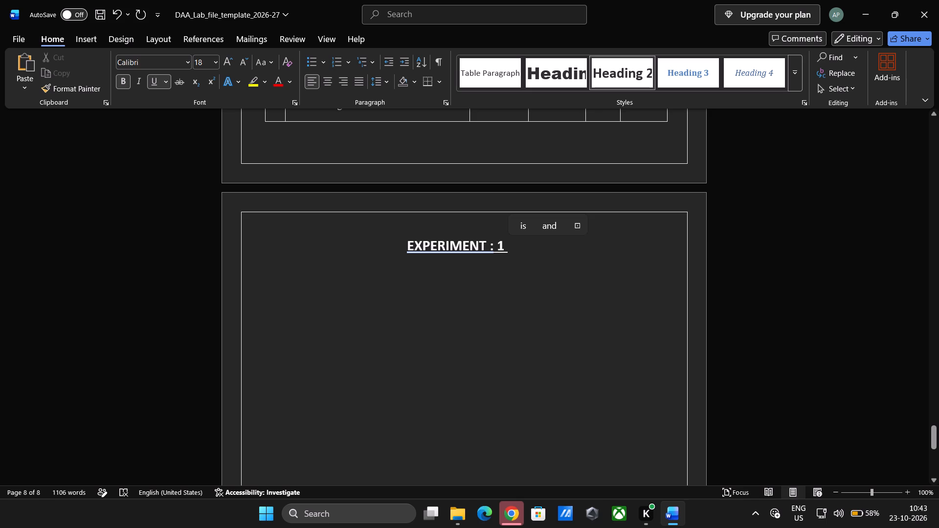
scroll(533, 299, "down", 4)
scroll(533, 299, "up", 3)
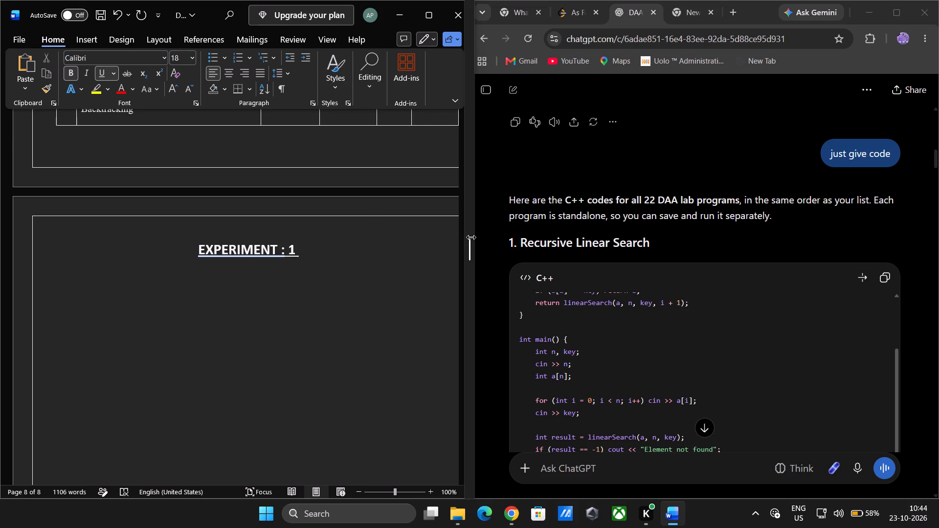
Widen the Word window in the split view so the full page width fits beside the browser.
left_click_drag(471, 237, 630, 213)
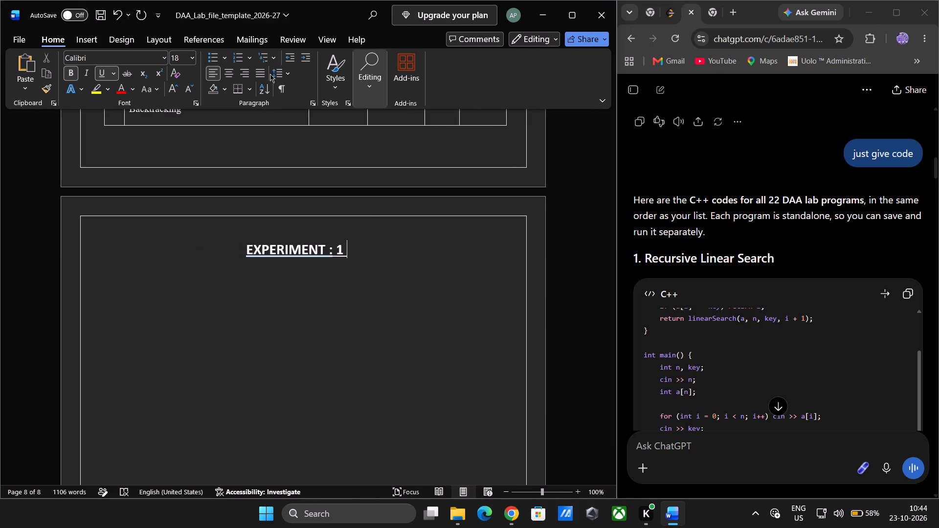
Maximize the Word window so the lab file fills the whole screen.
left_click(567, 9)
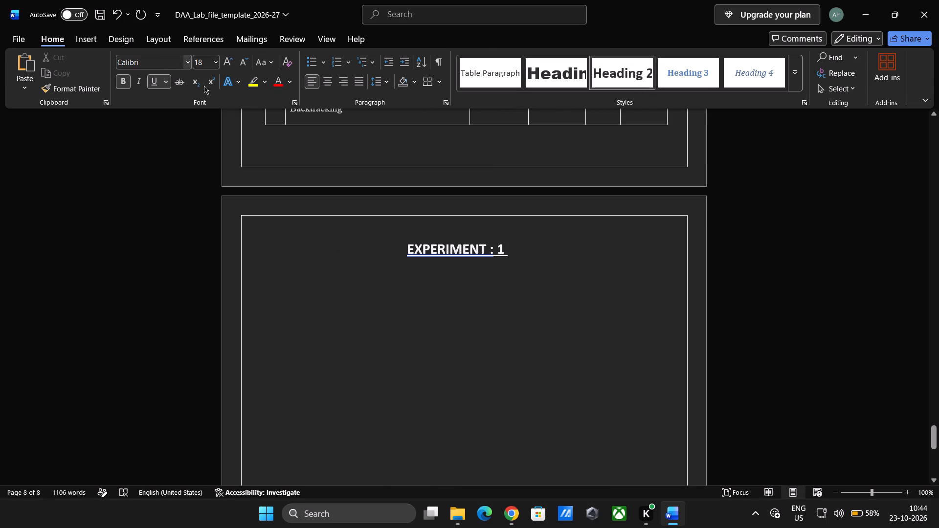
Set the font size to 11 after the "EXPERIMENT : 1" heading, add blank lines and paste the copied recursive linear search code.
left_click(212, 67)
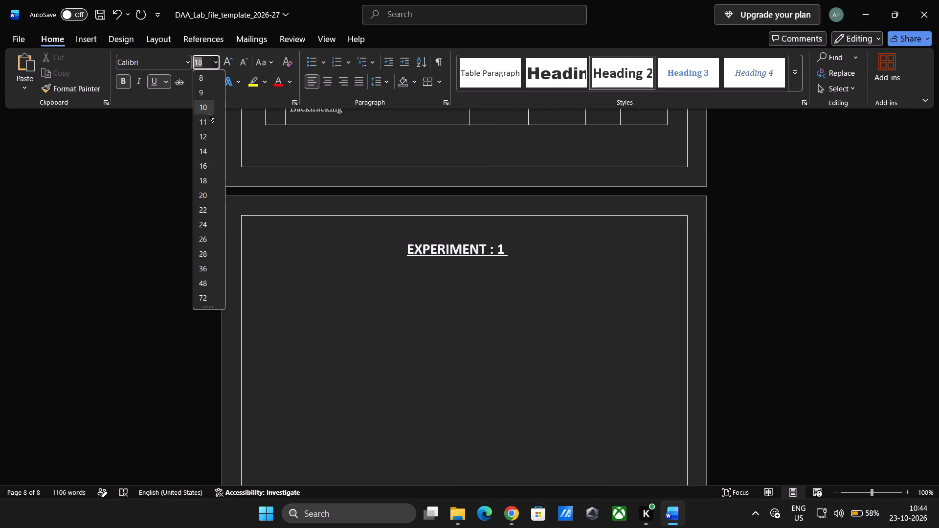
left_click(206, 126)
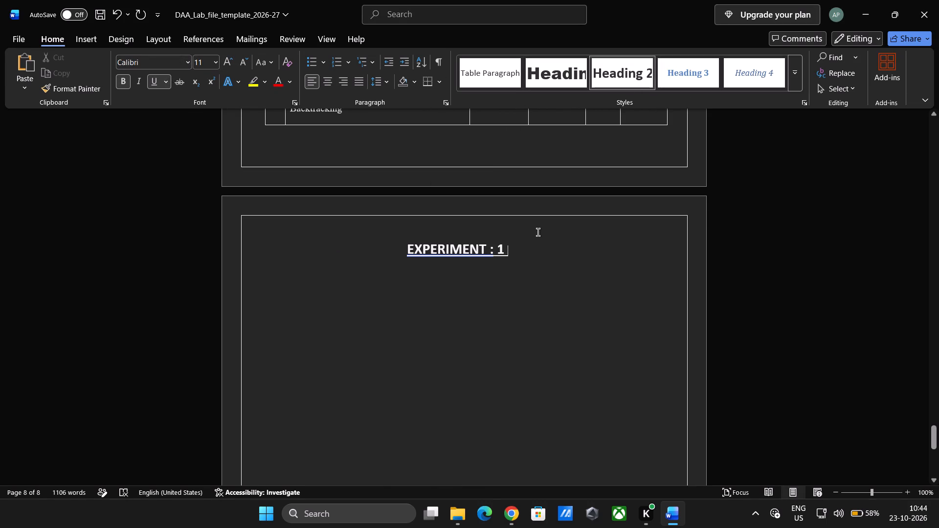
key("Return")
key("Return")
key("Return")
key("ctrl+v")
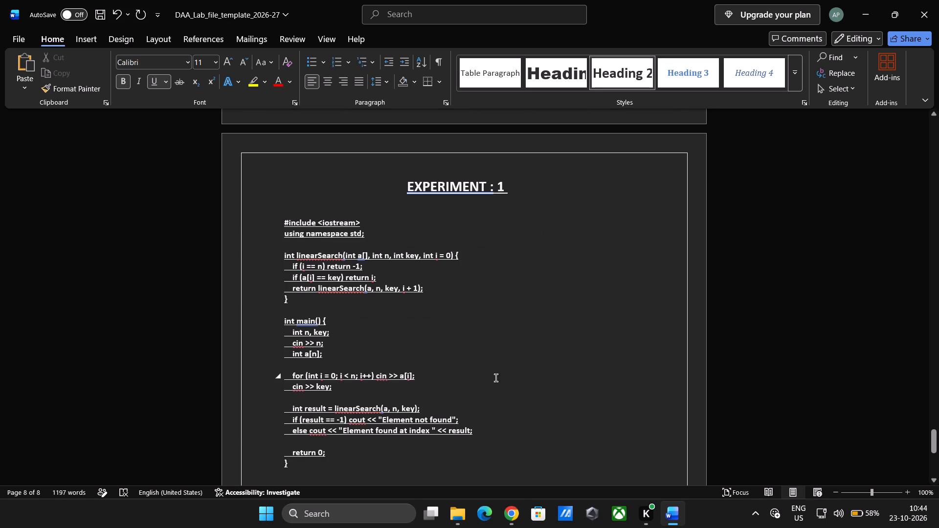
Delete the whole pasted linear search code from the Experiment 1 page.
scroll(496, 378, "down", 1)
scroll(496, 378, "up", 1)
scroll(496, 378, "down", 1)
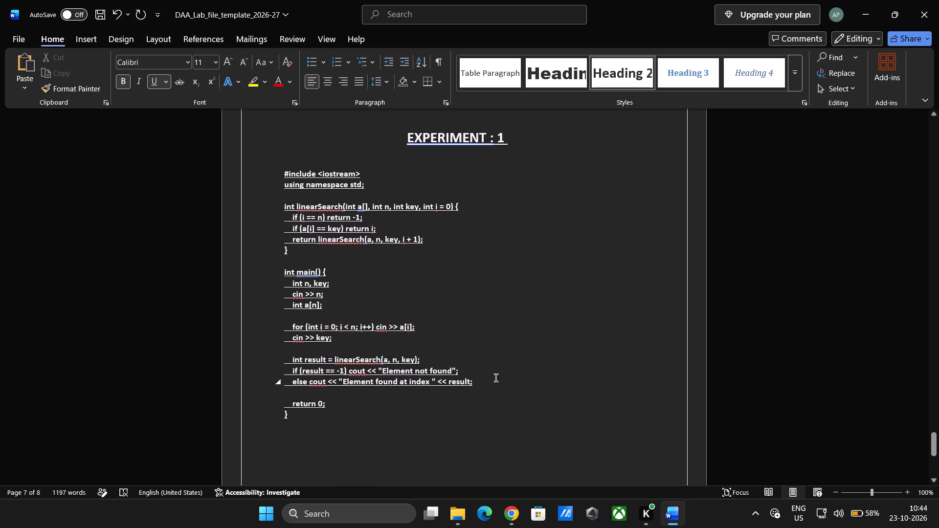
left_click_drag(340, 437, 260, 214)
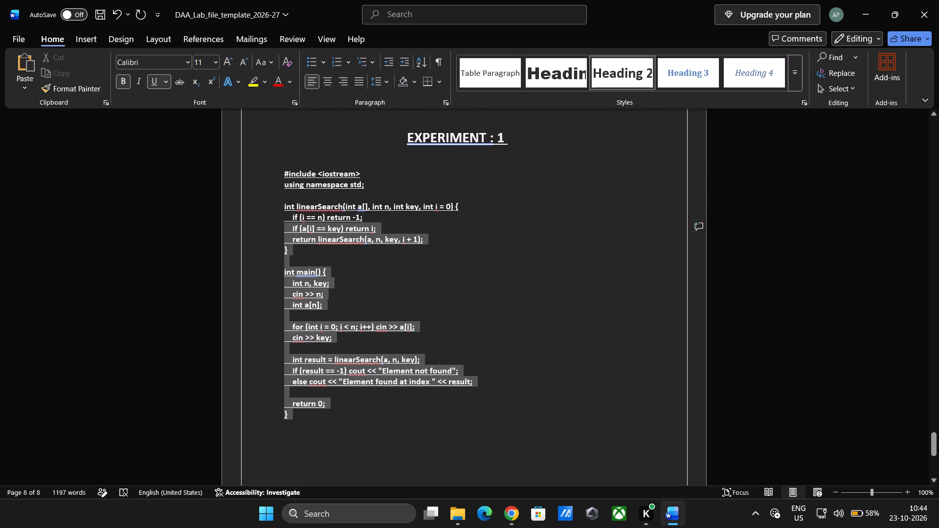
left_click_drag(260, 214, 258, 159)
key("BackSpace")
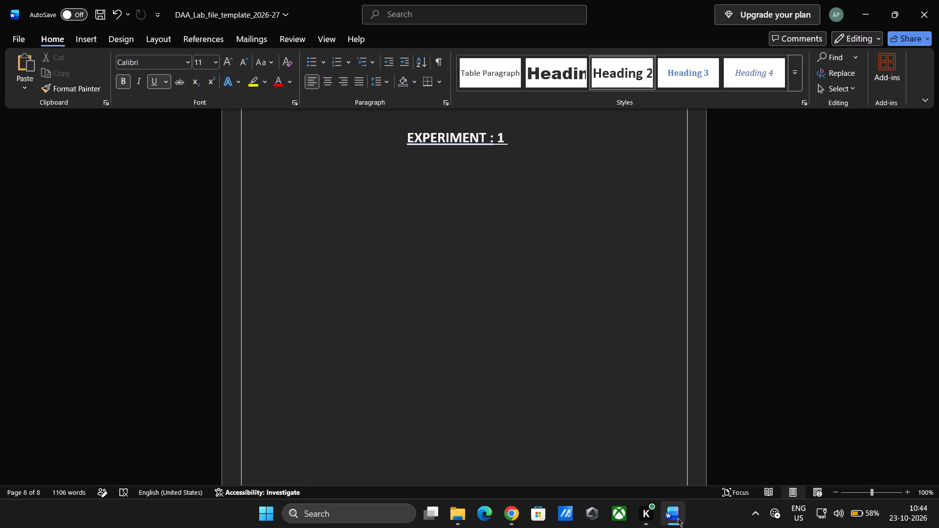
Copy "Implementation and Analysis of Linear Search Using recusive function" from the List of Experiments table and paste it below the "EXPERIMENT : 1" heading.
scroll(524, 308, "up", 6)
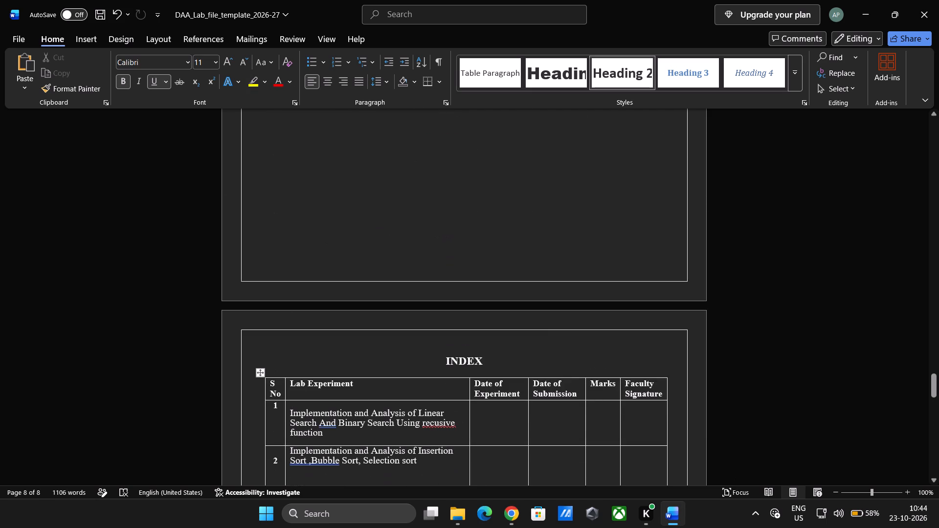
scroll(420, 290, "up", 2)
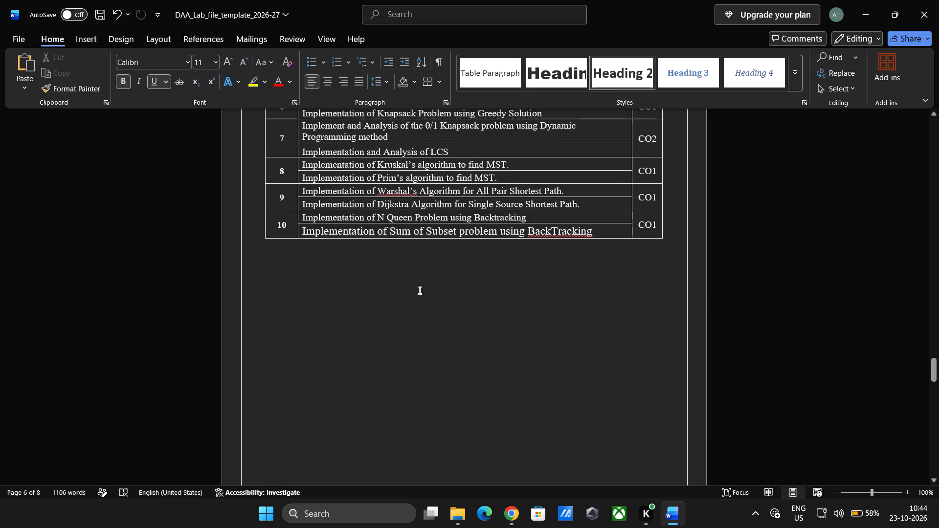
scroll(420, 290, "up", 2)
left_click_drag(591, 281, 414, 294)
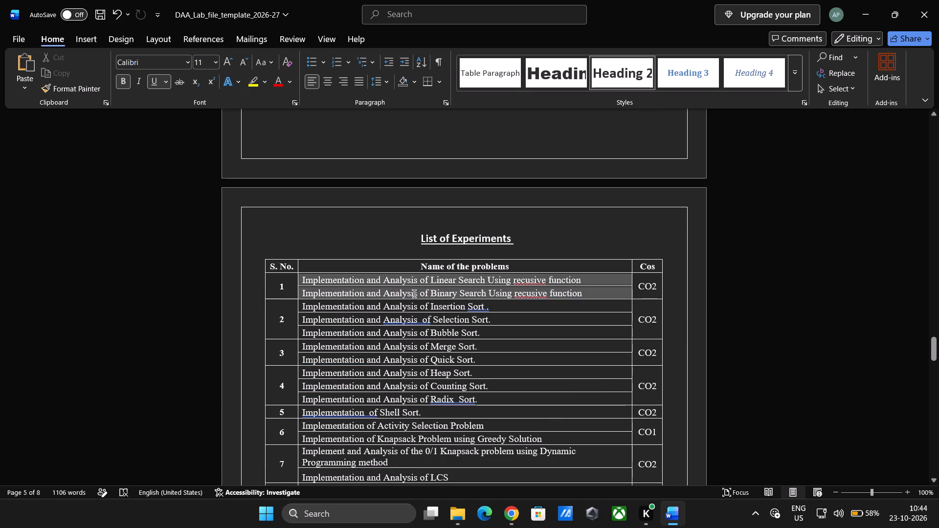
left_click_drag(414, 294, 311, 276)
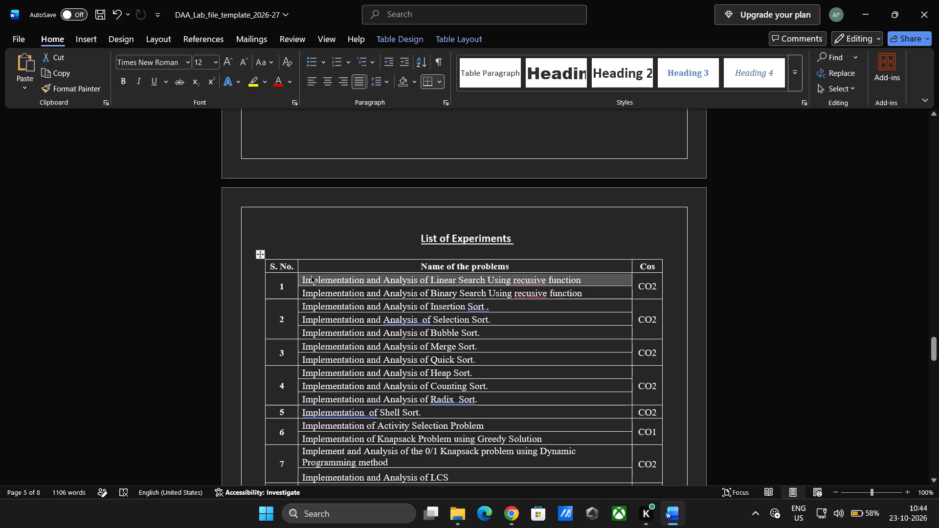
key("ctrl+c")
scroll(311, 276, "down", 12)
scroll(311, 276, "up", 1)
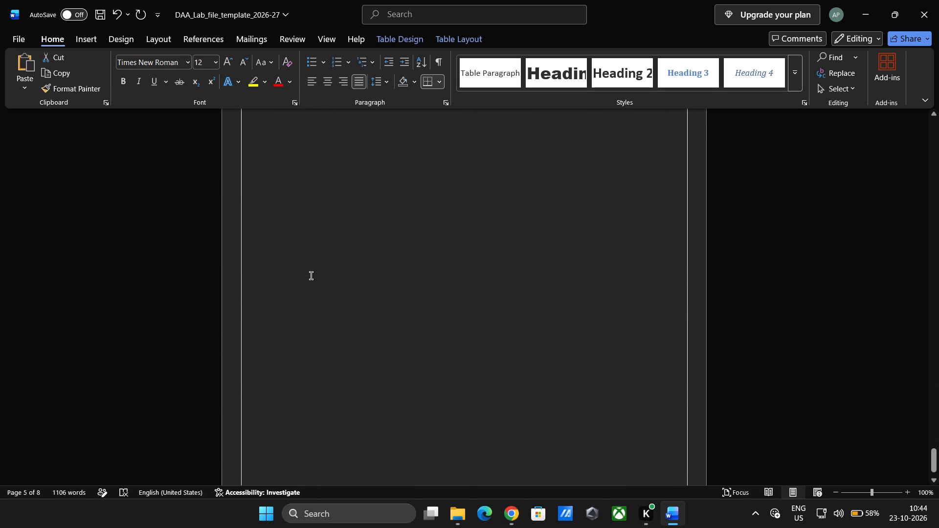
scroll(311, 276, "up", 1)
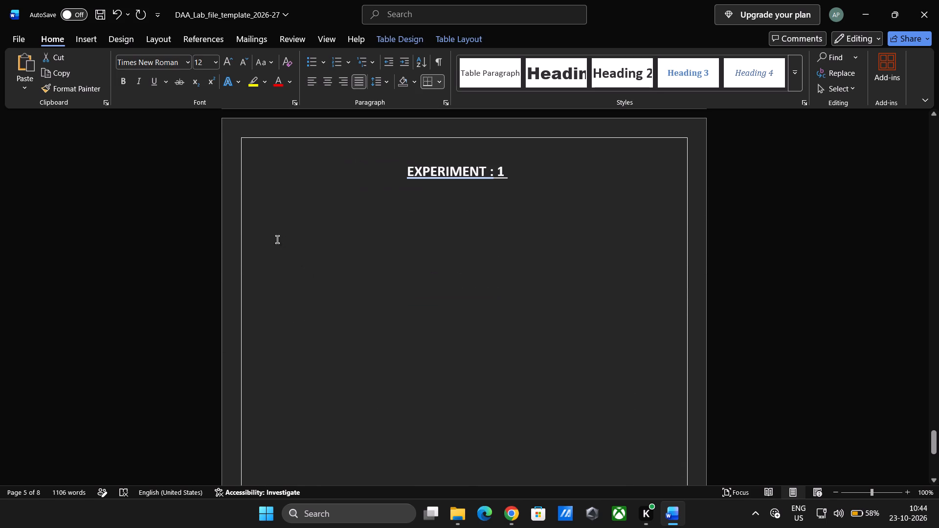
left_click(275, 213)
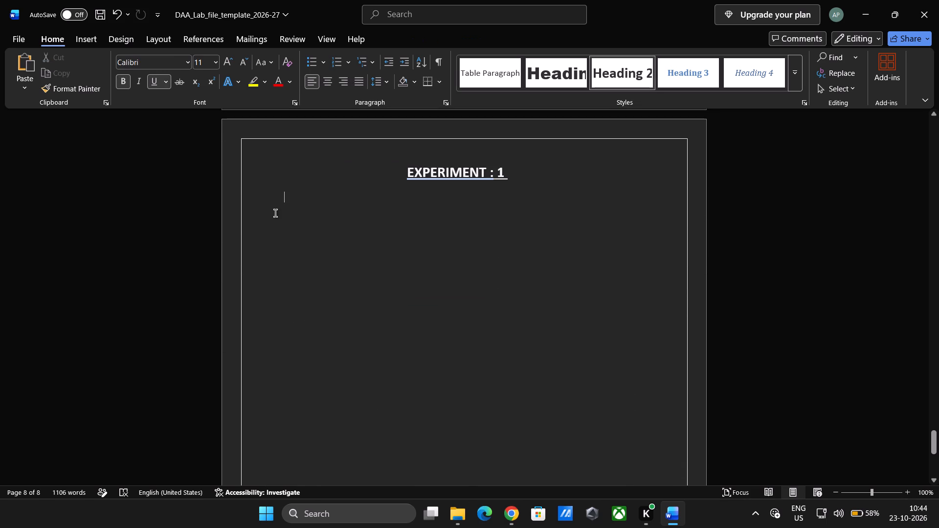
key("ctrl+v")
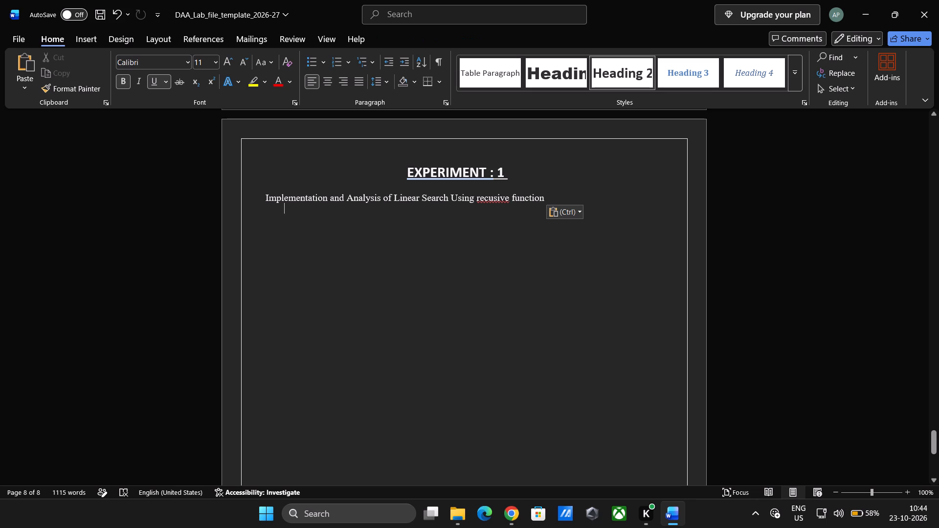
Make the pasted linear search title line on the Experiment 1 page bold.
left_click_drag(260, 197, 318, 202)
left_click_drag(318, 202, 533, 195)
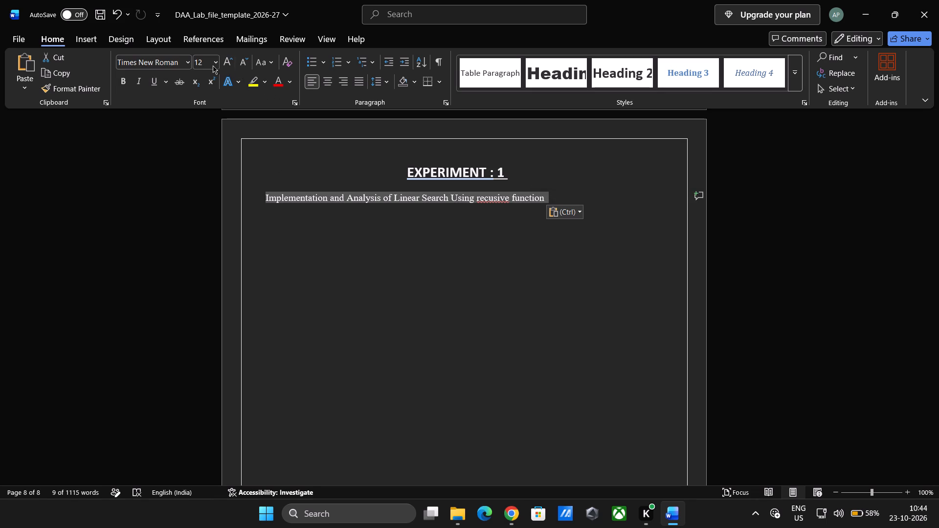
left_click(126, 79)
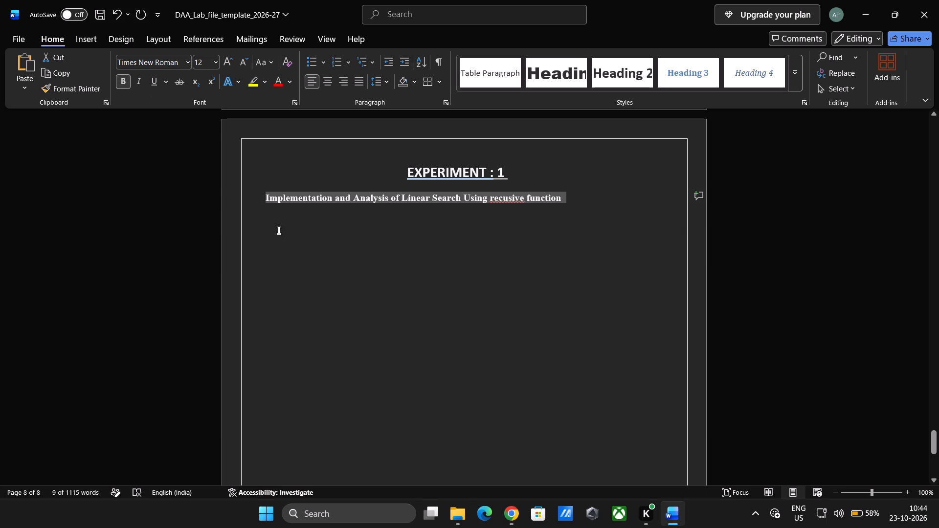
left_click(279, 230)
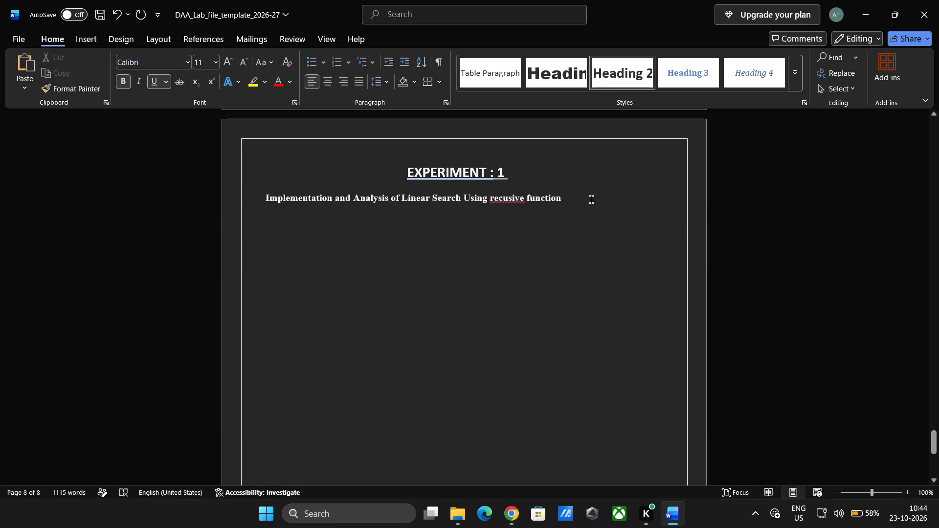
Leave a blank line below the title, turn bold off and paste the "#include <iostream>" linear search code from the clipboard history.
left_click(591, 199)
key("Return")
key("Return")
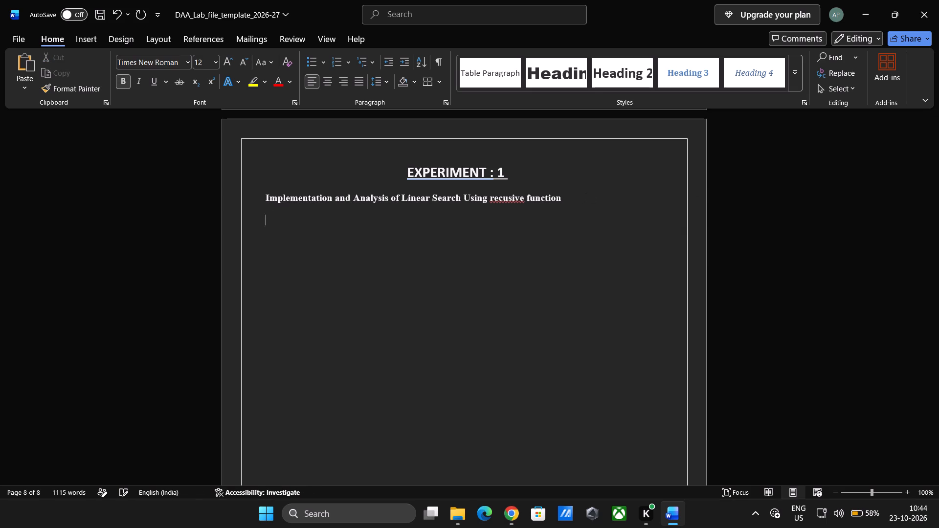
key("Return")
key("BackSpace")
left_click(125, 84)
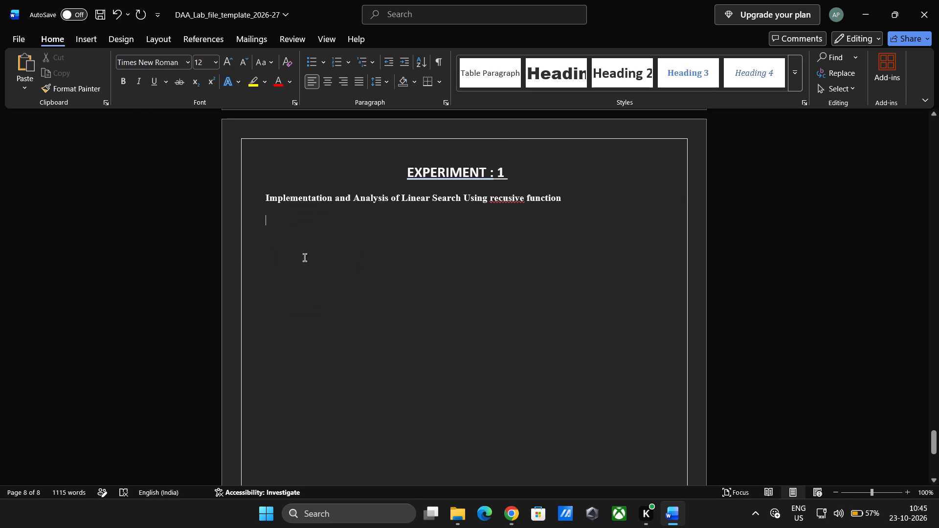
key("super+period")
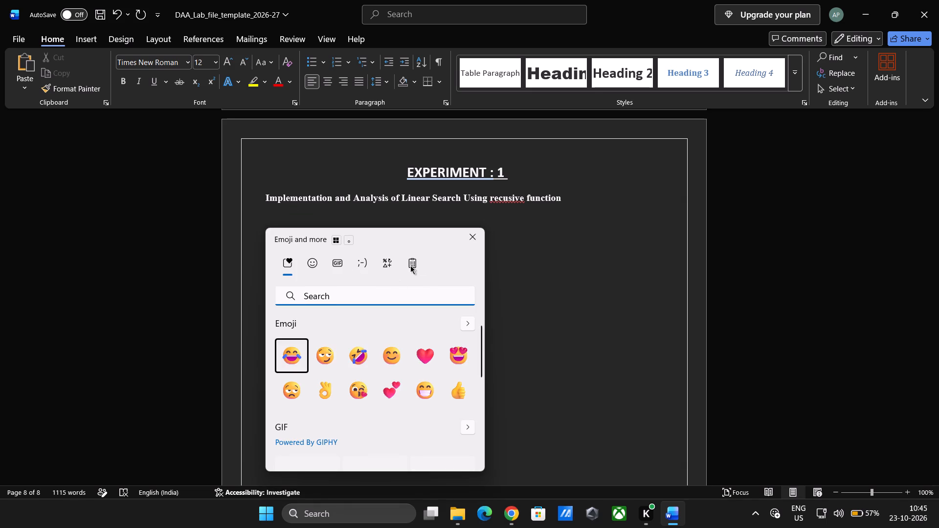
left_click(410, 265)
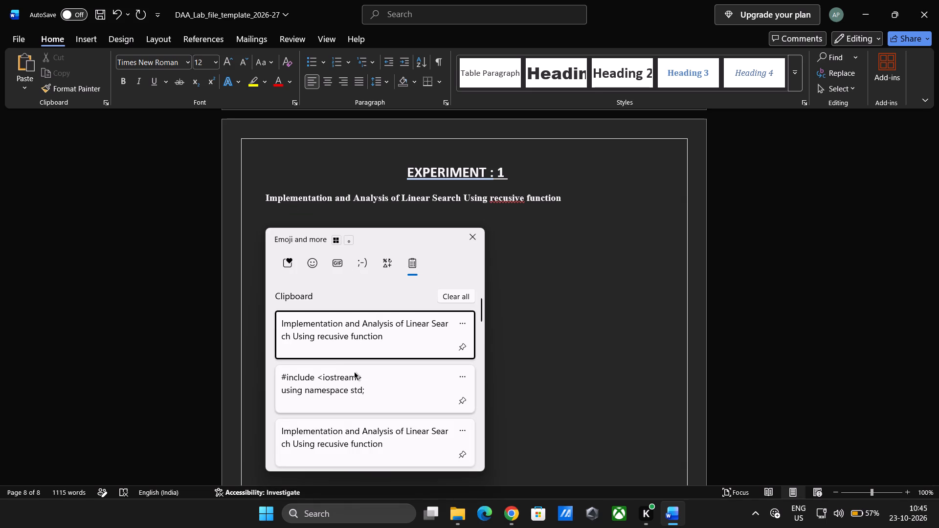
left_click(354, 372)
key("ctrl+v")
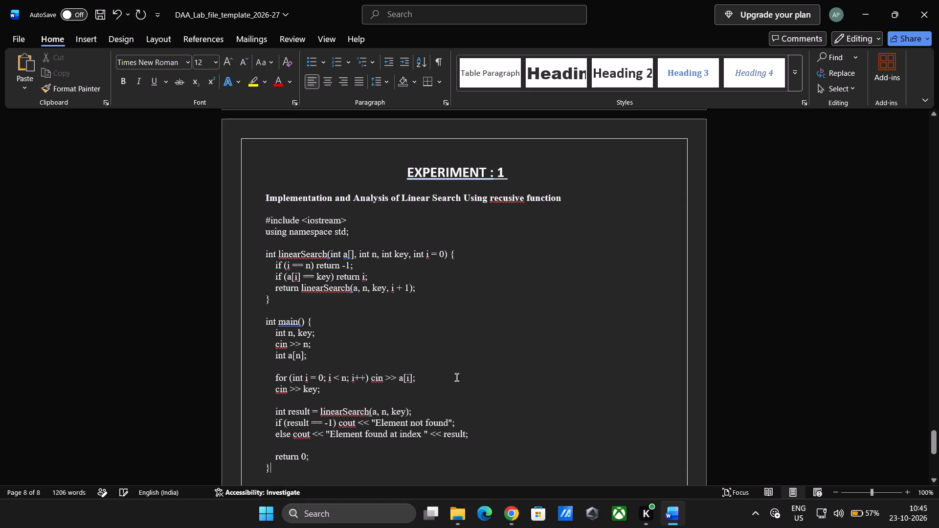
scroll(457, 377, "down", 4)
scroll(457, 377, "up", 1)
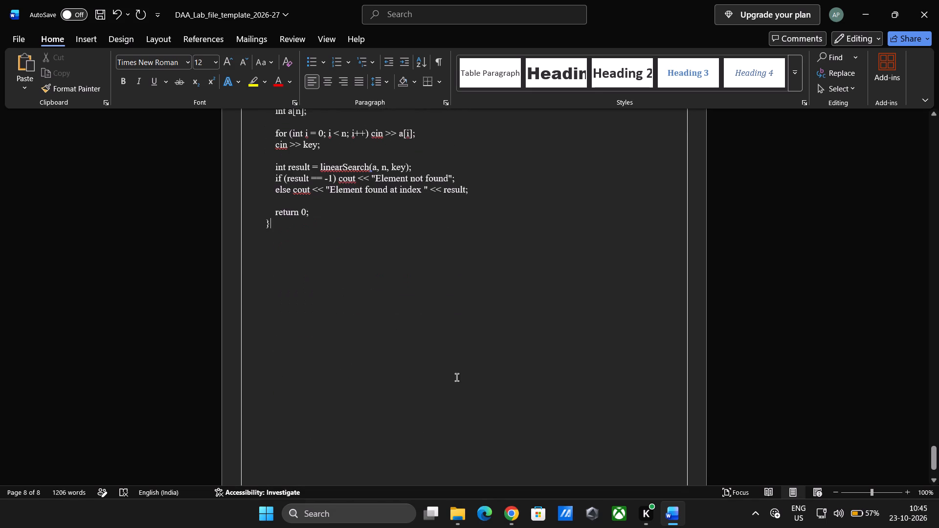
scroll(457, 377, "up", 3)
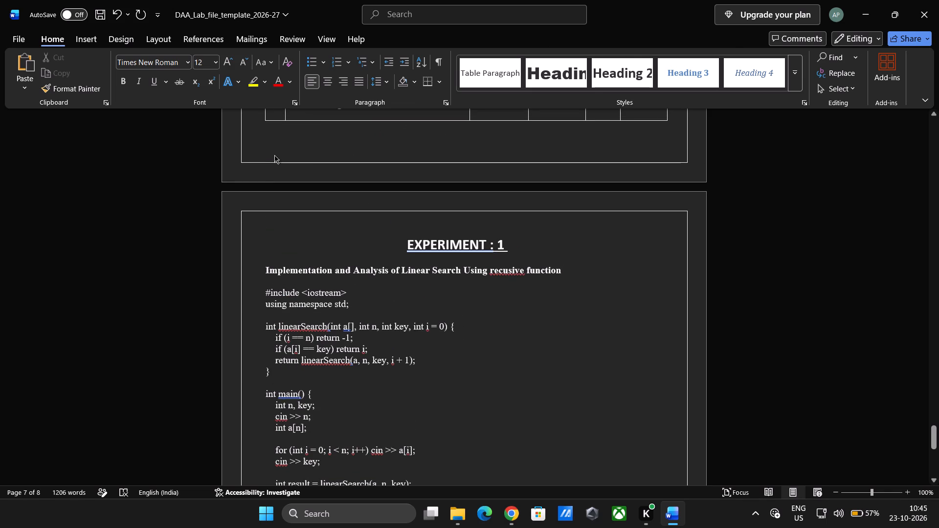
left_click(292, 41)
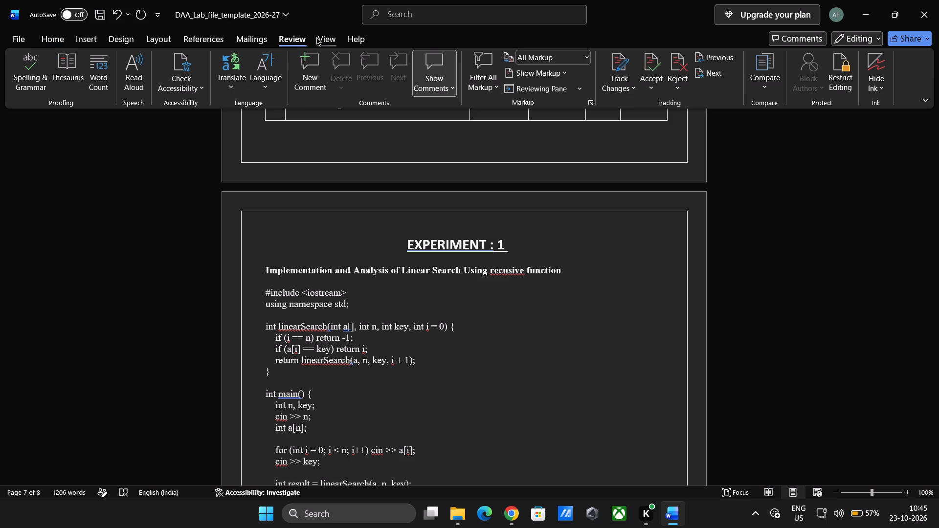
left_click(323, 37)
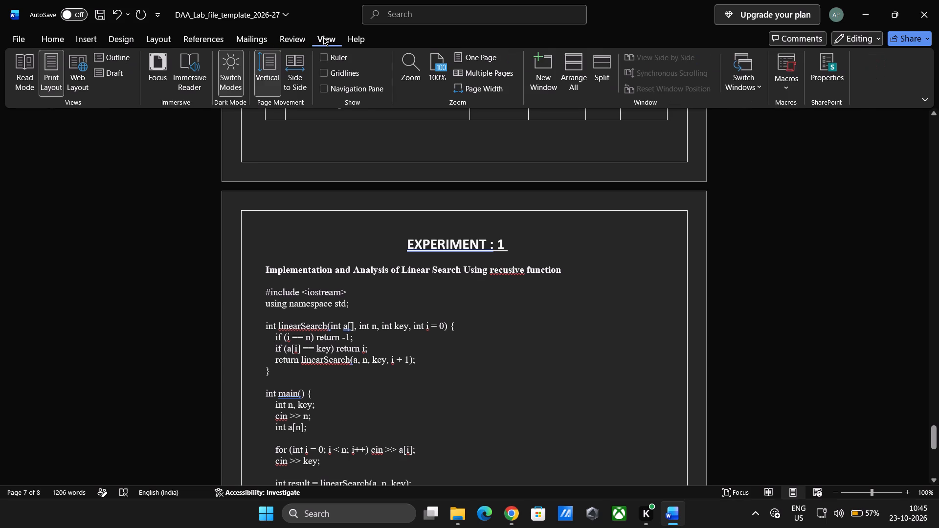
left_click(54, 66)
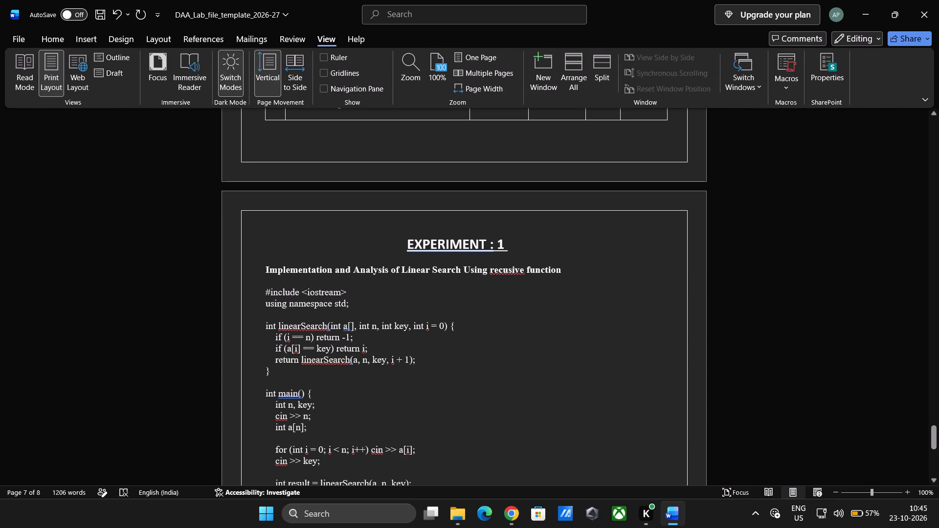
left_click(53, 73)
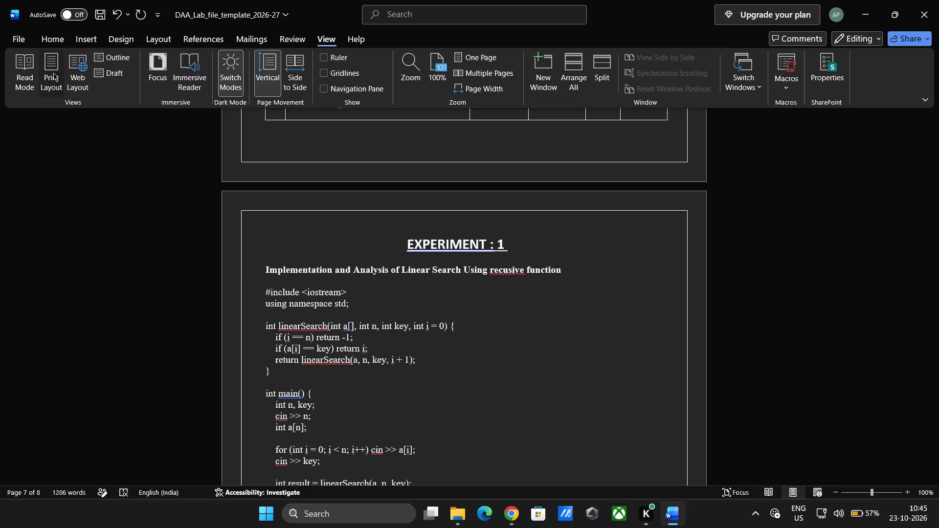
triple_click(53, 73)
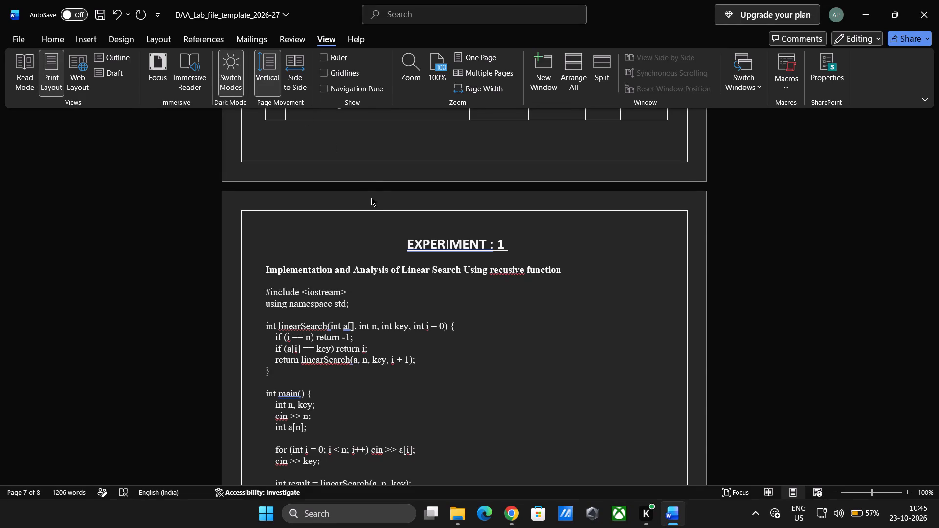
Check the whole lab file in the print preview, from the cover page to the Experiment 1 page, and return to the document.
scroll(371, 198, "up", 2)
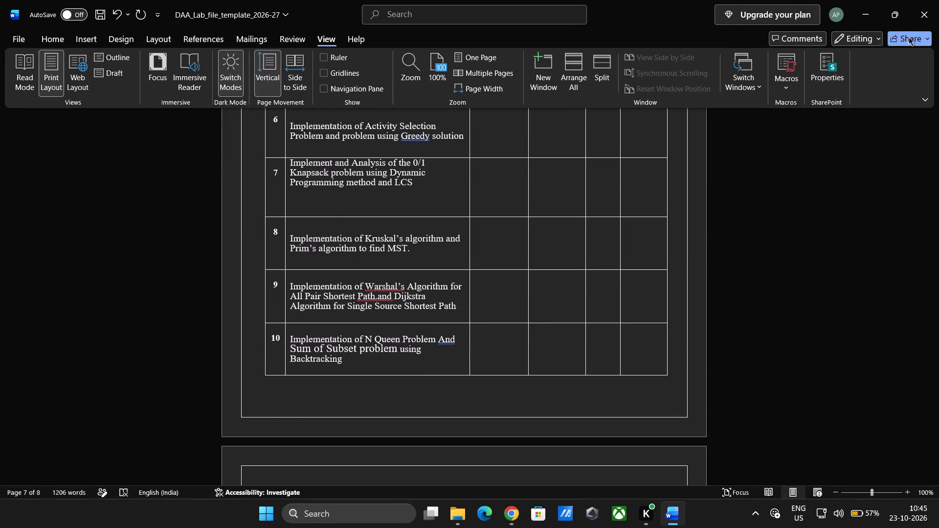
scroll(716, 261, "down", 2)
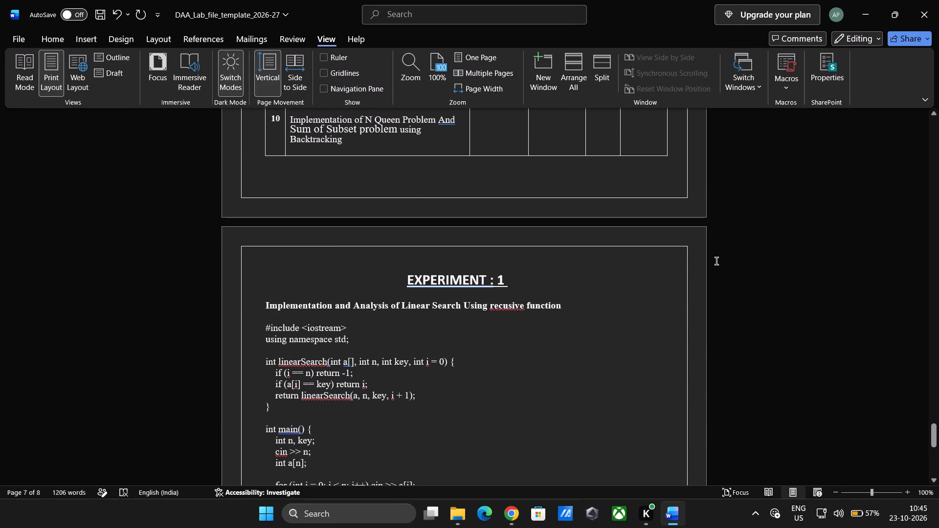
key("ctrl+p")
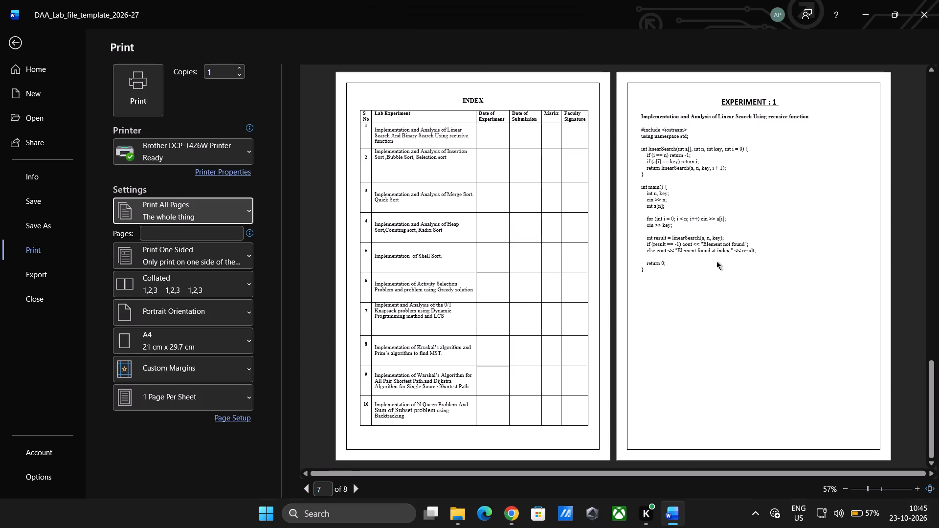
scroll(716, 261, "up", 7)
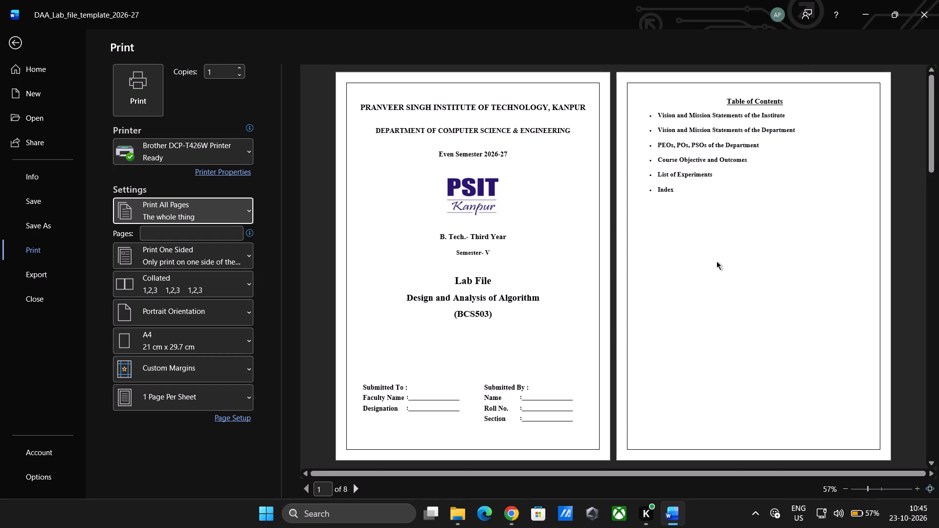
scroll(716, 261, "down", 5)
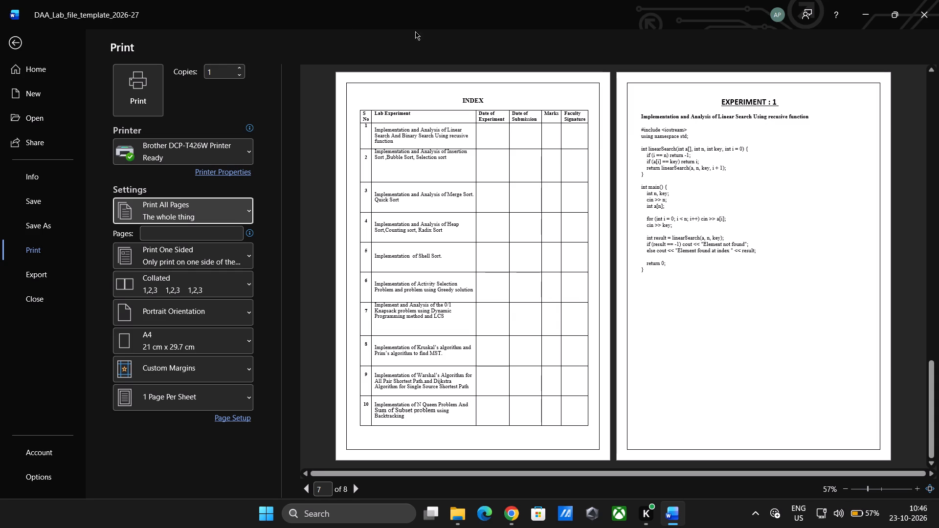
left_click(936, 3)
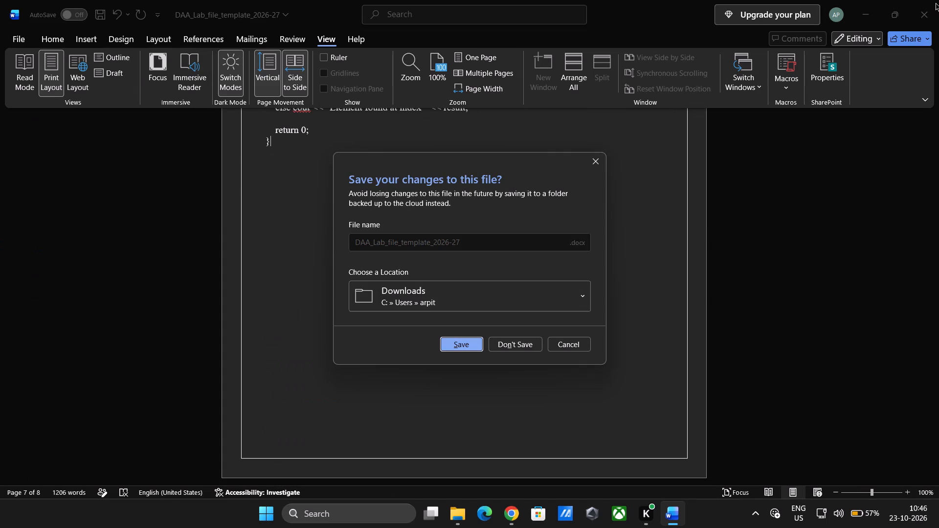
left_click(592, 156)
Set the font size of the whole linear search code on the Experiment 1 page to 14.
scroll(403, 211, "up", 4)
left_click_drag(261, 197, 299, 445)
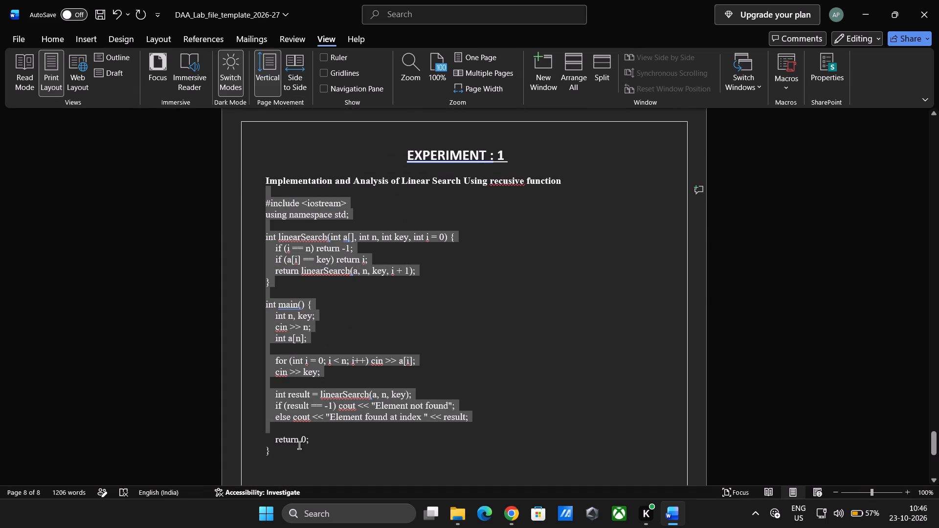
left_click_drag(299, 445, 279, 399)
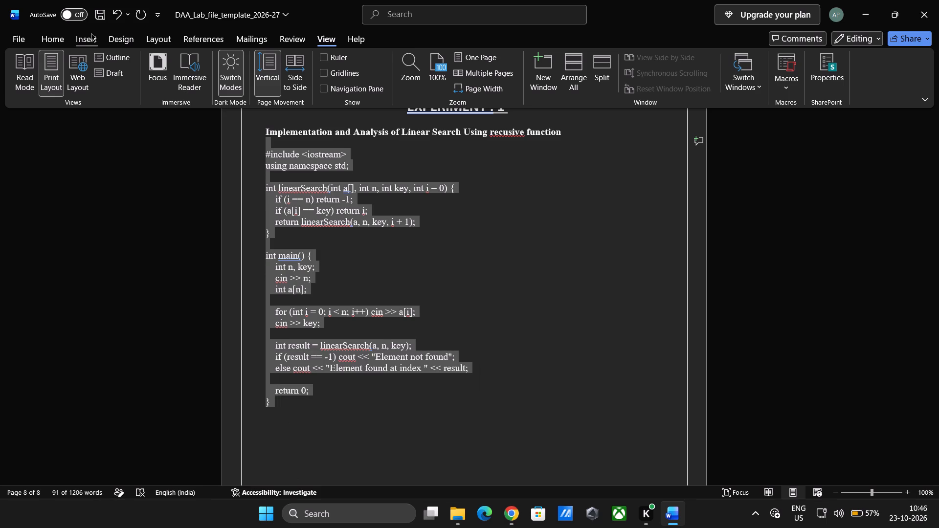
left_click(44, 36)
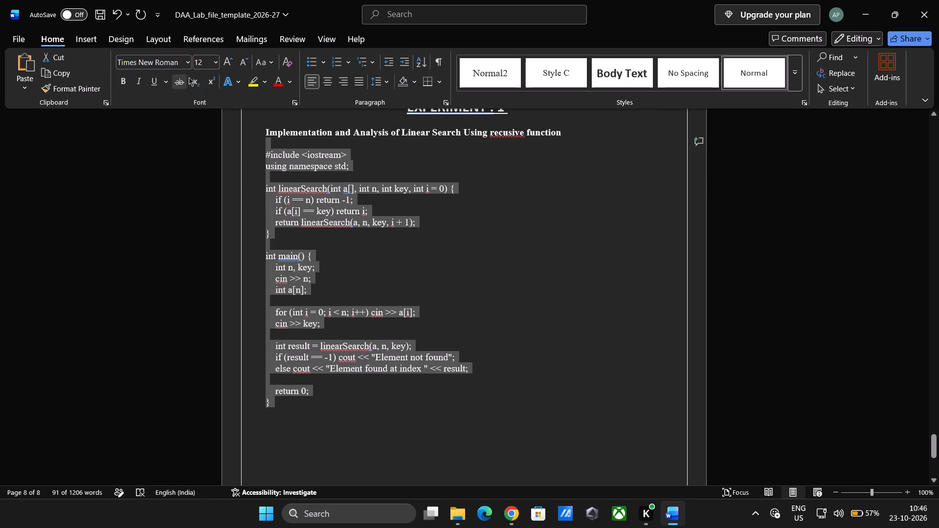
left_click(214, 65)
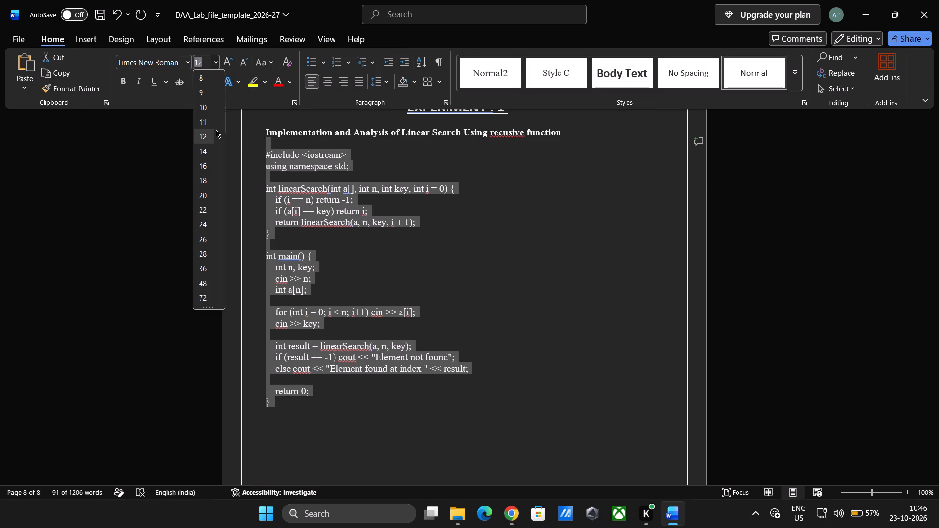
left_click(205, 154)
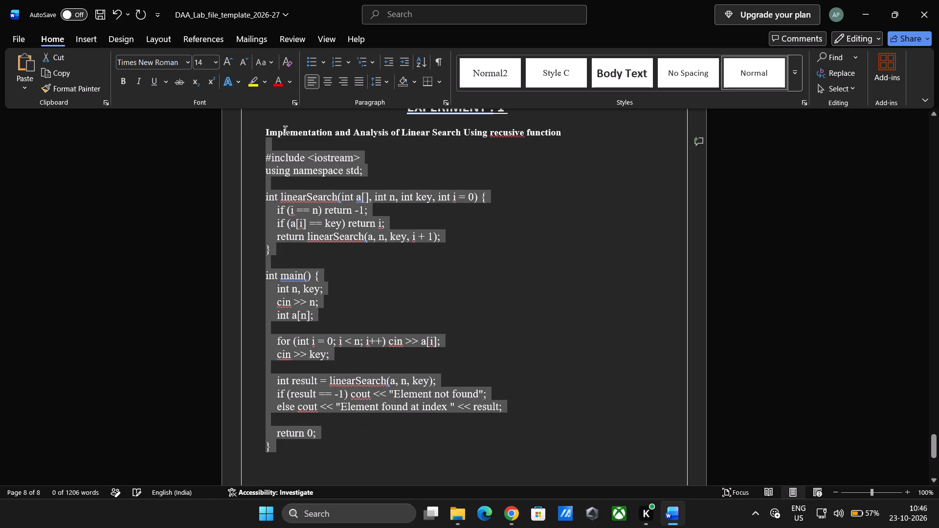
Set the font size of the title "Implementation and Analysis of Linear Search Using recusive function" to 14.
left_click_drag(266, 131, 539, 128)
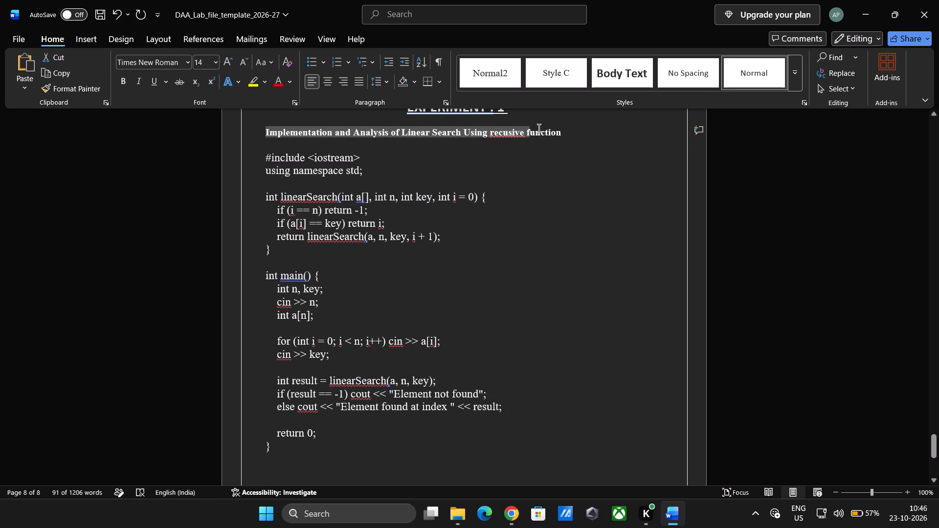
left_click_drag(539, 128, 563, 131)
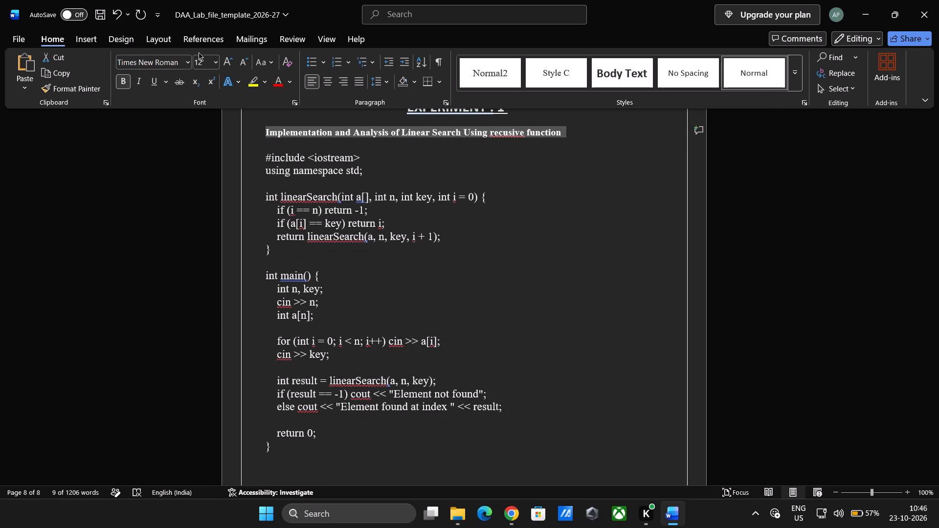
left_click(217, 59)
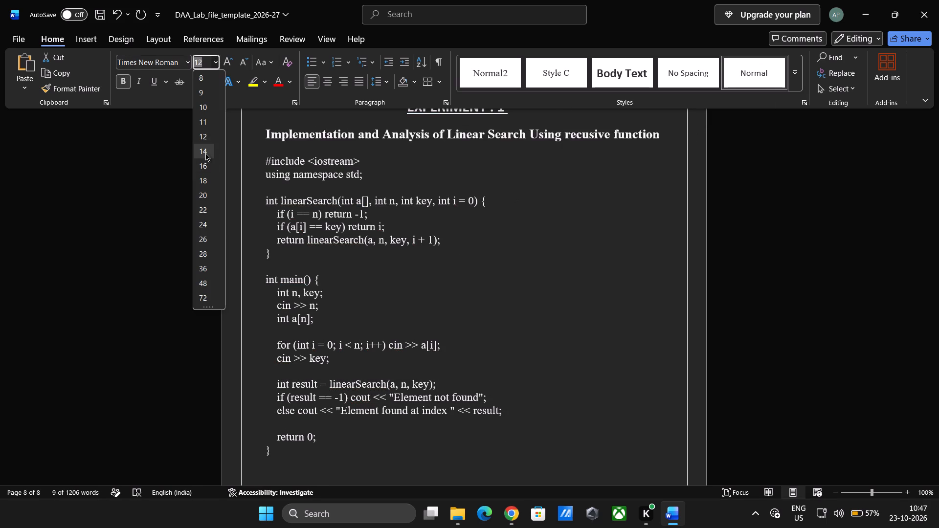
left_click(205, 153)
Set the font size of the "EXPERIMENT : 1" heading to 20.
scroll(464, 183, "up", 1)
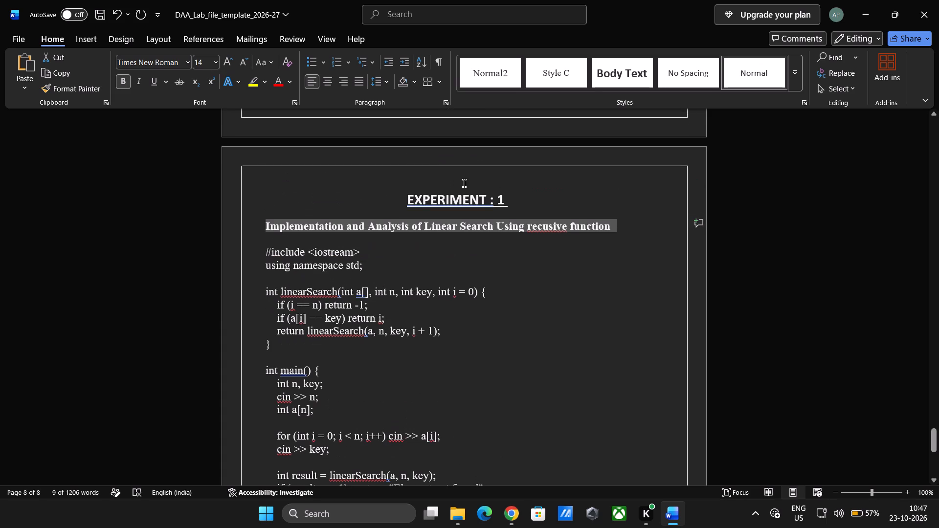
left_click_drag(403, 192, 522, 189)
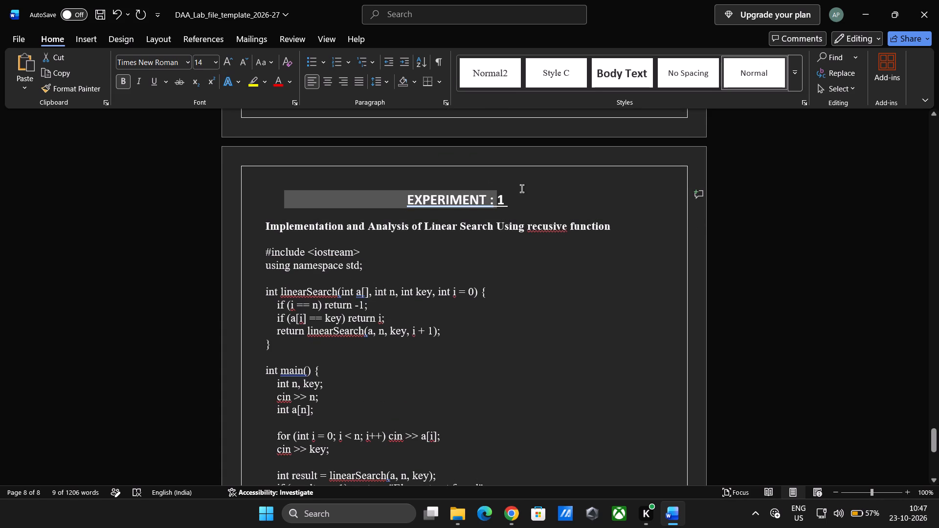
left_click(216, 58)
left_click(209, 195)
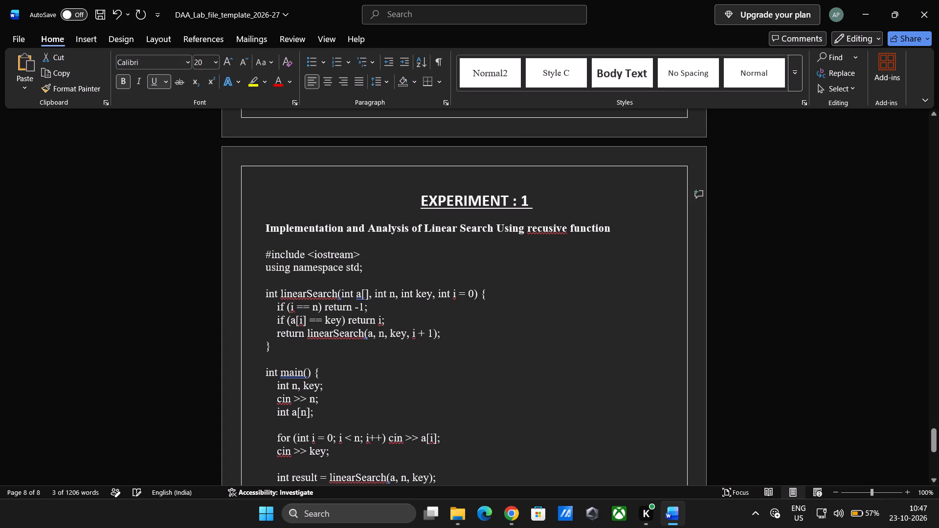
Delete five of the spaces before the "EXPERIMENT : 1" heading to re-centre it on the page.
left_click(413, 199)
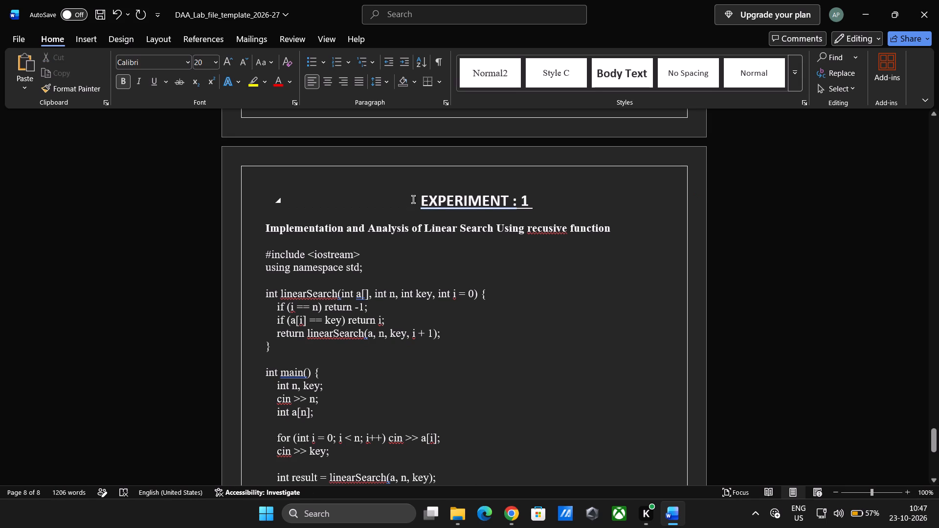
key("BackSpace")
key("BackSpace")
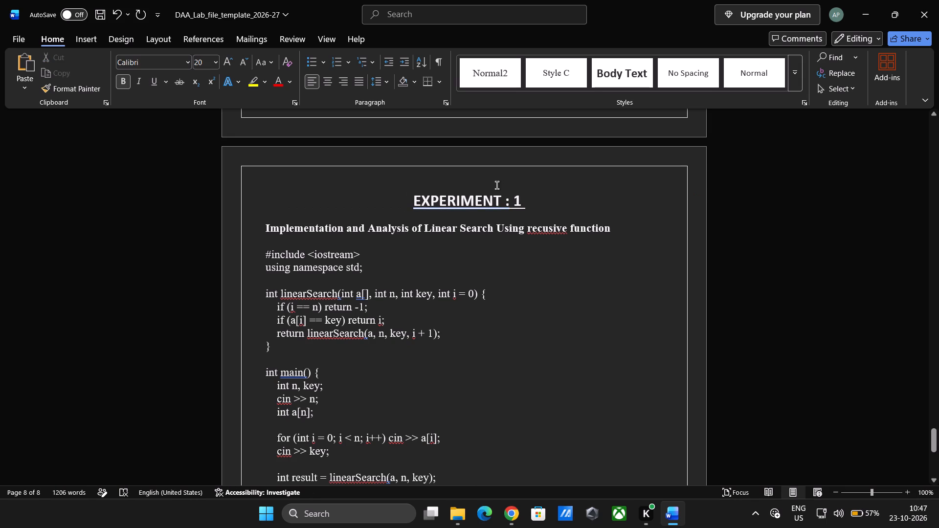
key("BackSpace")
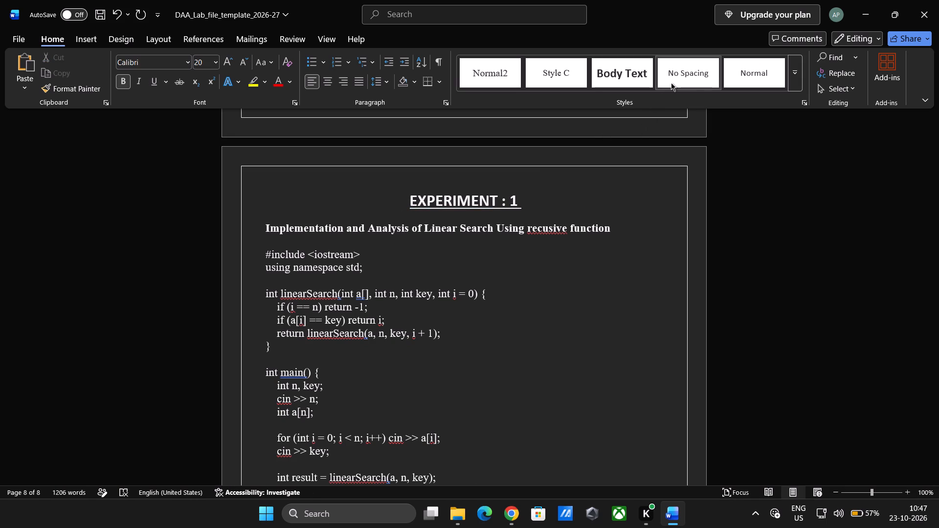
scroll(671, 83, "down", 1)
scroll(671, 83, "up", 1)
scroll(671, 83, "right", 1)
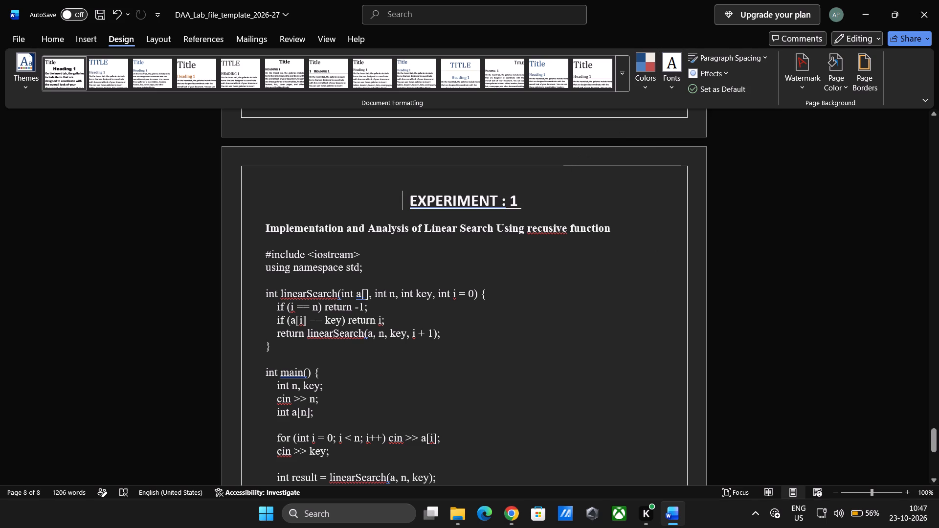
left_click(827, 213)
left_click(809, 342)
left_click(407, 199)
key("BackSpace")
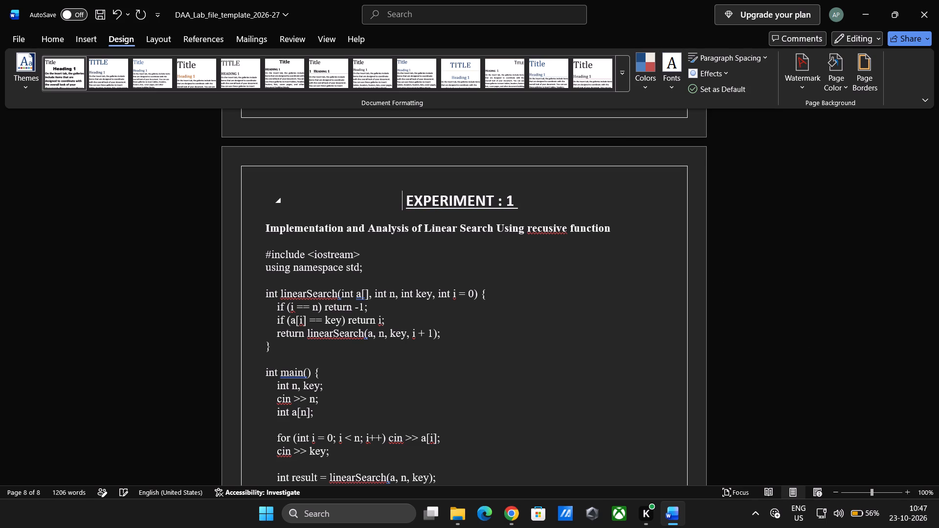
key("BackSpace")
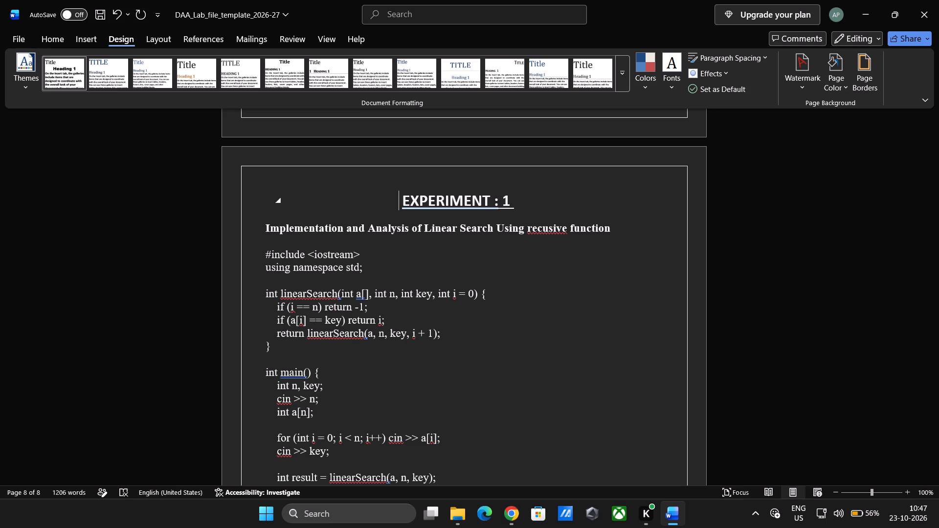
Review the Experiment 1 page and the Index table, including the experiment 2 entry on Insertion, Bubble and Selection sort.
scroll(497, 370, "down", 2)
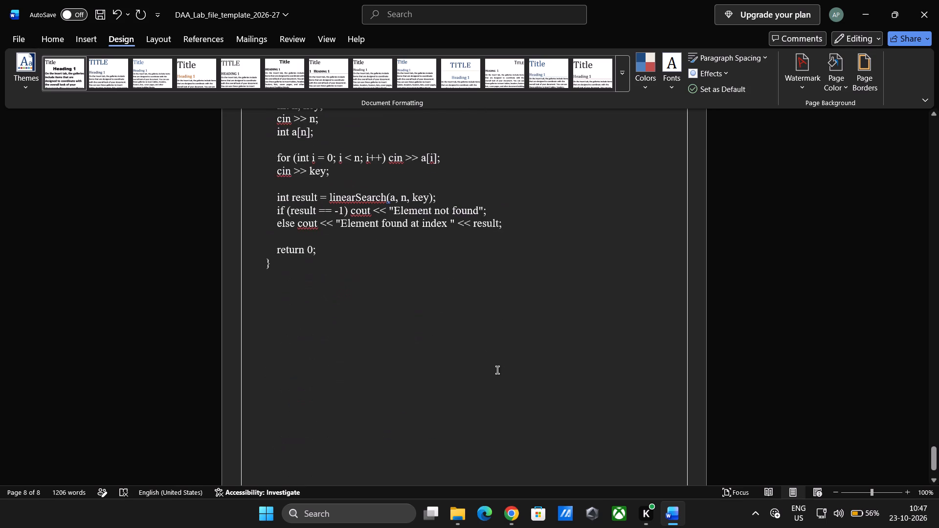
scroll(497, 370, "down", 1)
scroll(497, 370, "up", 3)
scroll(497, 370, "down", 2)
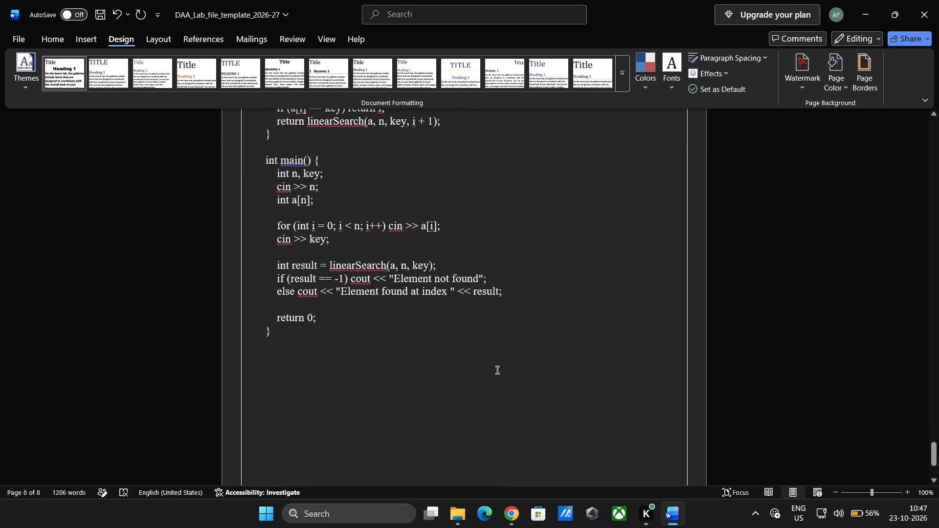
scroll(497, 370, "up", 4)
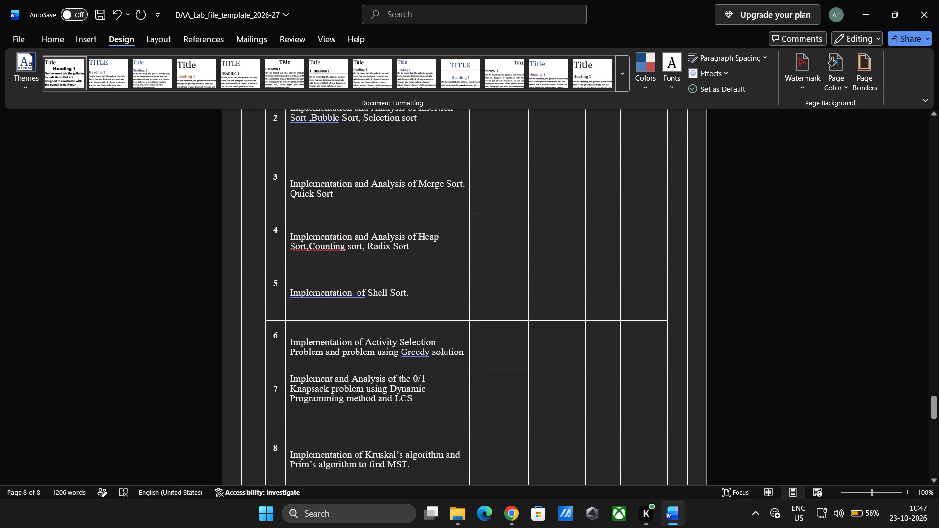
scroll(497, 370, "up", 2)
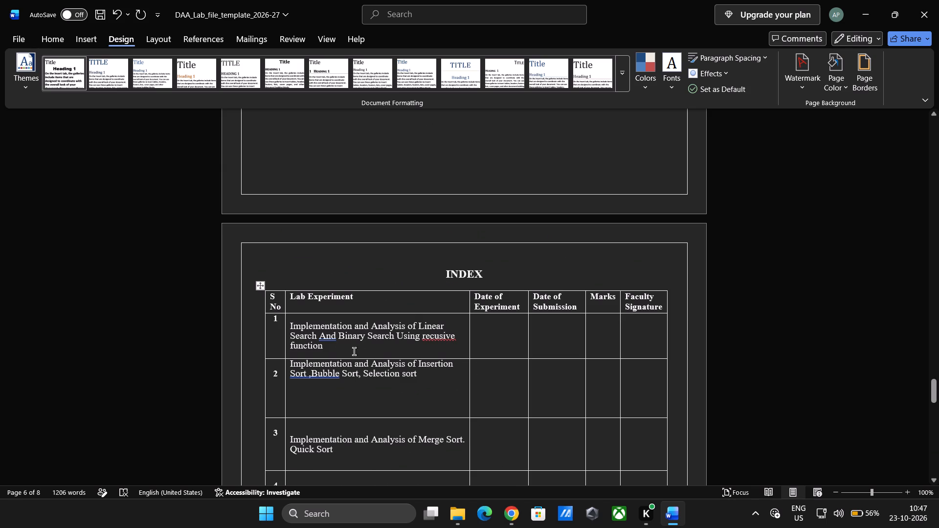
left_click(286, 364)
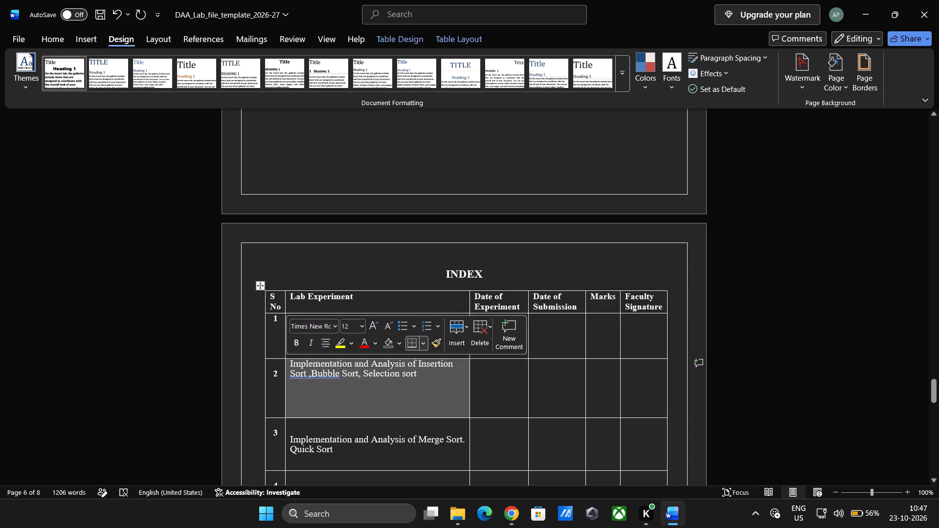
left_click(288, 364)
left_click(289, 364)
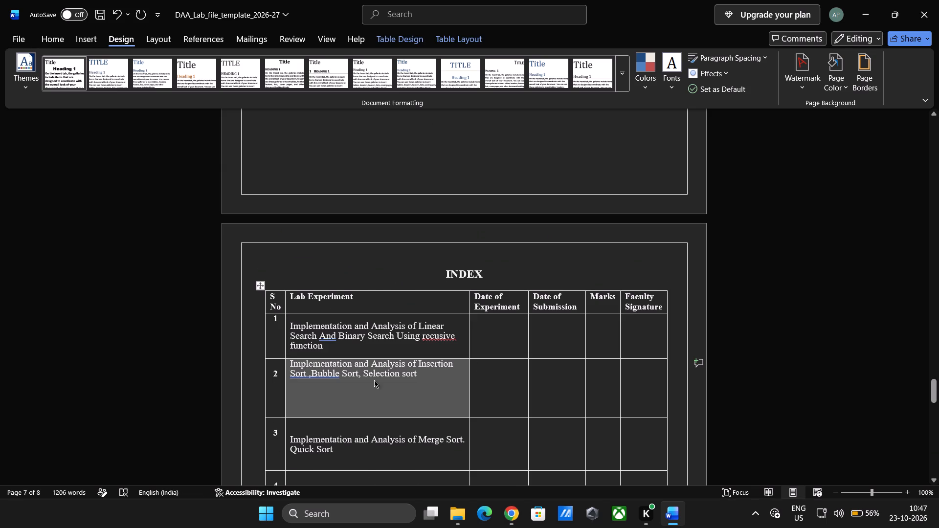
scroll(434, 395, "down", 4)
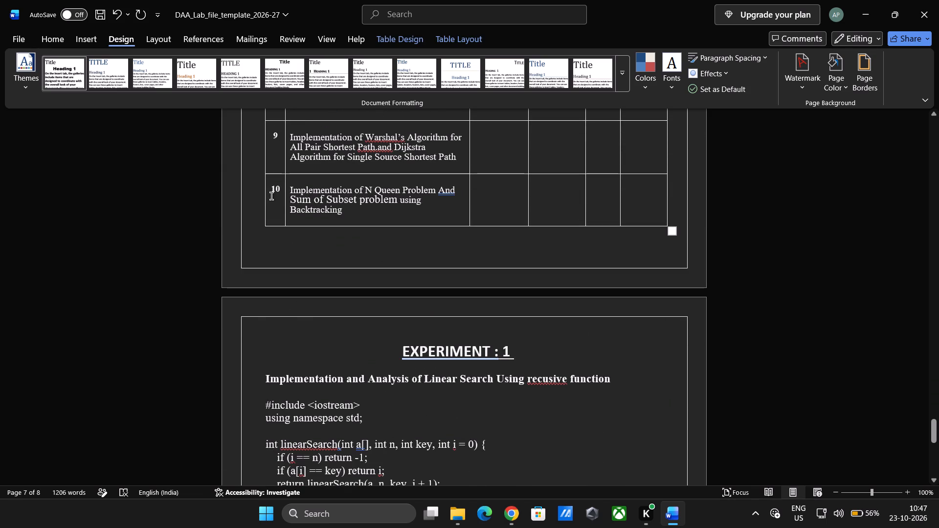
Check the print preview of the Index and Experiment 1 pages and return to the document, keeping it open.
key("ctrl+p")
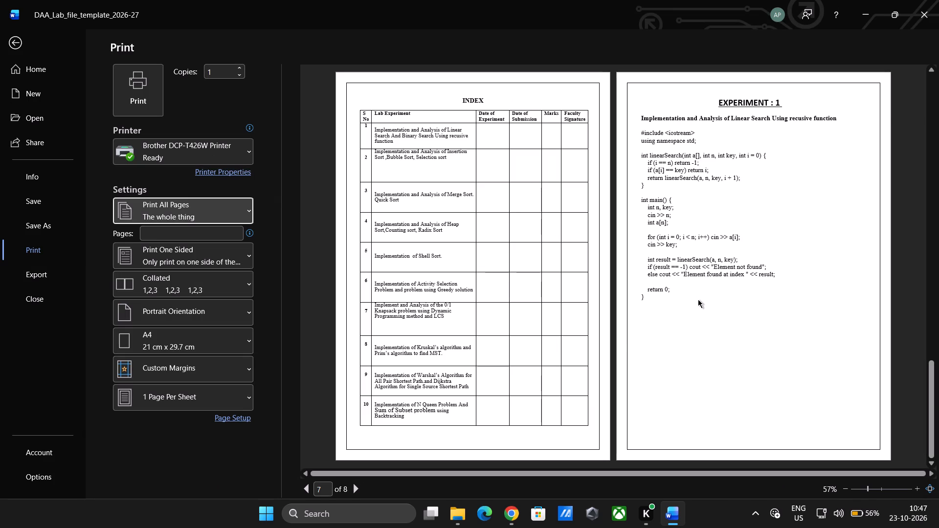
left_click(921, 25)
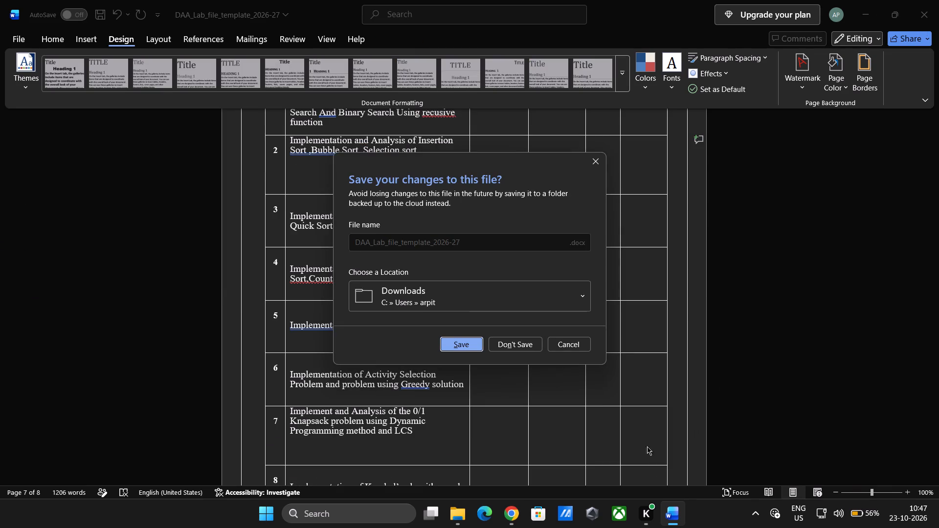
left_click(590, 157)
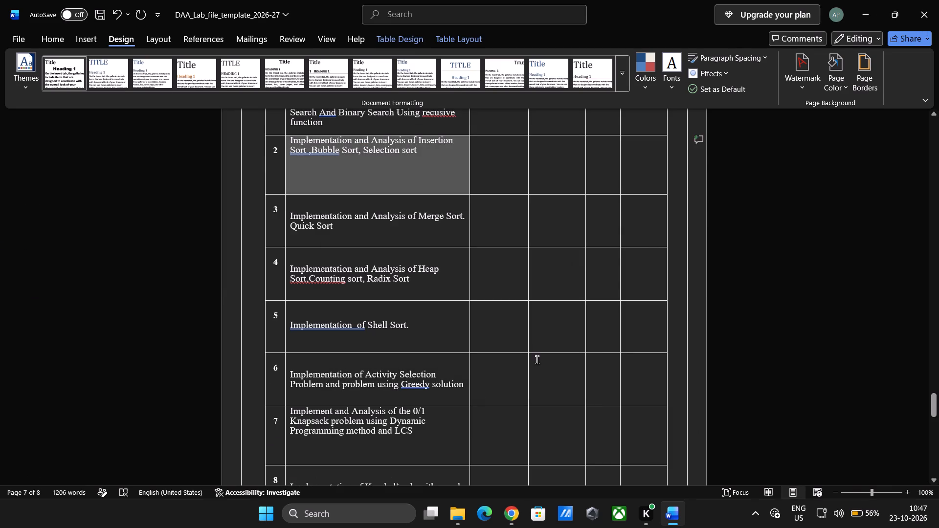
Review the Experiment 1 page from its heading and title through to the end of the linear search code.
scroll(537, 360, "down", 7)
scroll(537, 360, "up", 1)
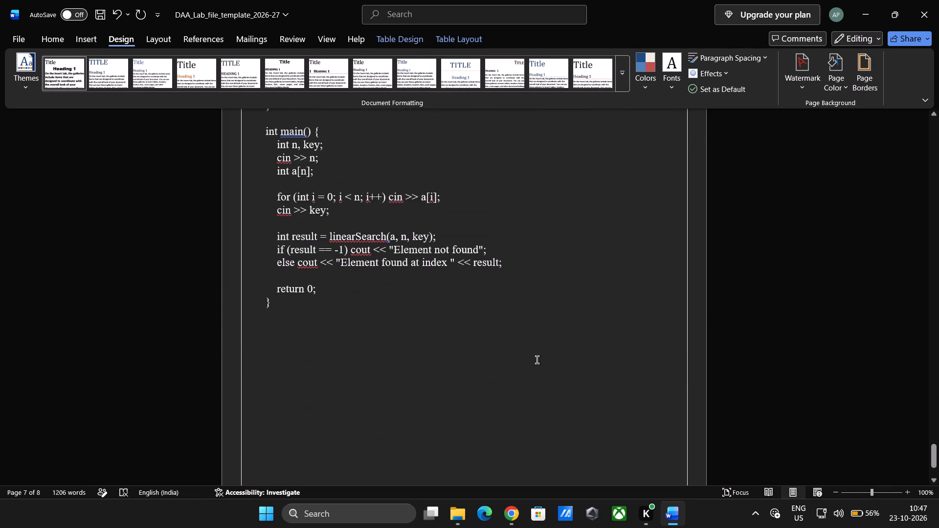
scroll(537, 360, "up", 3)
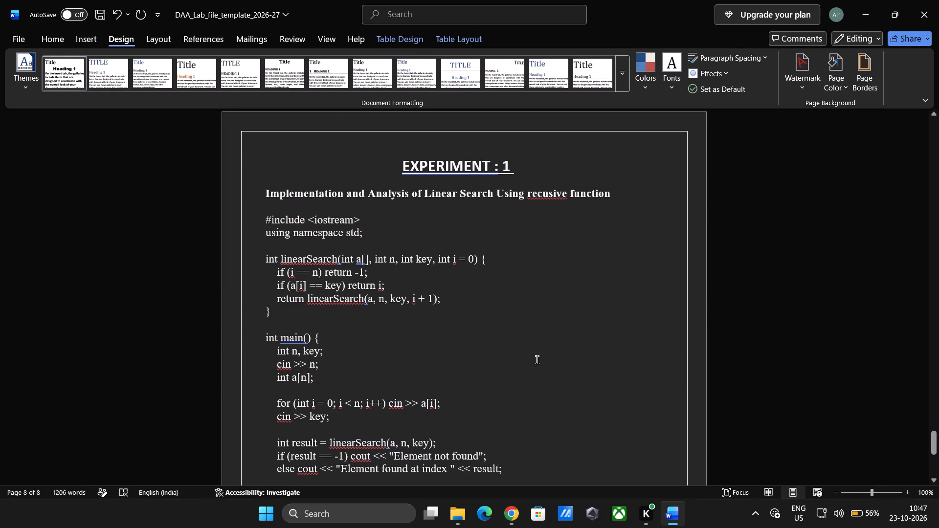
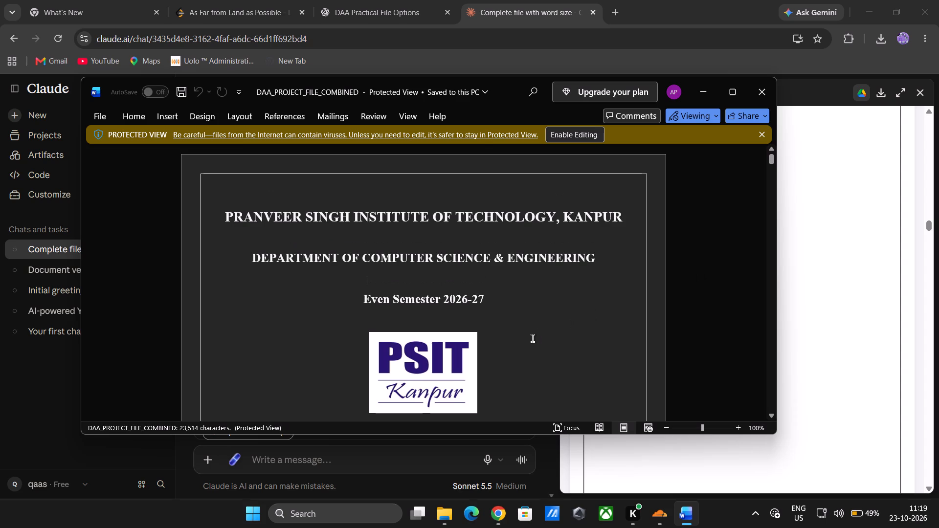
left_click(733, 90)
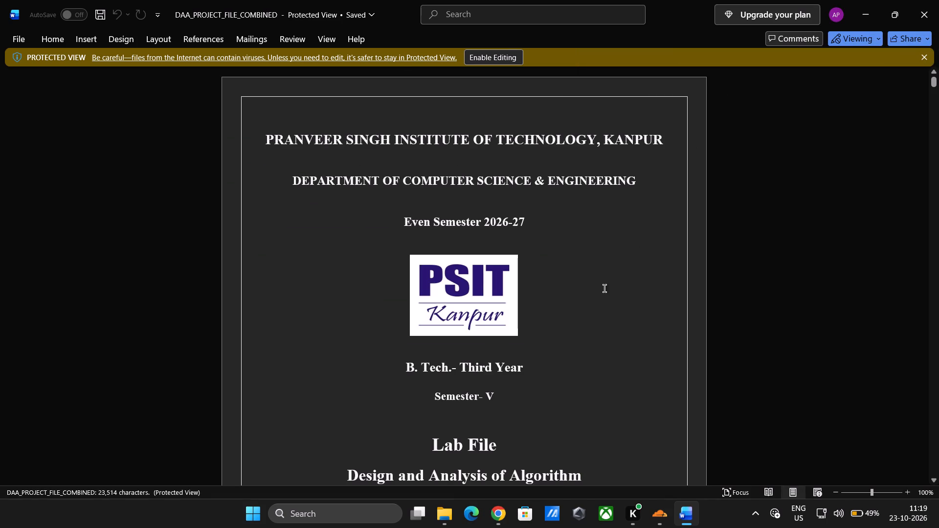
left_click(500, 57)
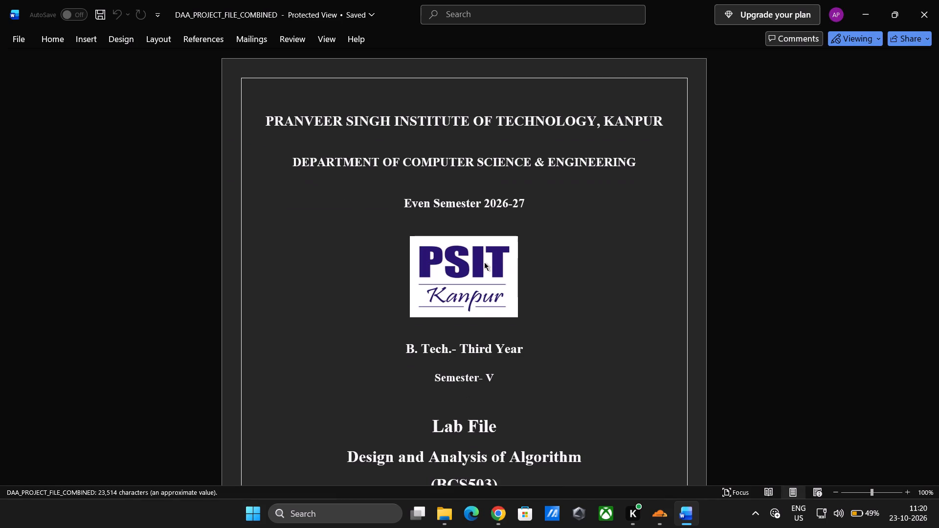
Look through the Word document from the cover to the Linear Search and Binary Search pages of Experiment 1.
scroll(484, 262, "down", 5)
scroll(484, 262, "up", 2)
scroll(484, 262, "down", 3)
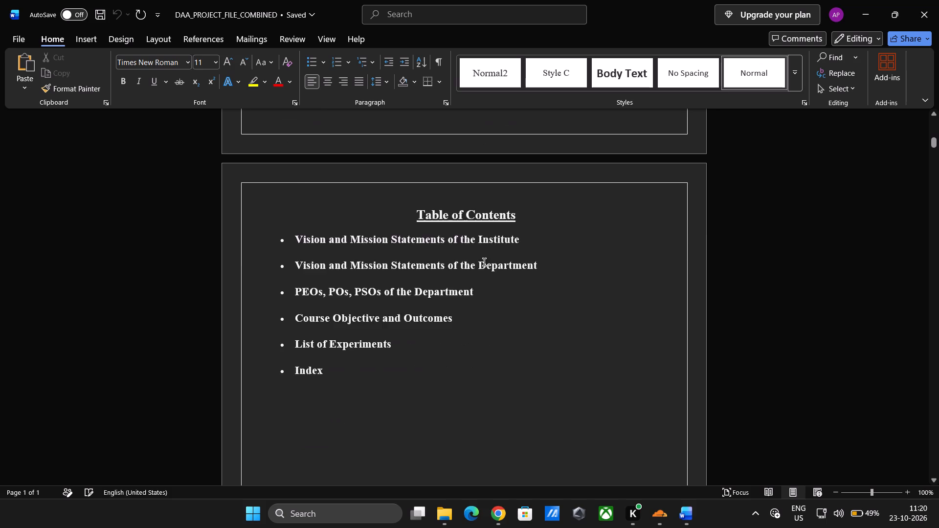
scroll(484, 262, "down", 9)
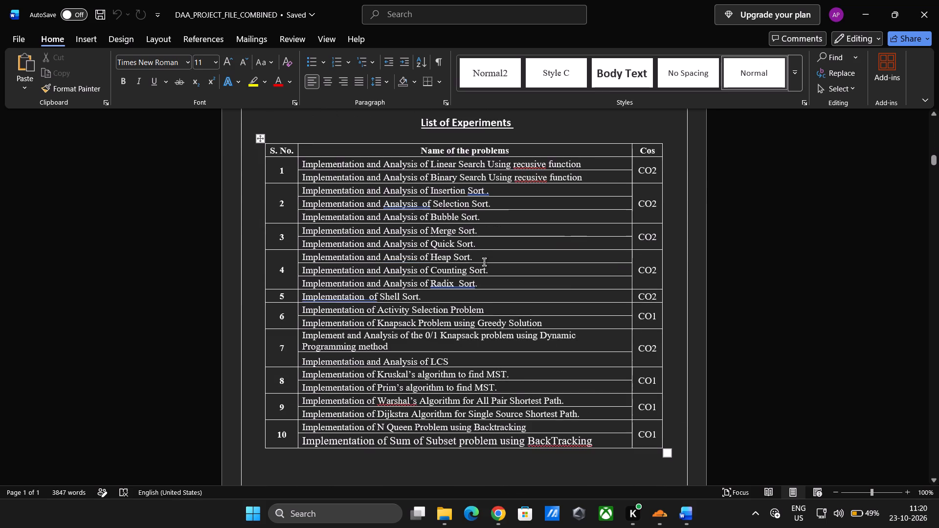
scroll(484, 262, "down", 8)
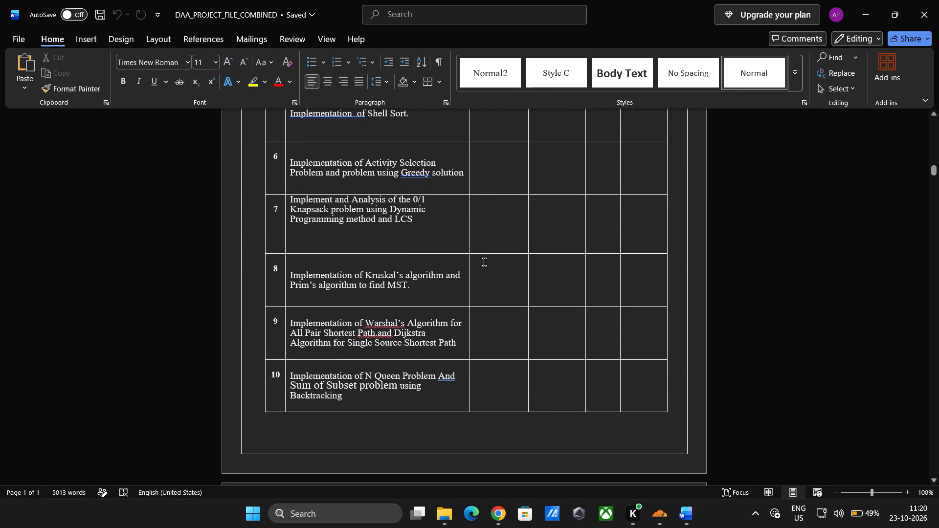
scroll(484, 262, "down", 2)
scroll(440, 315, "down", 2)
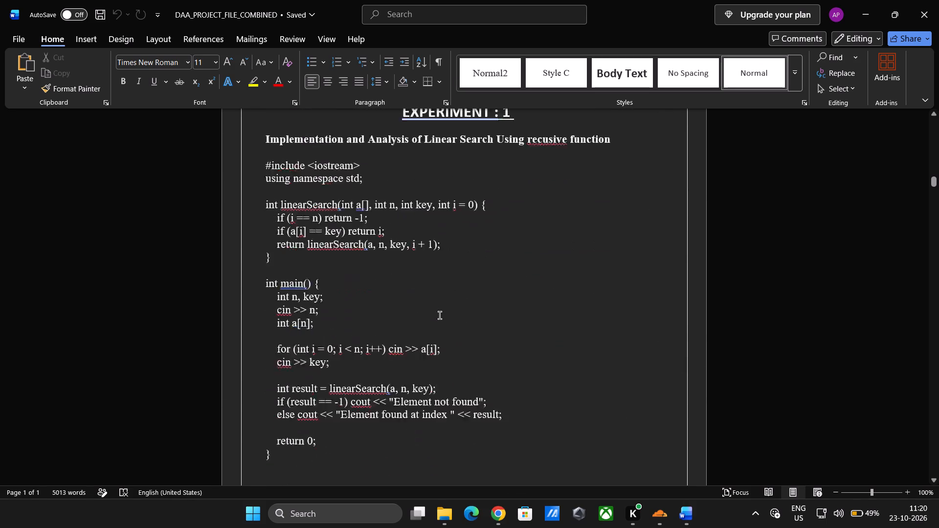
scroll(440, 315, "down", 12)
scroll(440, 315, "up", 2)
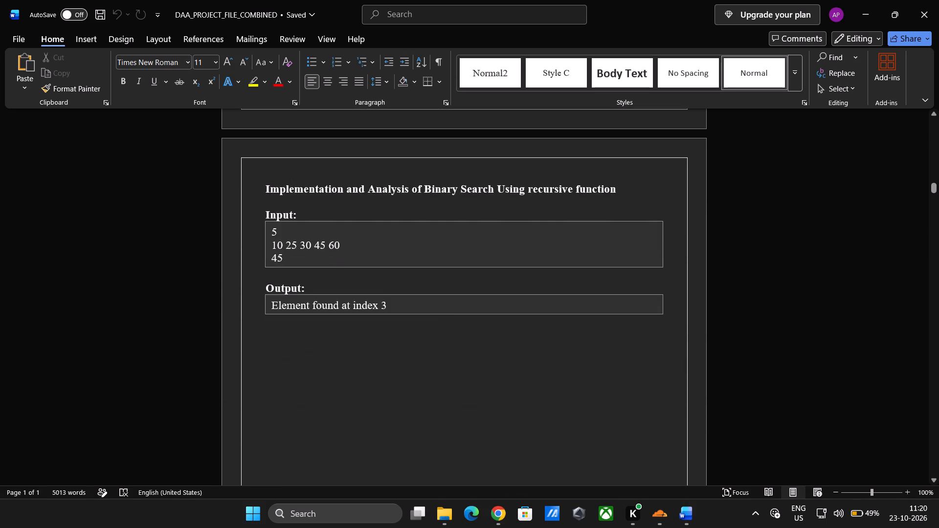
scroll(440, 315, "up", 6)
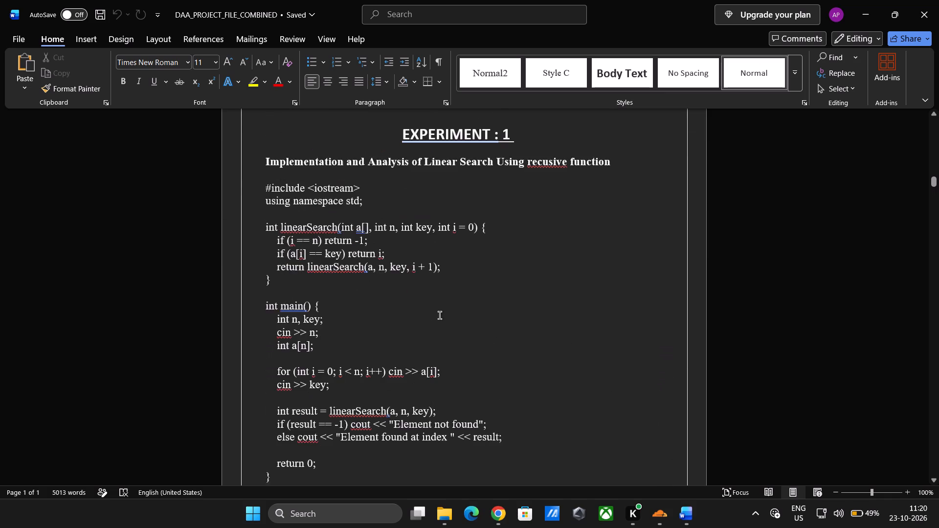
Insert 13 blank lines above the heading of the Linear Search input/output page to move its content down.
scroll(440, 315, "up", 7)
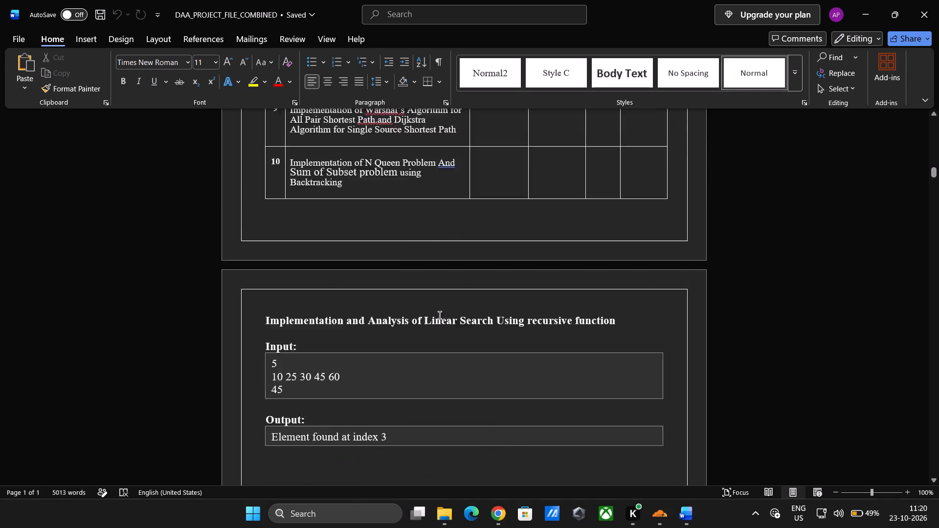
scroll(440, 315, "up", 1)
scroll(440, 315, "down", 1)
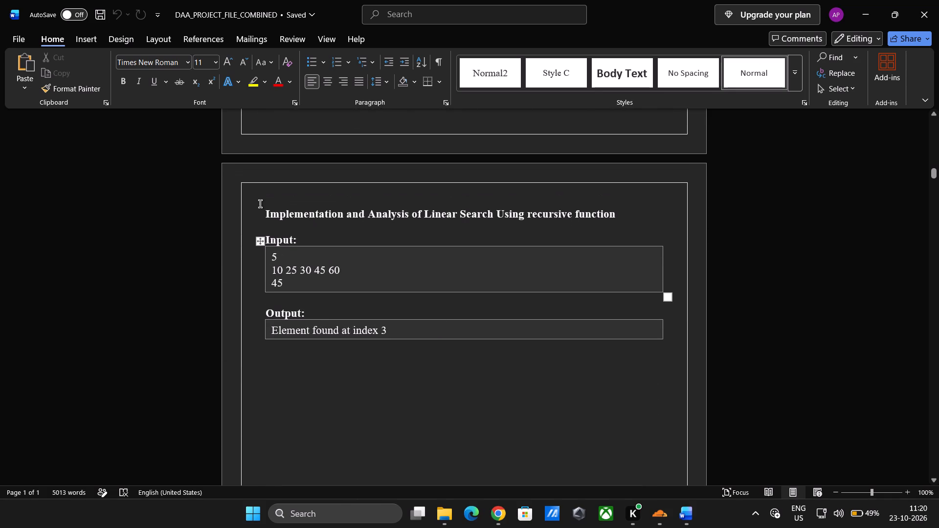
left_click(260, 203)
key("Return")
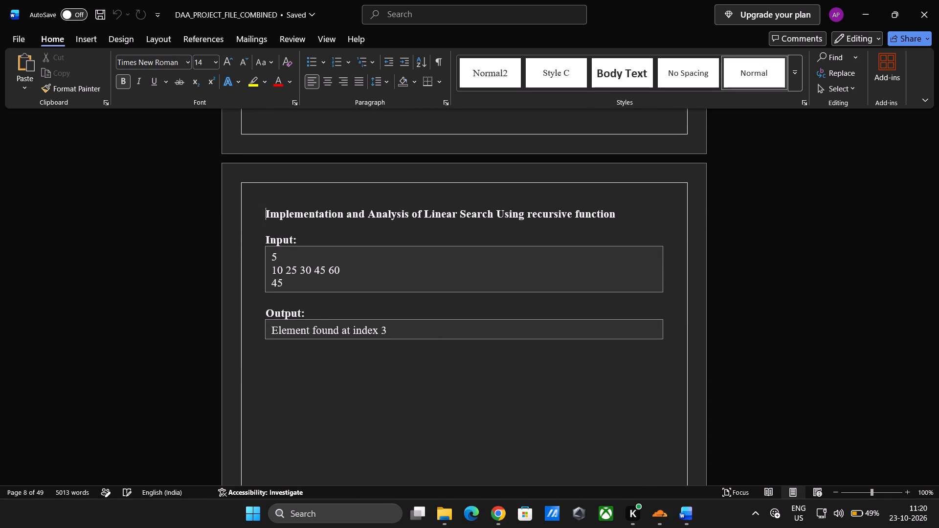
key("Return")
key("Return")
key("Return")
key("Return")
key("Return")
key("Return")
key("Return")
key("Return")
key("Return")
key("Return")
key("Return")
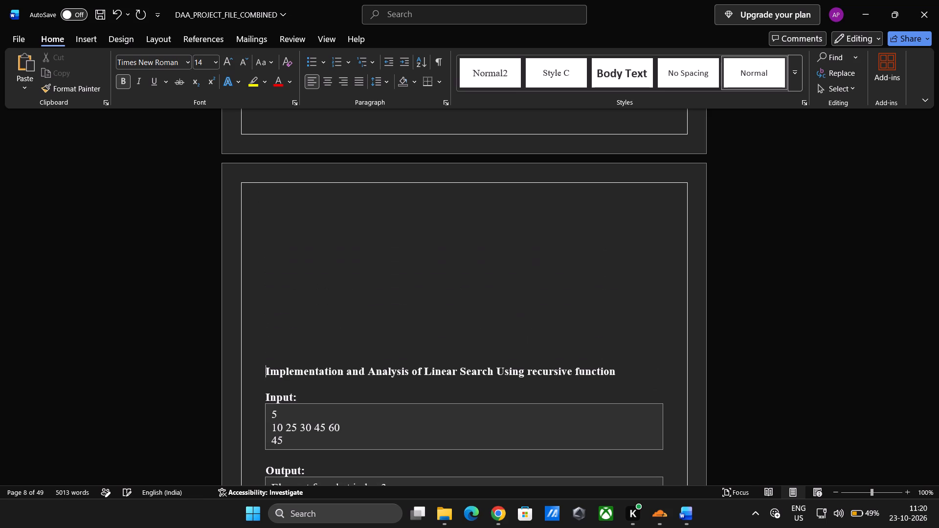
scroll(260, 203, "down", 4)
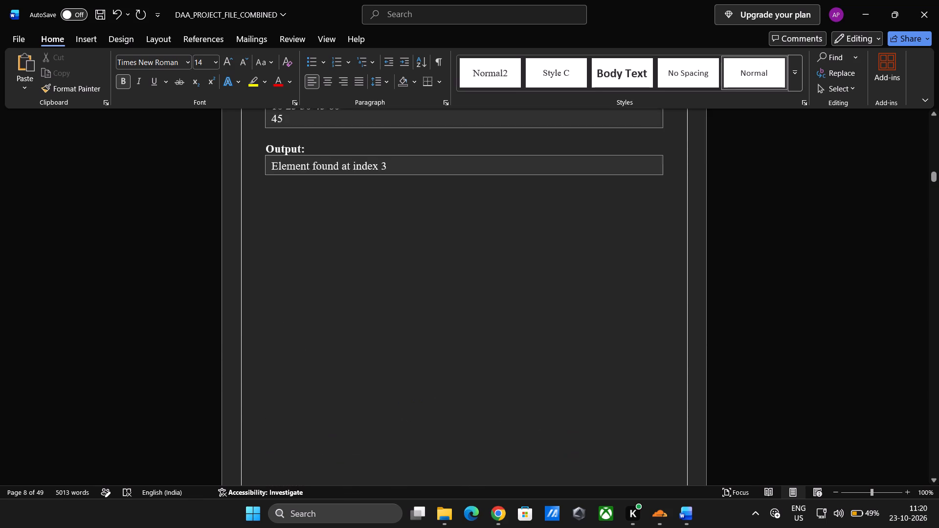
key("Return")
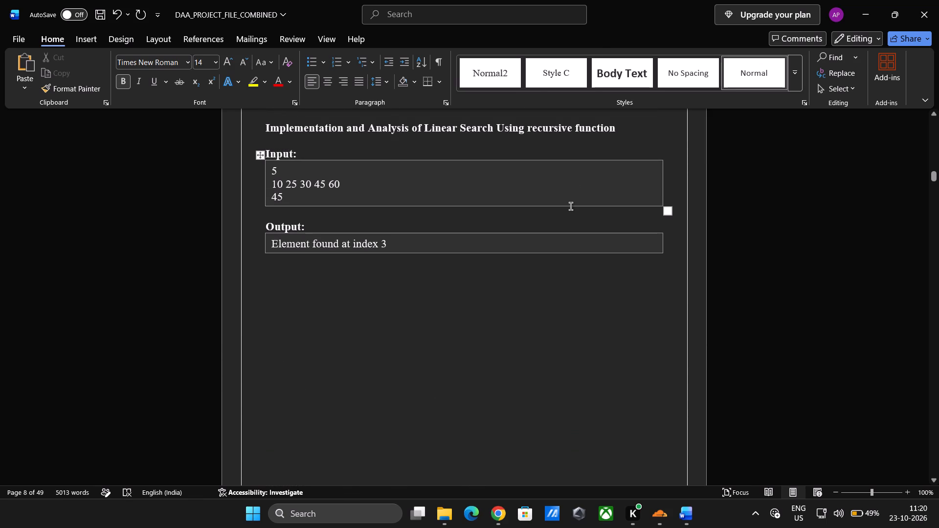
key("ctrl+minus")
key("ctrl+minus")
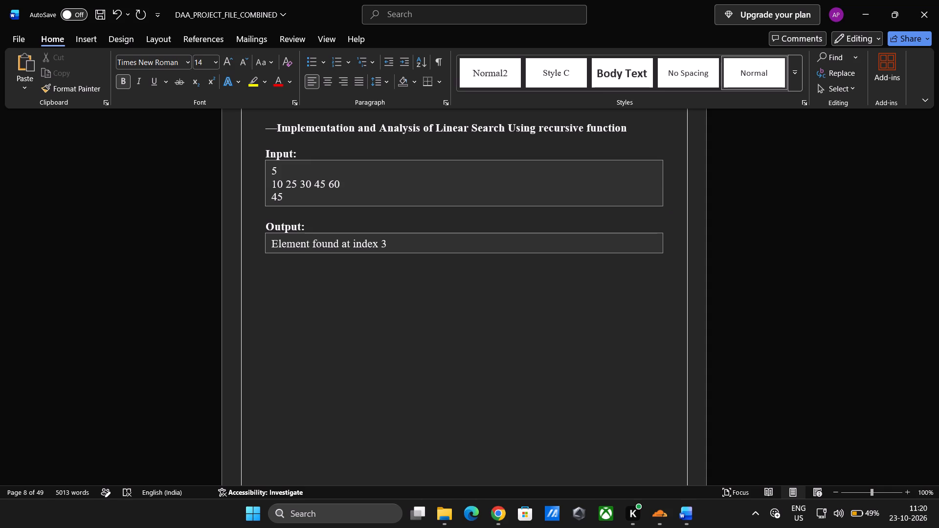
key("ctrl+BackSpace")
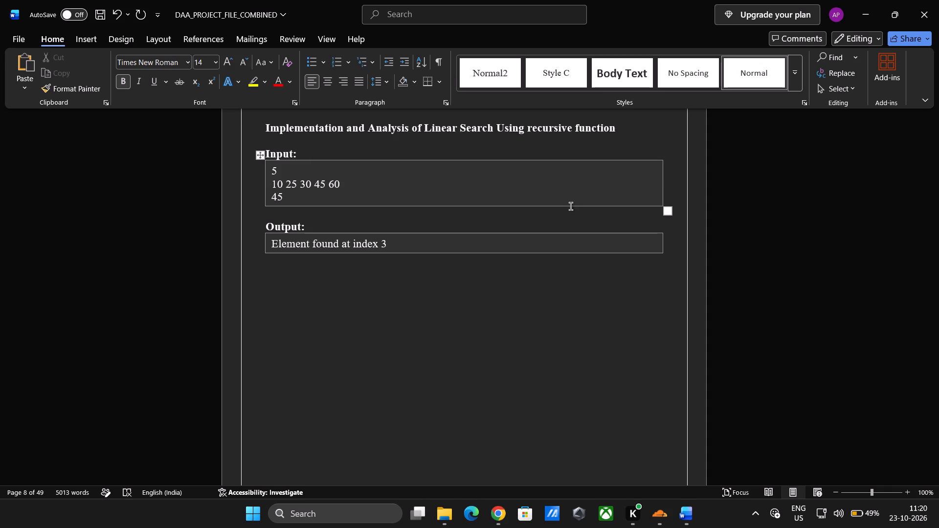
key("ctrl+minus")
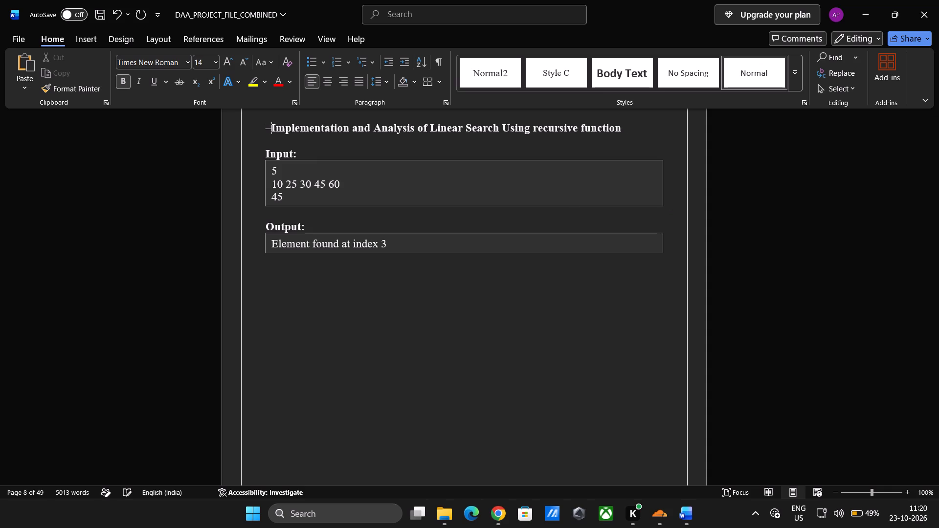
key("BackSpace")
Add one more blank line above the Linear Search input/output heading.
key("BackSpace")
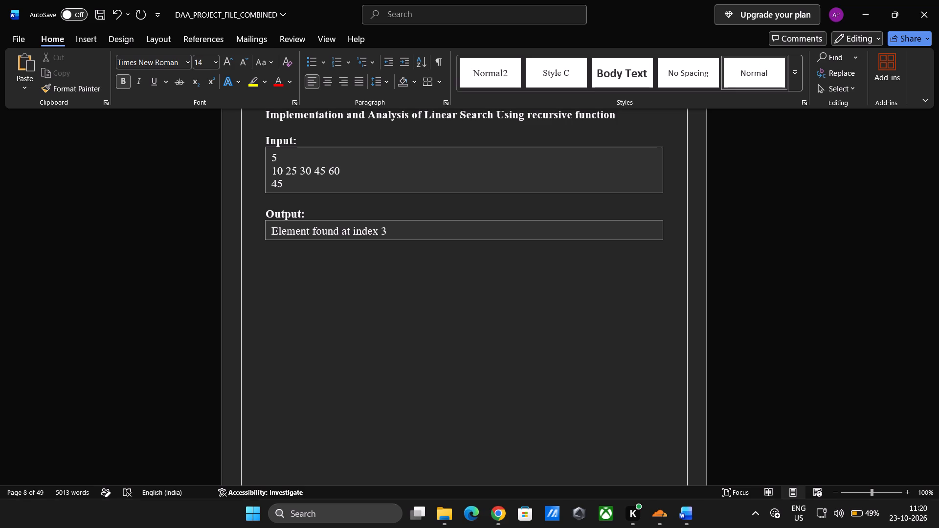
key("Return")
key("Return")
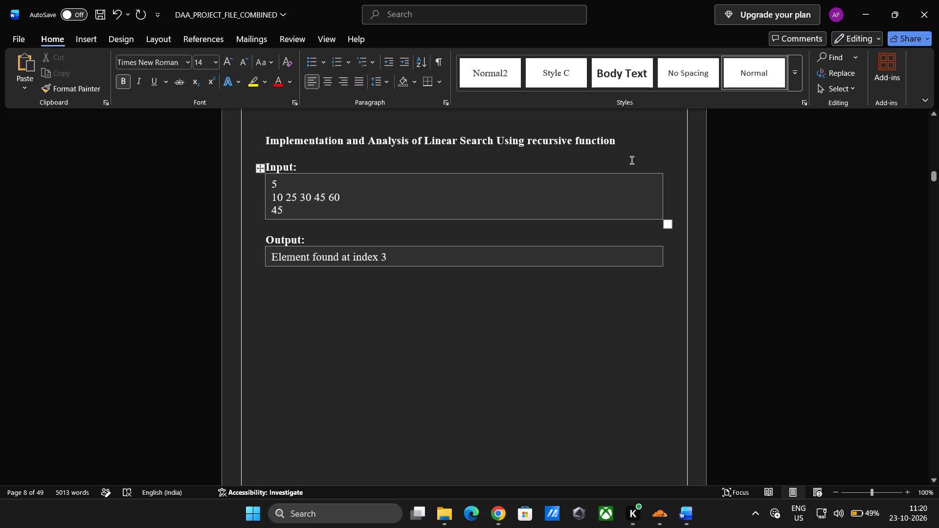
Zoom out to 70% to show two pages side by side and check the Linear Search output page's layout.
scroll(686, 268, "up", 1)
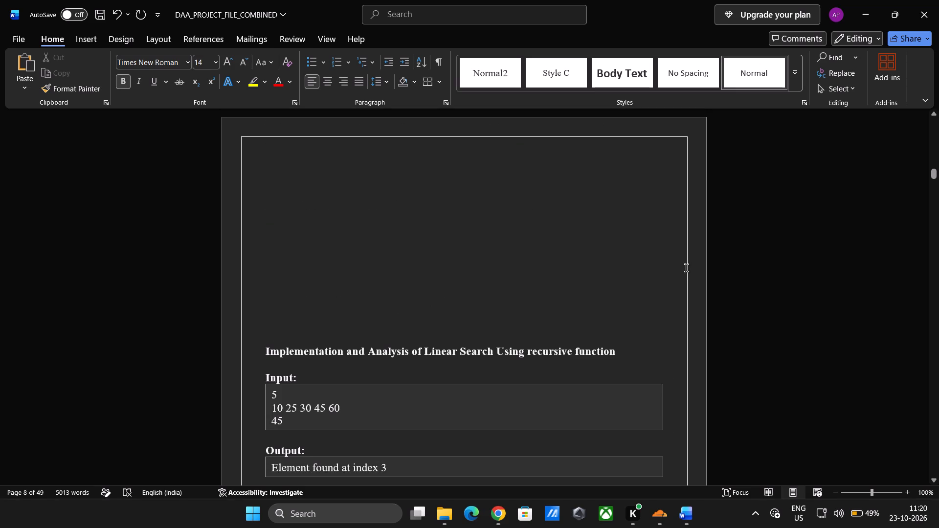
key("super+minus")
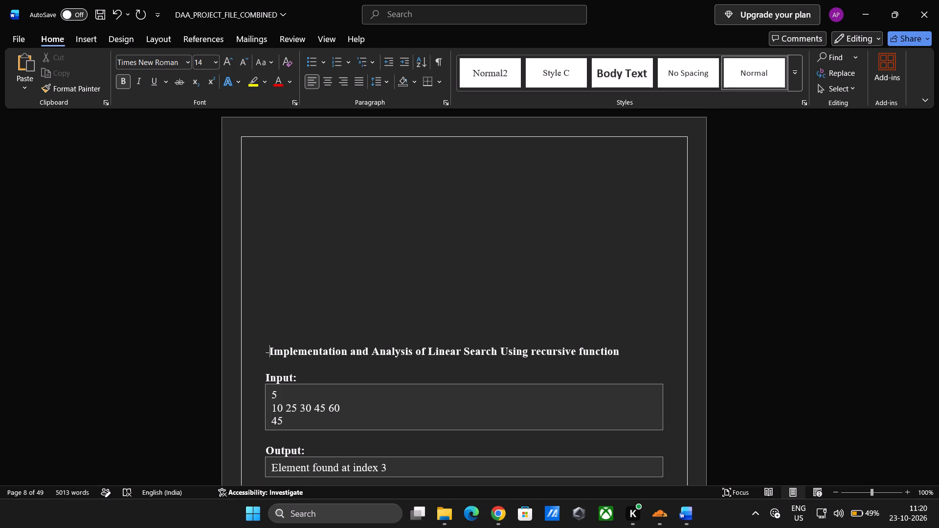
key("BackSpace")
scroll(686, 268, "down", 4)
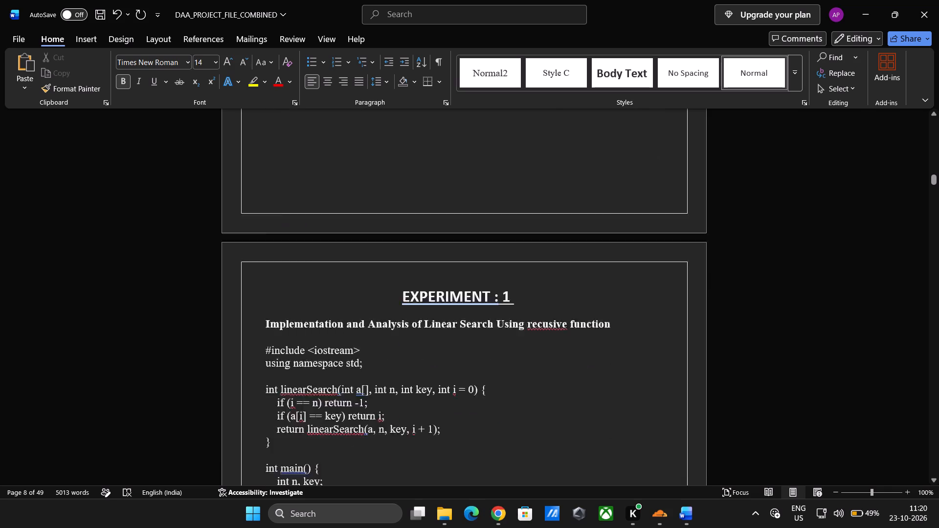
scroll(686, 268, "down", 2)
scroll(686, 268, "down", 2, "ctrl")
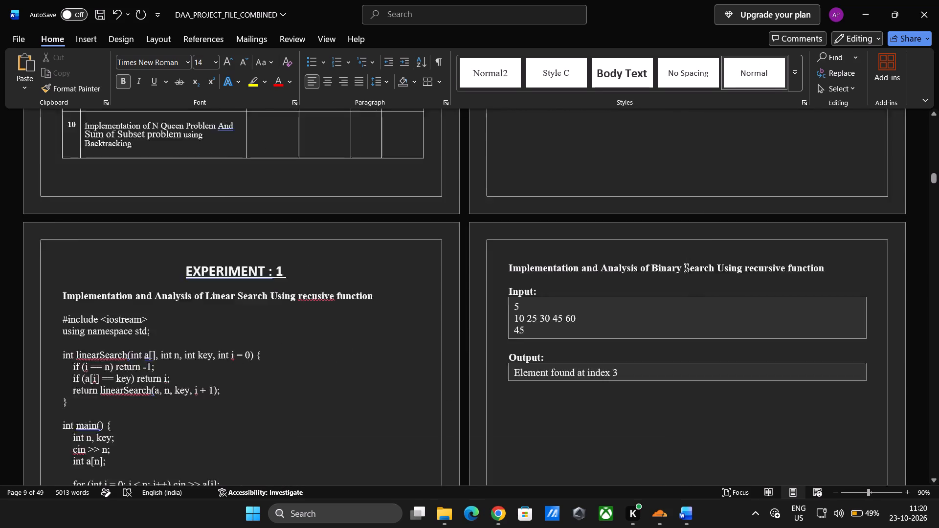
scroll(686, 268, "down", 1, "ctrl")
scroll(686, 268, "up", 2)
scroll(686, 268, "up", 2, "ctrl")
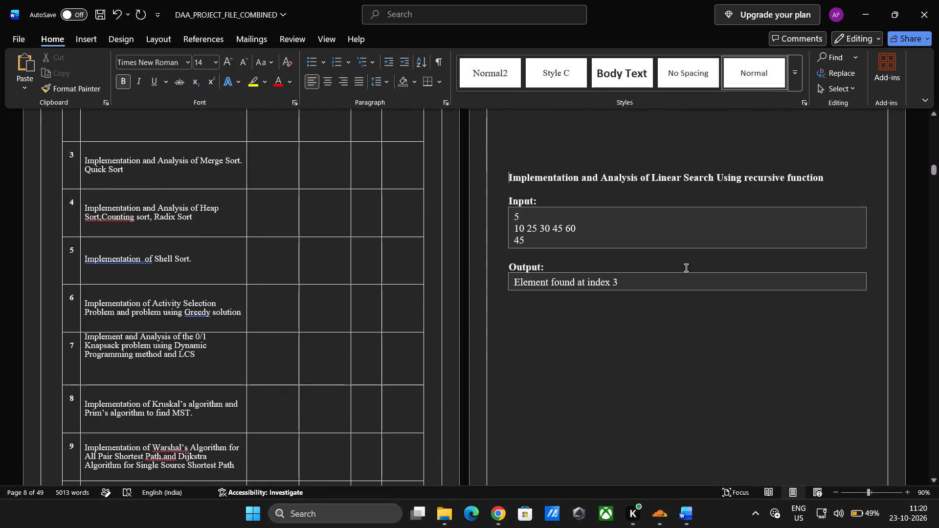
scroll(686, 268, "up", 3, "ctrl")
scroll(686, 268, "down", 2, "ctrl")
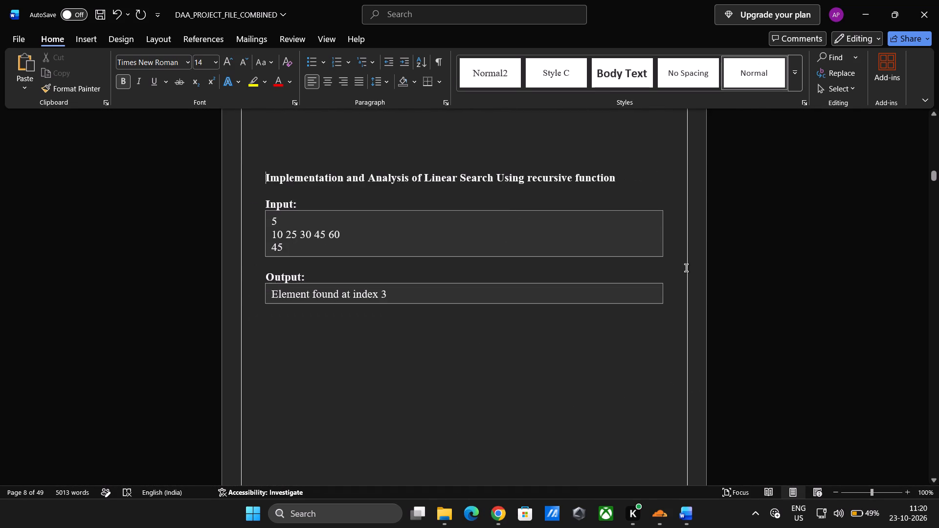
scroll(686, 268, "down", 1, "ctrl")
scroll(686, 268, "up", 2, "ctrl")
scroll(686, 268, "down", 4, "ctrl")
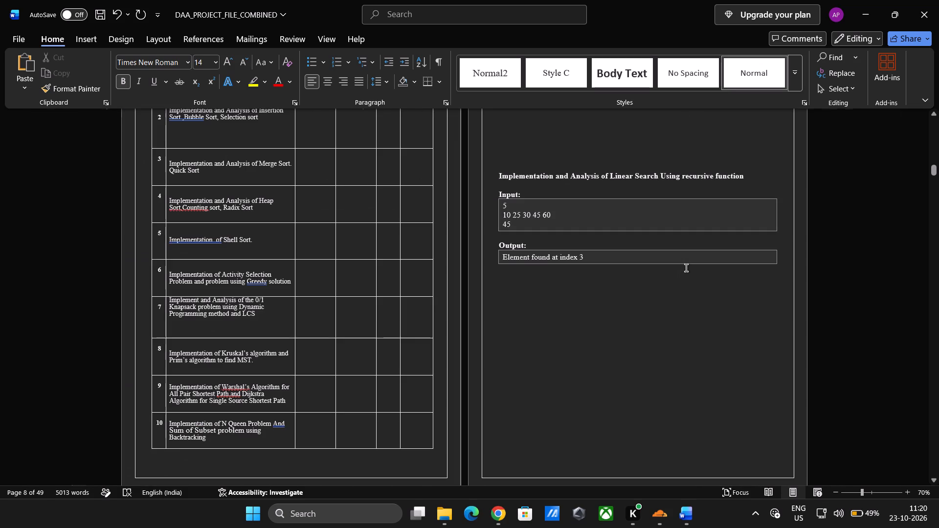
scroll(686, 268, "up", 2)
scroll(686, 268, "down", 3)
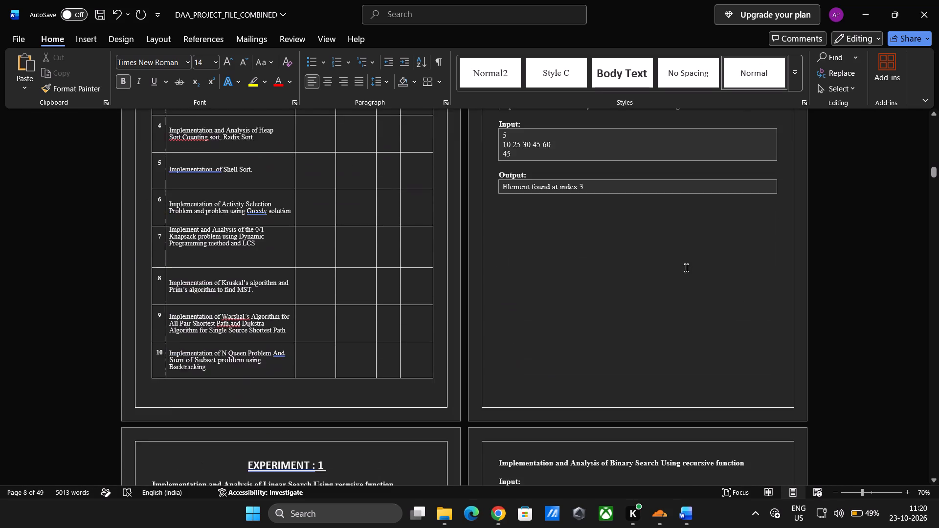
Insert 12 blank lines above the heading of the Binary Search input/output page.
scroll(686, 268, "down", 2)
left_click(497, 211)
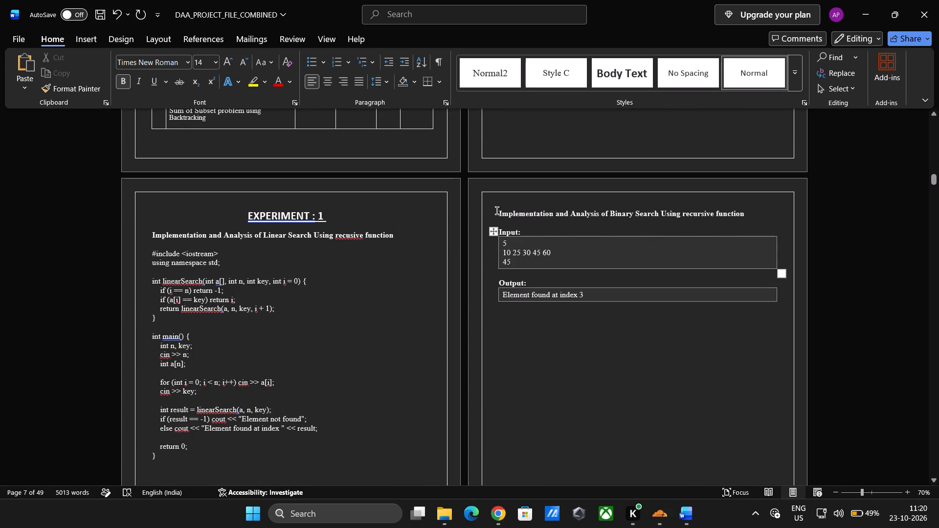
key("Return")
key("Return")
key("Return")
key("Return")
key("Return")
key("Return")
key("Return")
key("Return")
key("Return")
key("Return")
key("Return")
key("Return")
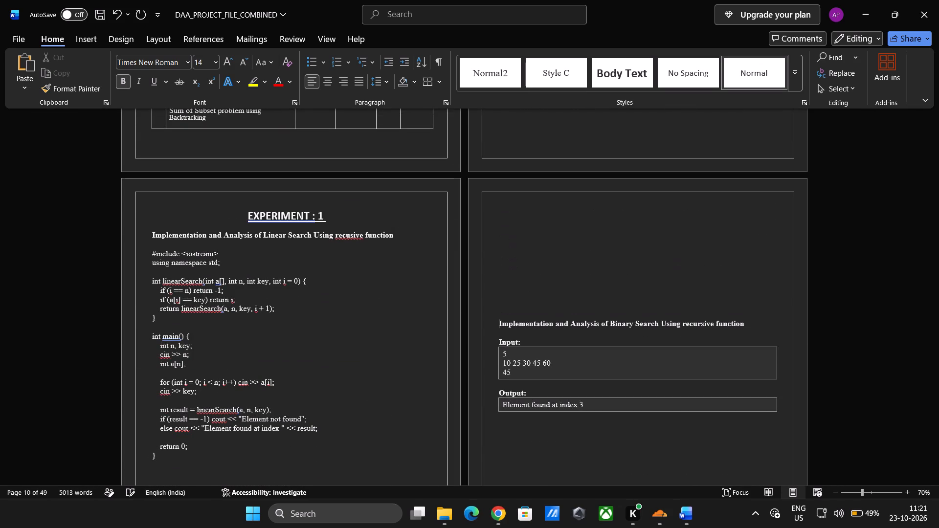
Insert 8 blank lines above the heading of the Insertion Sort input/output page.
scroll(497, 211, "down", 3)
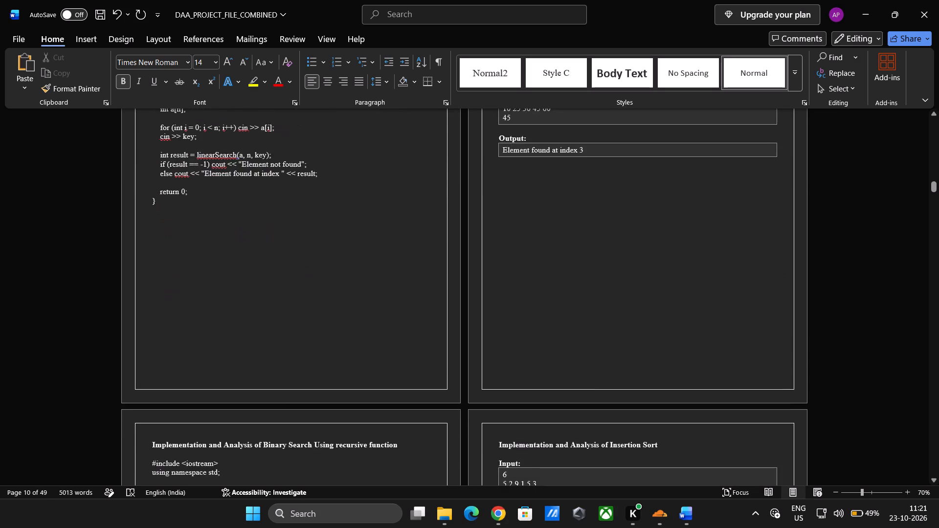
scroll(497, 211, "up", 2)
left_click(196, 191)
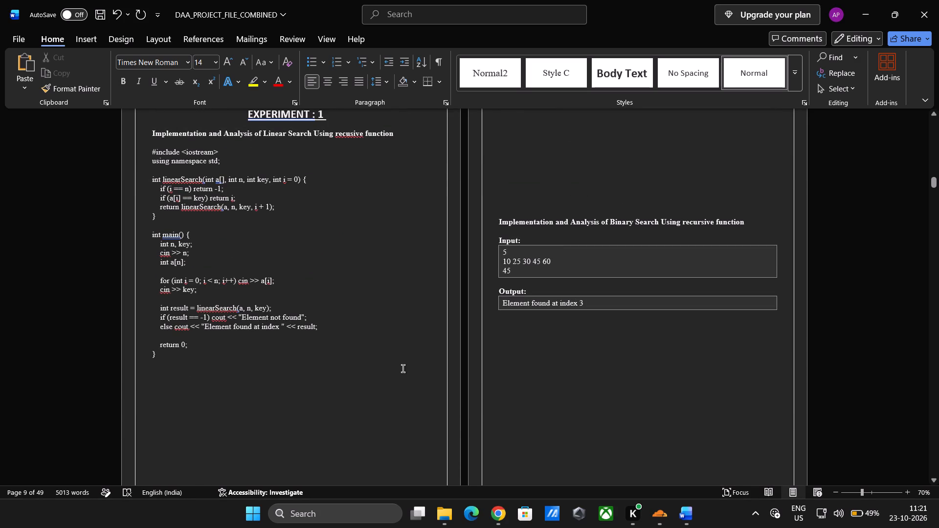
scroll(403, 369, "down", 4)
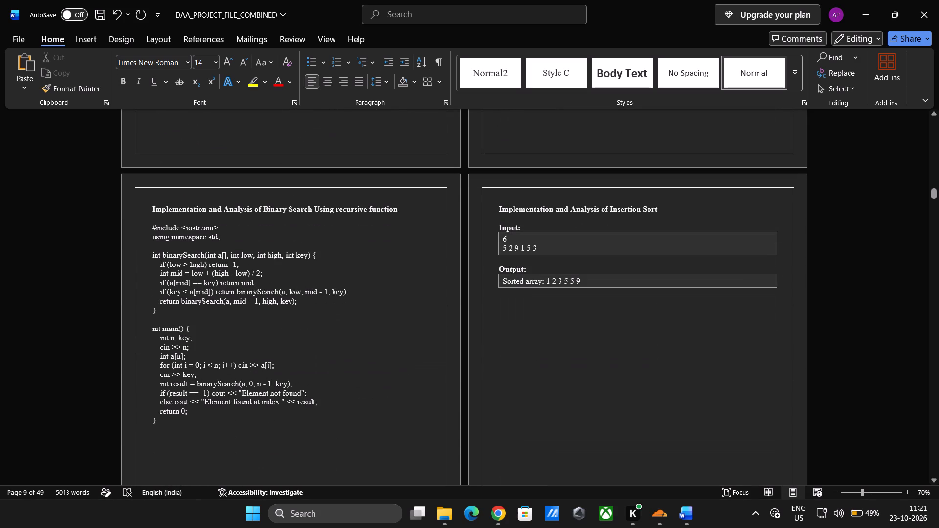
left_click(496, 205)
key("Return")
key("Return")
key("Return")
key("Return")
key("Return")
key("Return")
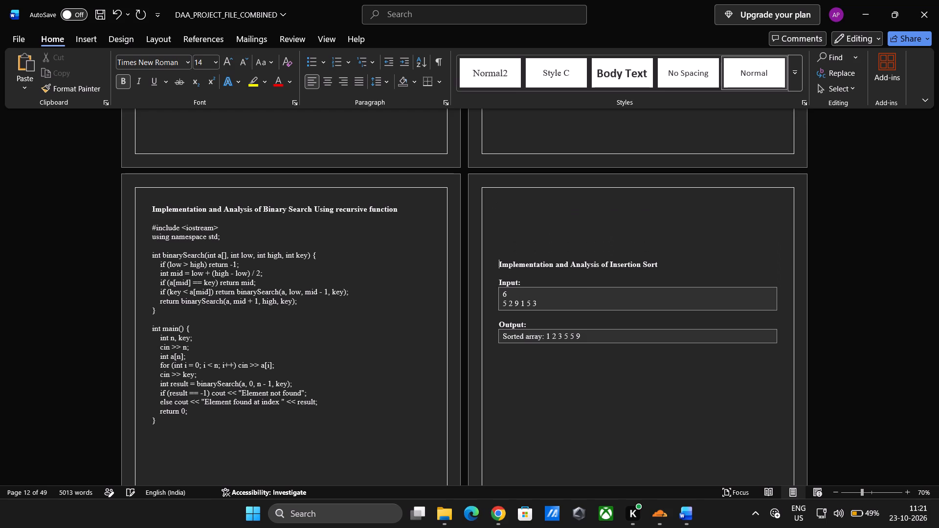
key("Return")
key("Return")
Insert 13 blank lines above the heading of the Selection Sort input/output page.
scroll(496, 205, "down", 1)
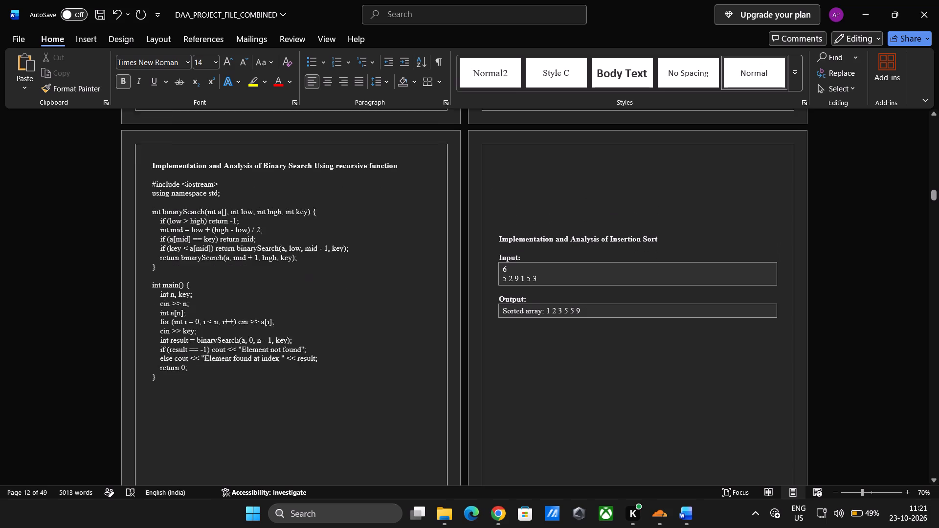
scroll(496, 205, "down", 3)
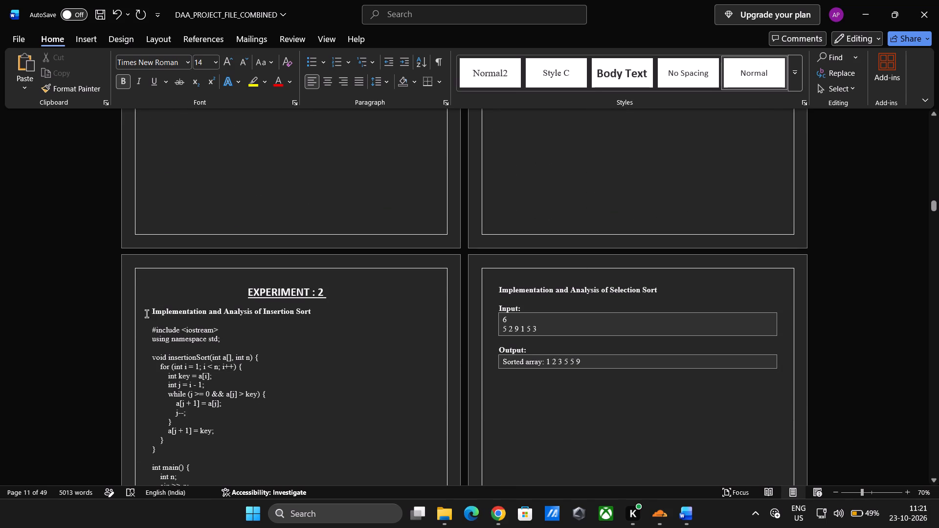
left_click(498, 287)
key("Return")
key("Return")
key("Return")
key("Return")
key("Return")
key("Return")
key("Return")
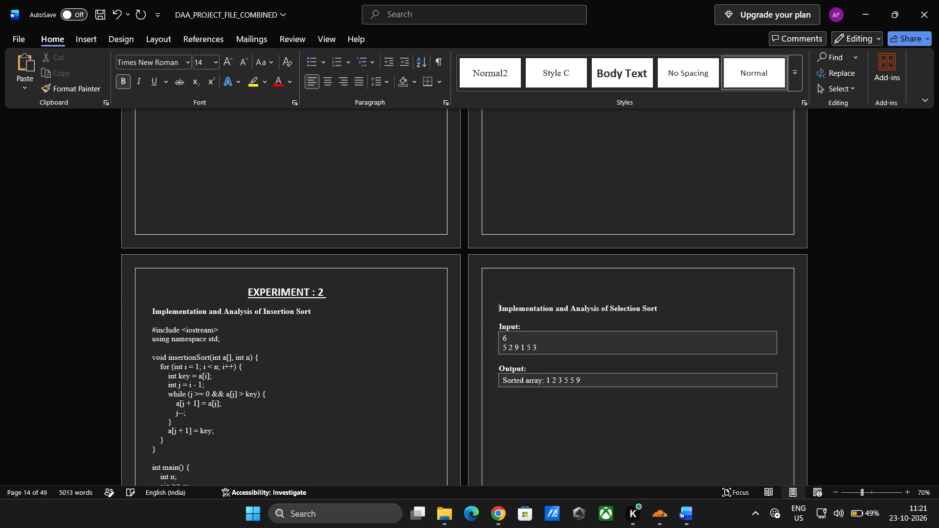
key("Return")
key("Return")
key("Return")
key("Return")
key("Return")
key("Return")
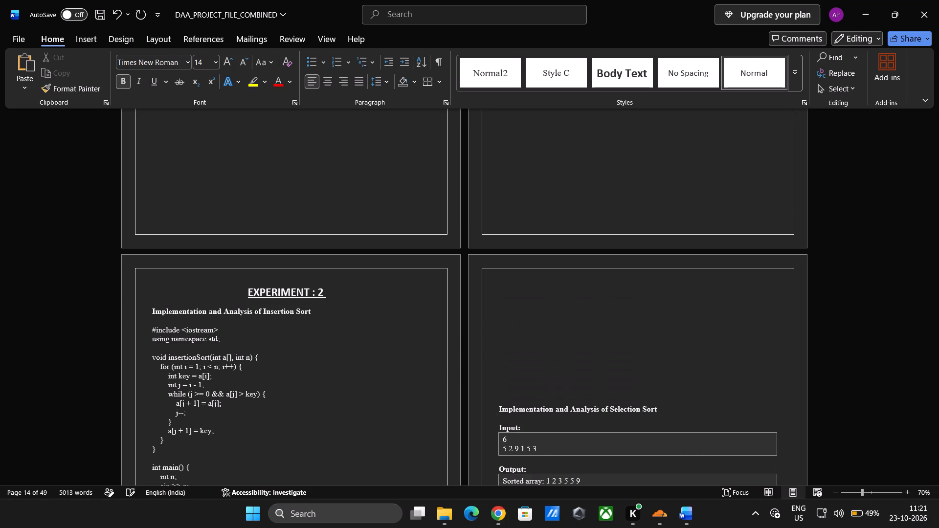
Insert 9 blank lines above the heading of the Bubble Sort input/output page.
scroll(498, 287, "down", 5)
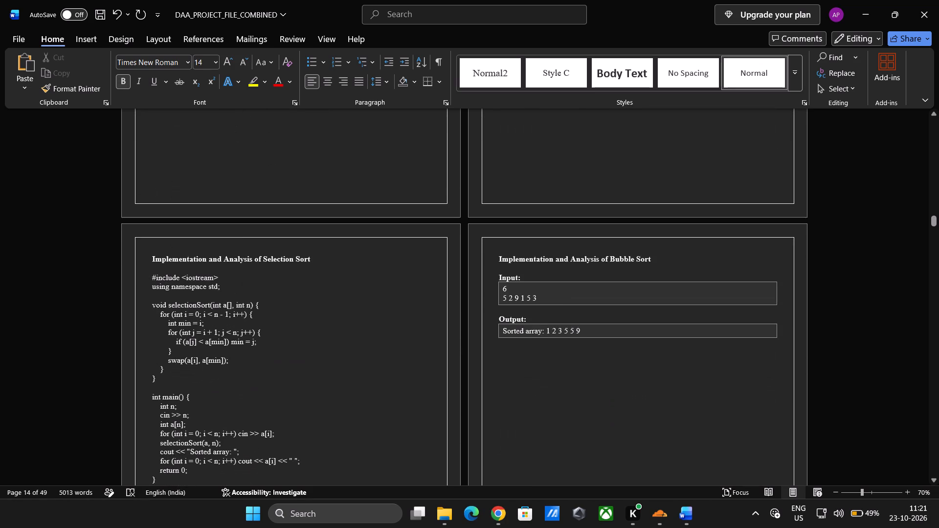
left_click(495, 263)
key("Return")
key("Return")
key("Return")
key("Return")
key("Return")
key("Return")
key("Return")
key("Return")
key("Return")
key("Return")
key("Return")
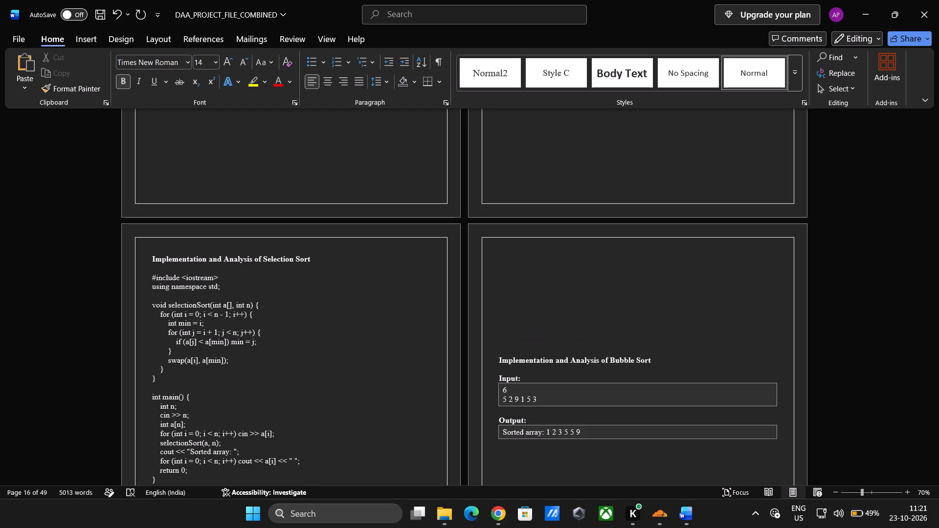
key("BackSpace")
key("BackSpace")
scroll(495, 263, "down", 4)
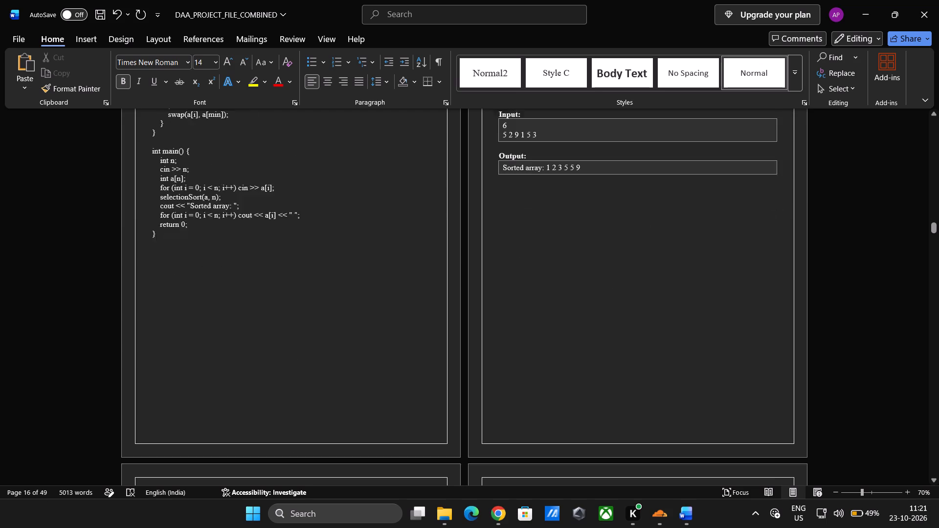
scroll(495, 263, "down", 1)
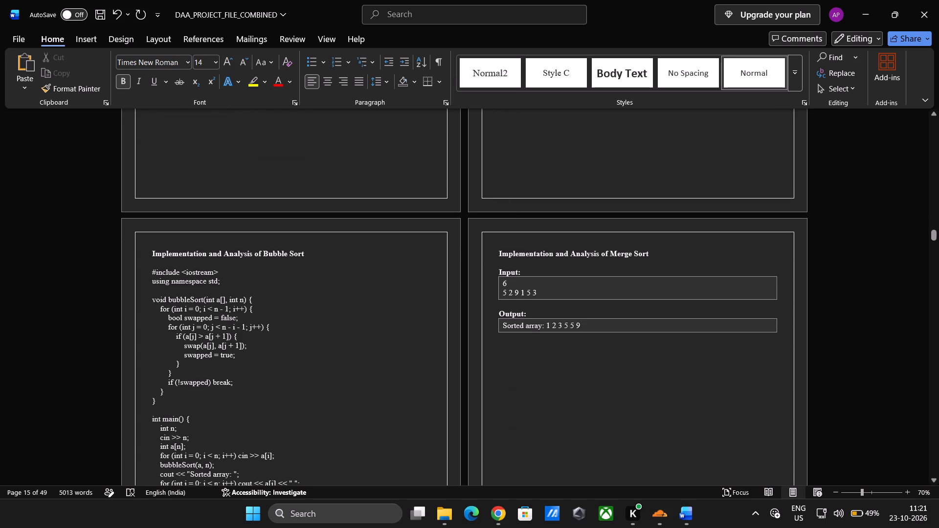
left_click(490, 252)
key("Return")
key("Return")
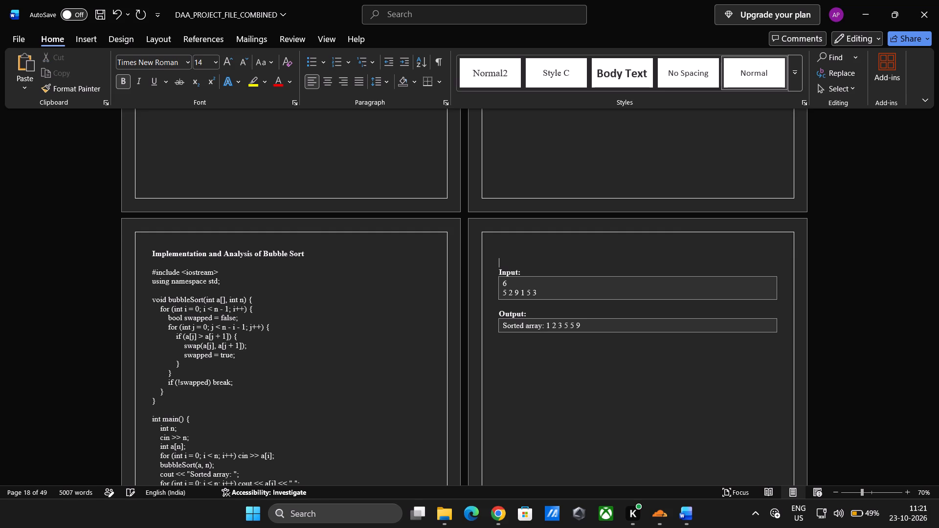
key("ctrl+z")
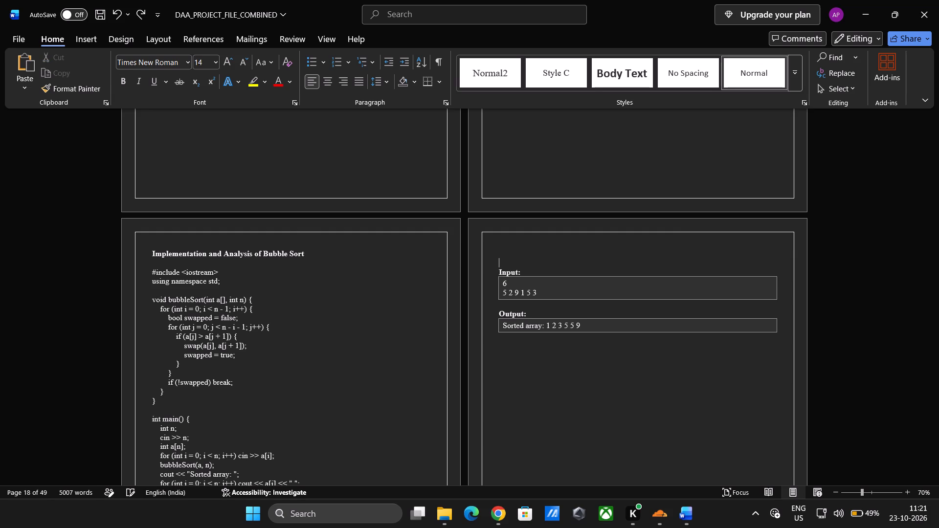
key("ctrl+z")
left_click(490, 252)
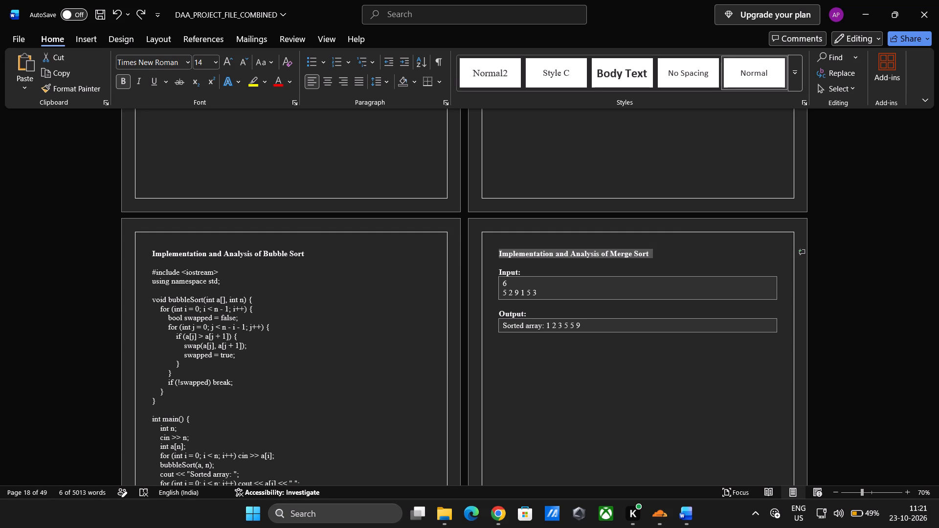
Insert 13 blank lines above the heading of the Merge Sort input/output page.
left_click(493, 252)
left_click(493, 252)
key("Return")
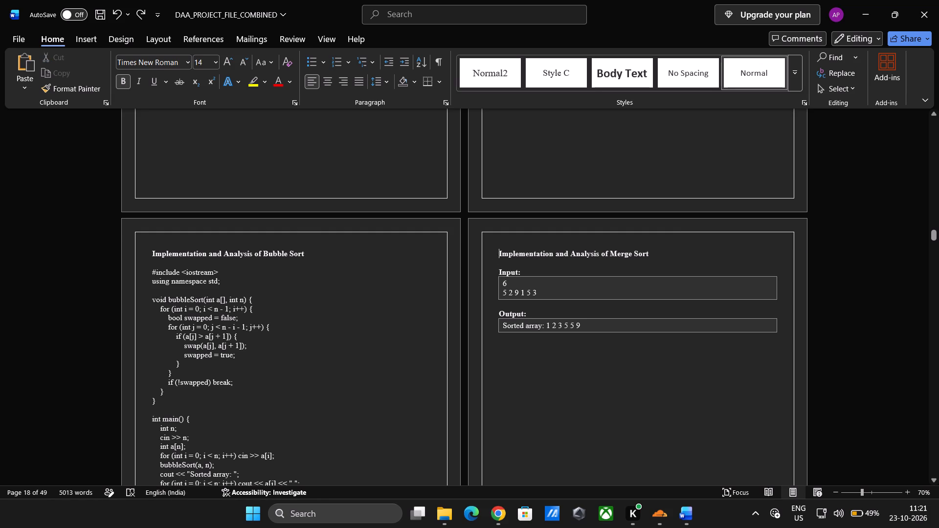
key("Return")
key("Return")
key("Return")
key("Return")
key("Return")
key("Return")
key("Return")
key("Return")
key("Return")
key("Return")
key("Return")
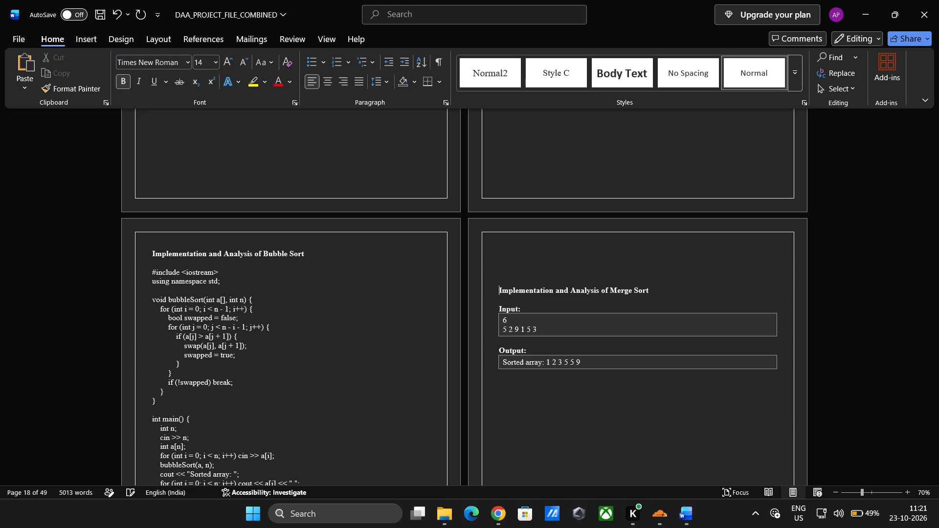
scroll(493, 252, "down", 3)
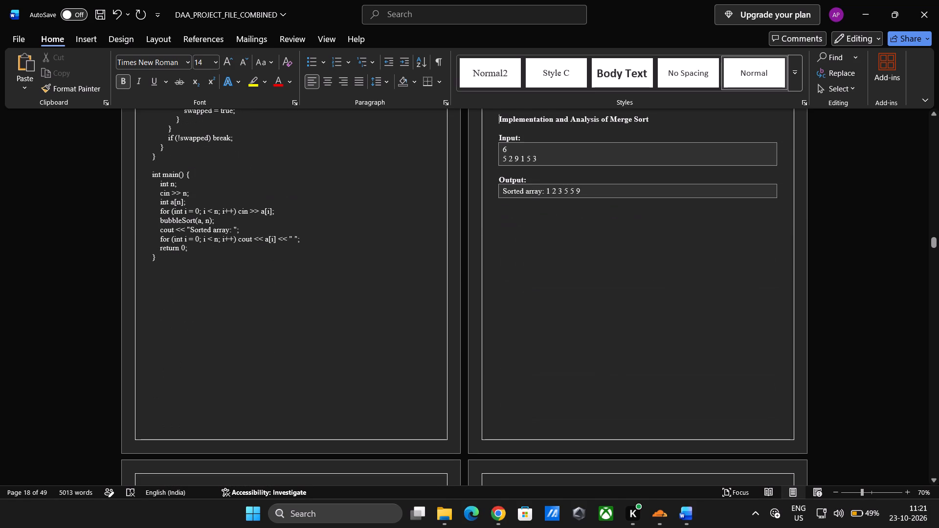
key("Return")
Insert 17 blank lines above the heading of the Quick Sort input/output page.
scroll(493, 252, "down", 3)
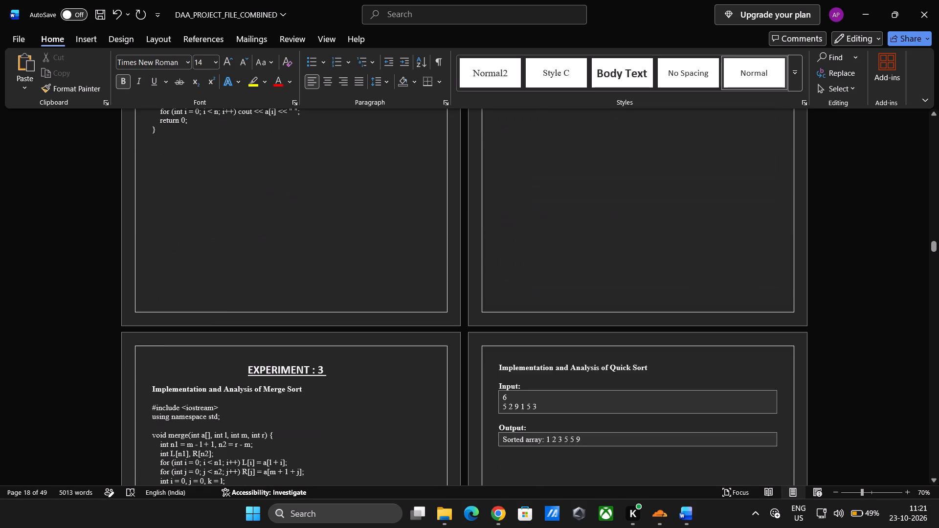
scroll(493, 252, "down", 1)
scroll(526, 177, "up", 1)
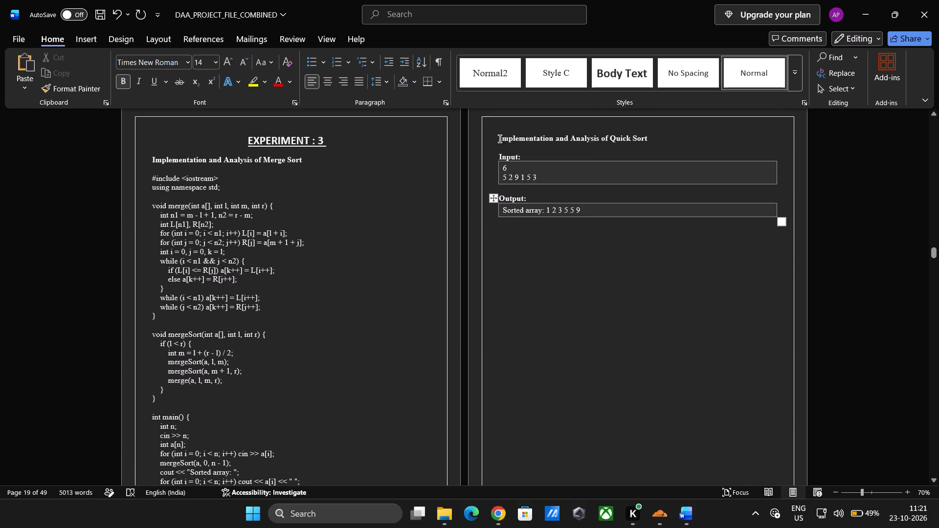
left_click(499, 139)
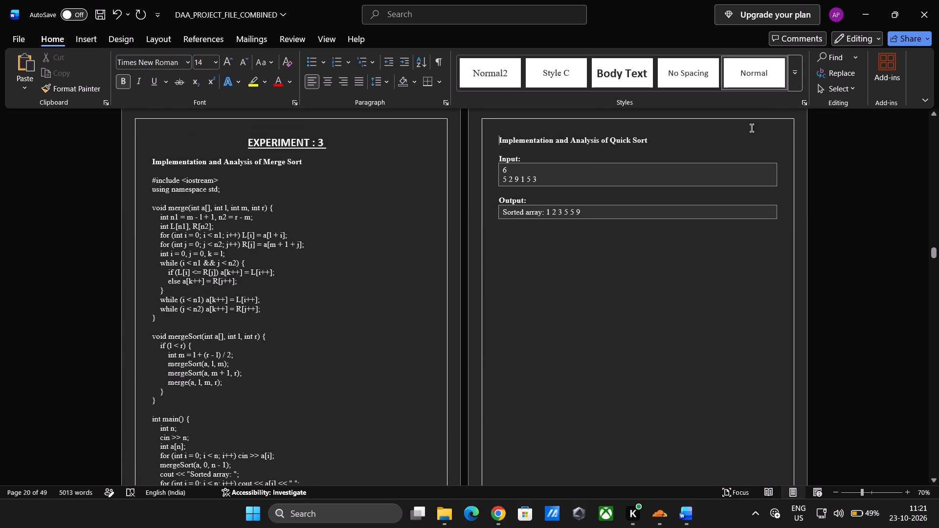
key("Return")
key("Return")
key("Return")
key("Return")
key("Return")
key("Return")
key("Return")
key("Return")
key("Return")
key("Return")
key("Return")
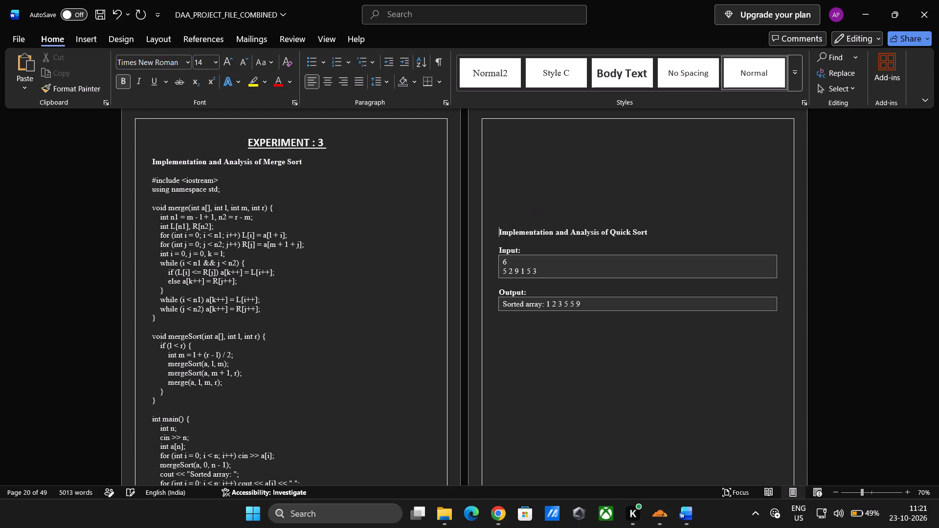
key("Return")
key("Return")
key("Return")
key("Return")
key("Return")
key("Return")
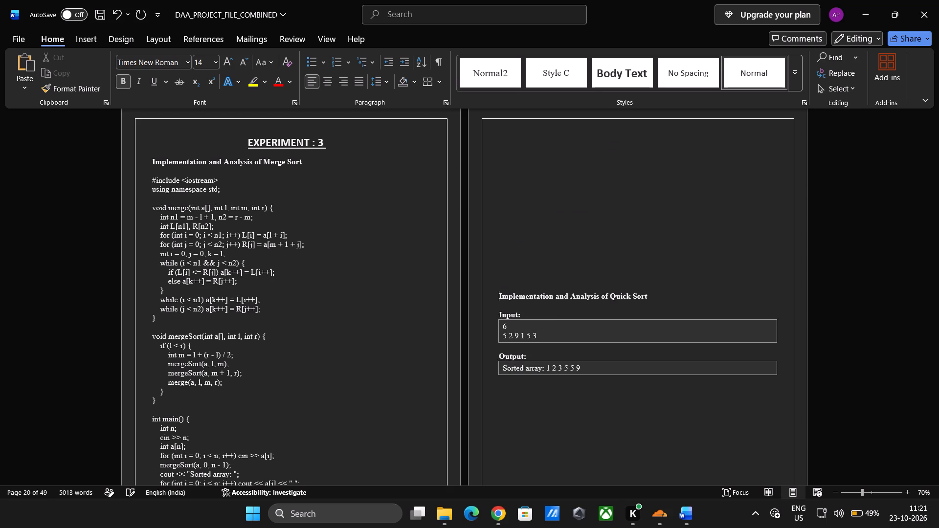
Insert 17 blank lines above the heading of the Heap Sort input/output page.
scroll(752, 128, "down", 5)
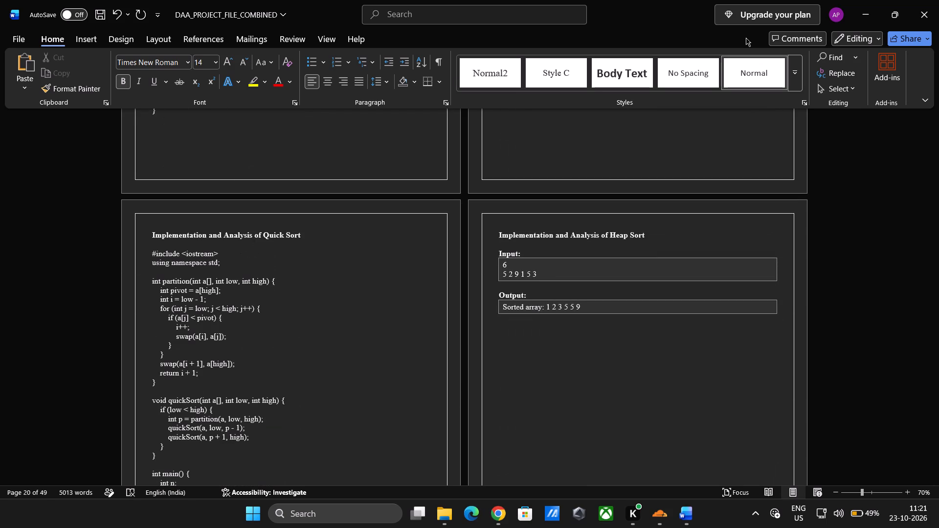
left_click(497, 237)
key("Return")
key("Return")
key("Return")
key("Return")
key("Return")
key("Return")
key("Return")
key("Return")
key("Return")
key("Return")
key("Return")
key("Return")
key("Return")
key("Return")
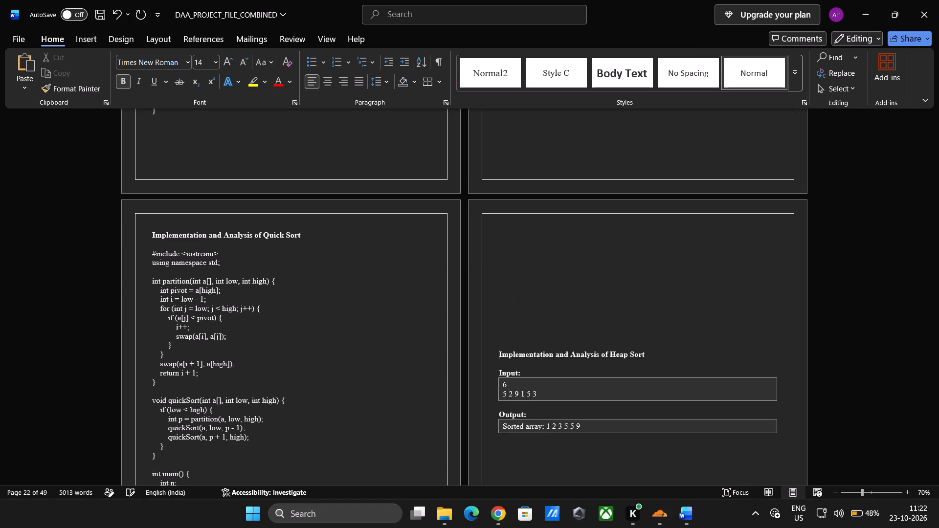
key("Return")
key("Return")
key("Return")
Insert 15 blank lines above the heading of the Counting Sort input/output page.
scroll(497, 237, "down", 3)
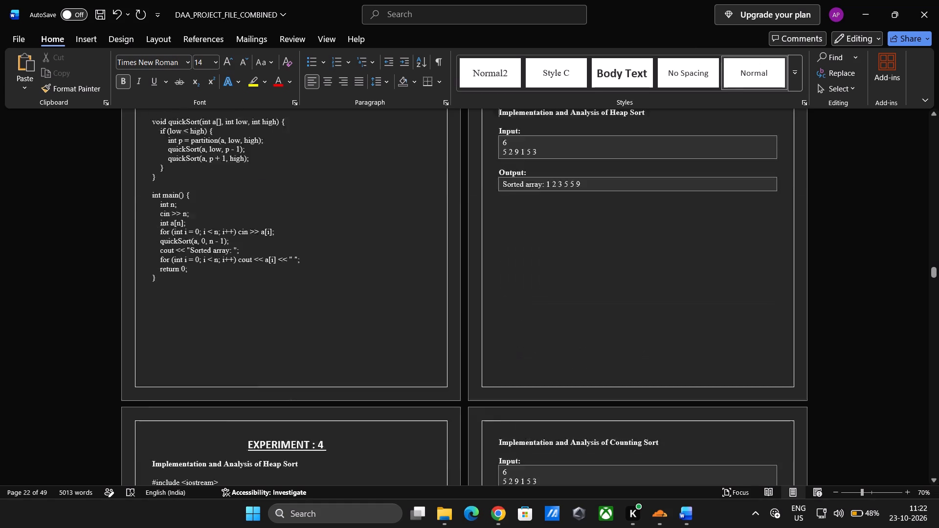
scroll(497, 237, "down", 1)
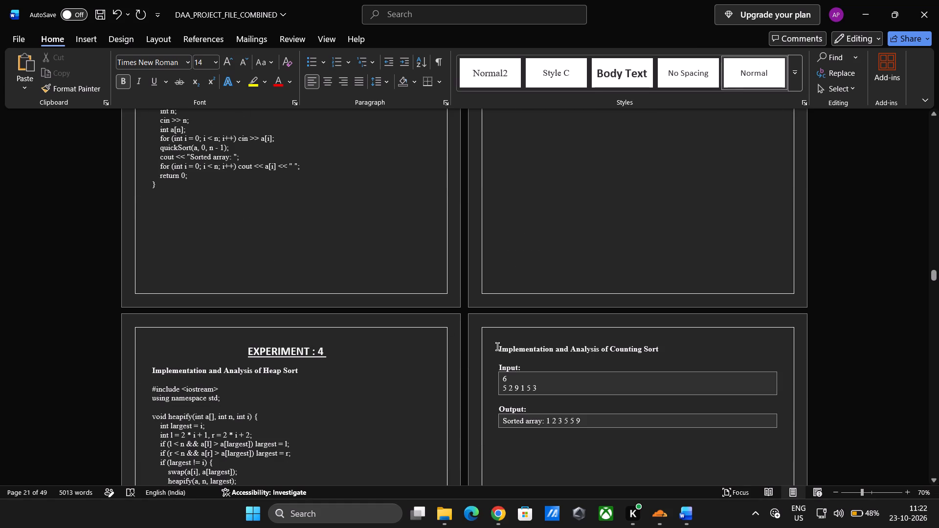
left_click(497, 347)
key("Return")
key("Return")
key("Return")
key("Return")
key("Return")
key("Return")
key("Return")
key("Return")
key("Return")
key("Return")
key("Return")
key("Return")
key("Return")
key("Return")
key("Return")
key("Return")
key("Return")
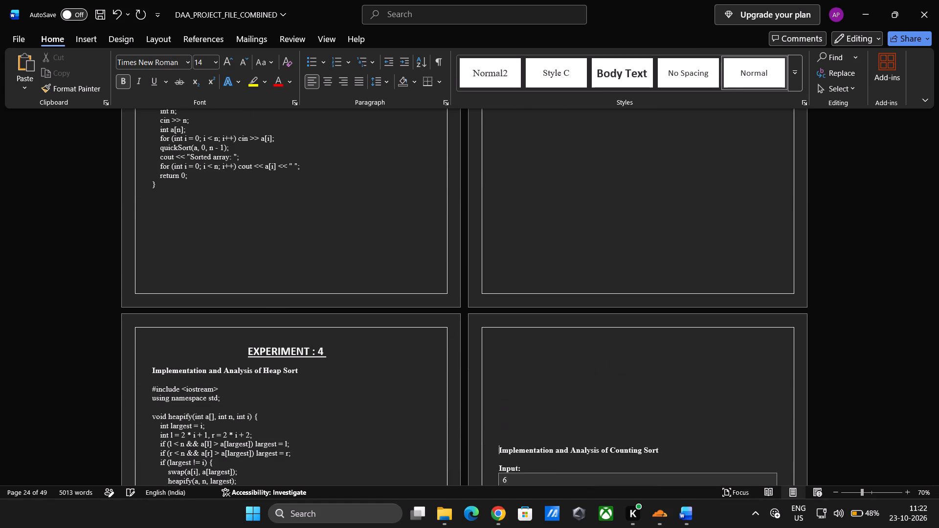
scroll(497, 347, "down", 2)
key("BackSpace")
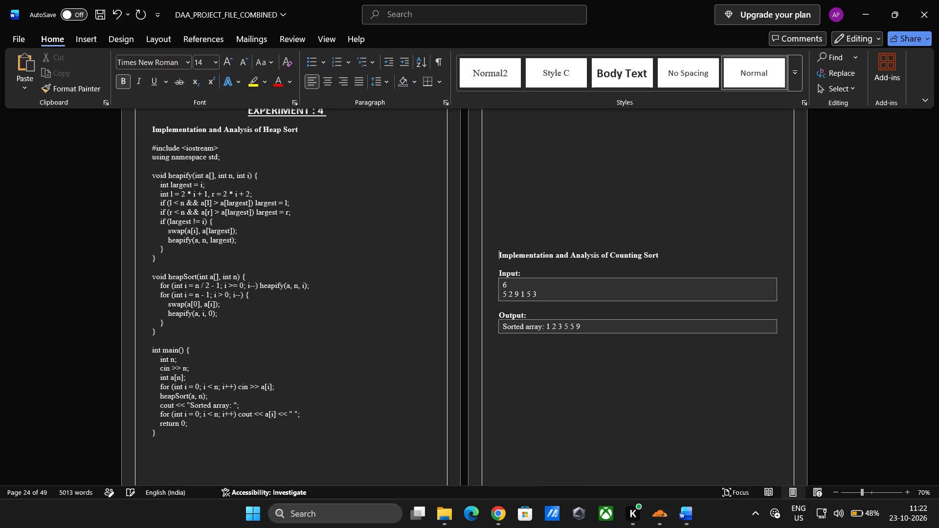
key("BackSpace")
Insert 15 blank lines above the heading of the Radix Sort input/output page.
scroll(497, 347, "down", 2)
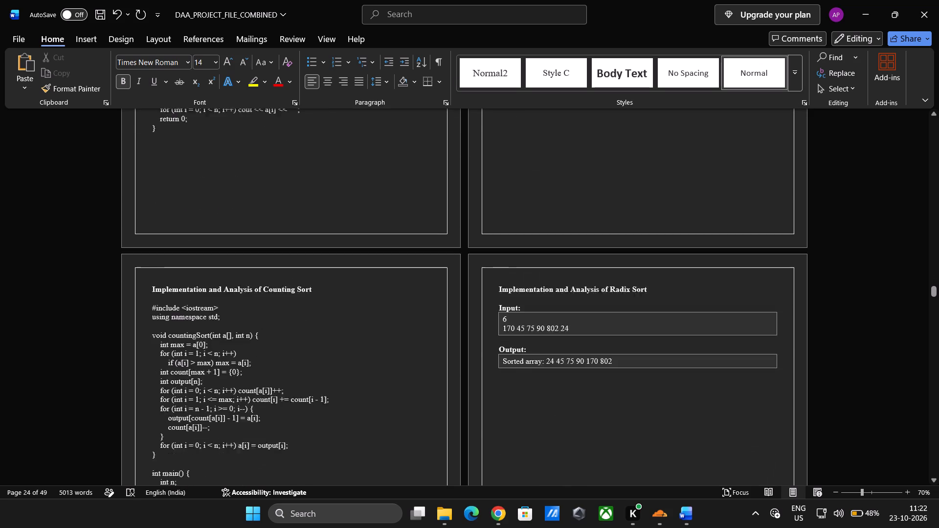
scroll(497, 347, "down", 1)
left_click(499, 239)
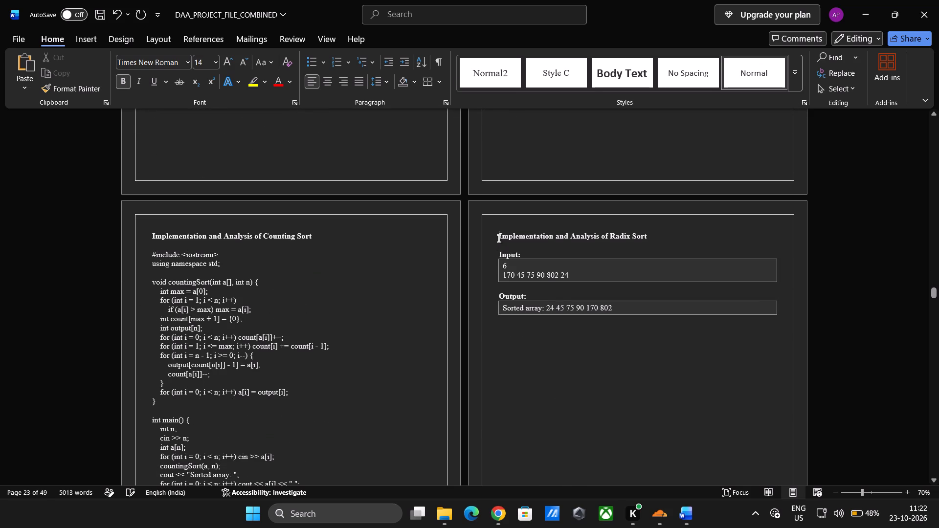
key("Return")
key("Return")
key("Return")
key("Return")
key("Return")
key("Return")
key("Return")
key("Return")
key("Return")
key("Return")
key("Return")
key("Return")
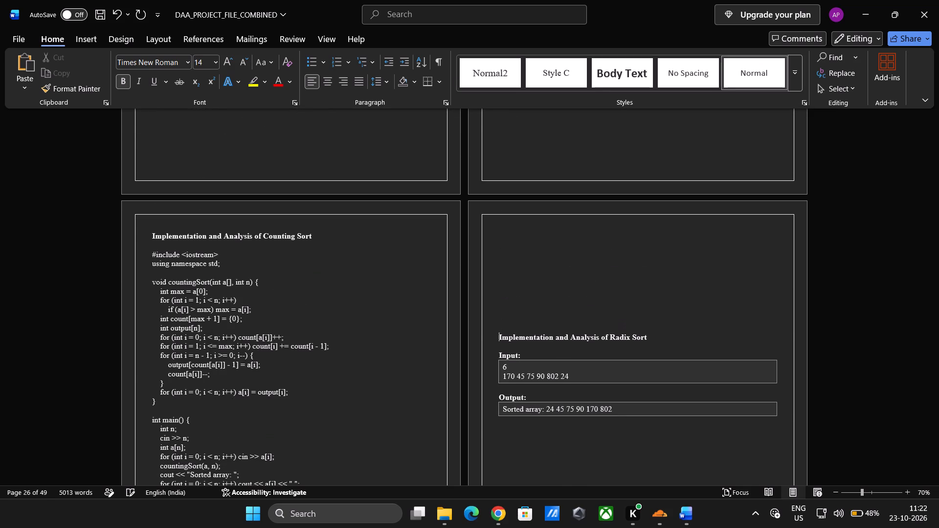
key("Return")
key("Return")
key("Return")
Insert 12 blank lines above the heading of the Shell Sort input/output page.
scroll(763, 261, "down", 5)
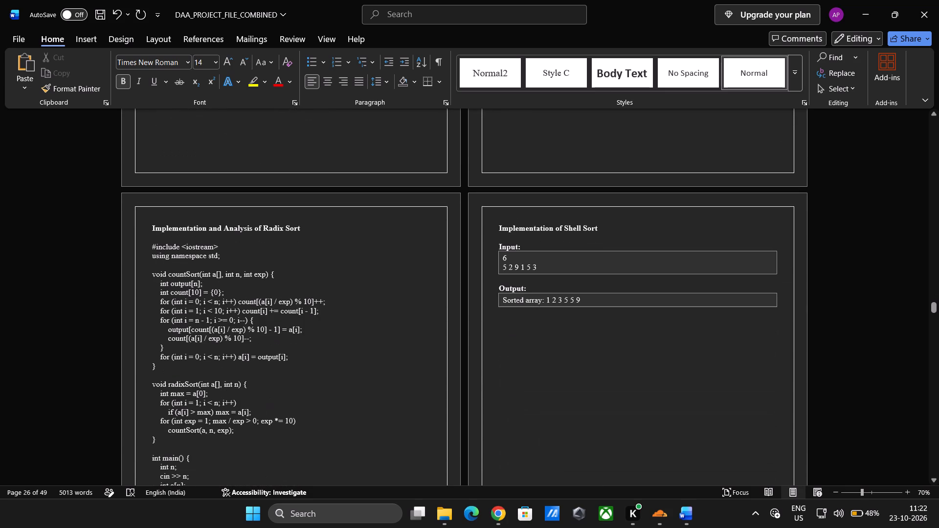
scroll(763, 261, "down", 1)
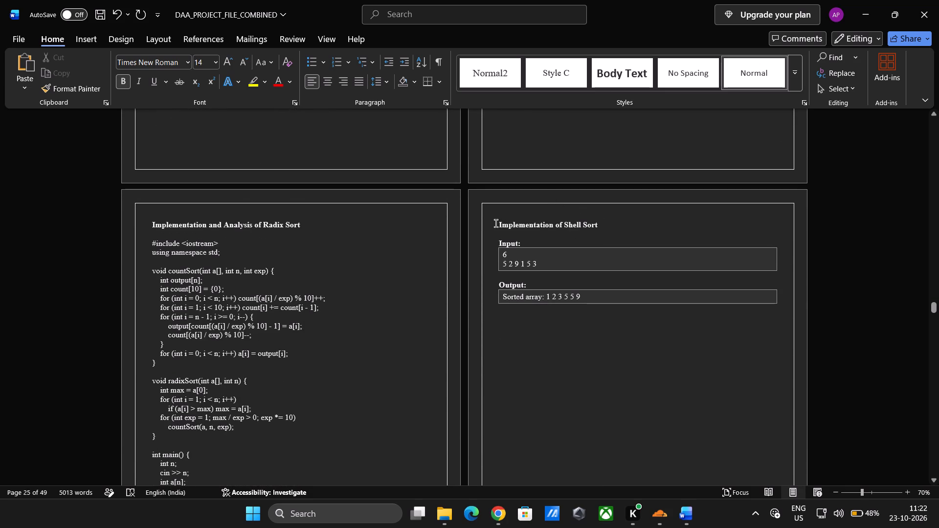
left_click(496, 223)
key("Return")
key("Return")
key("Return")
key("Return")
key("Return")
key("Return")
key("Return")
key("Return")
key("Return")
key("Return")
key("Return")
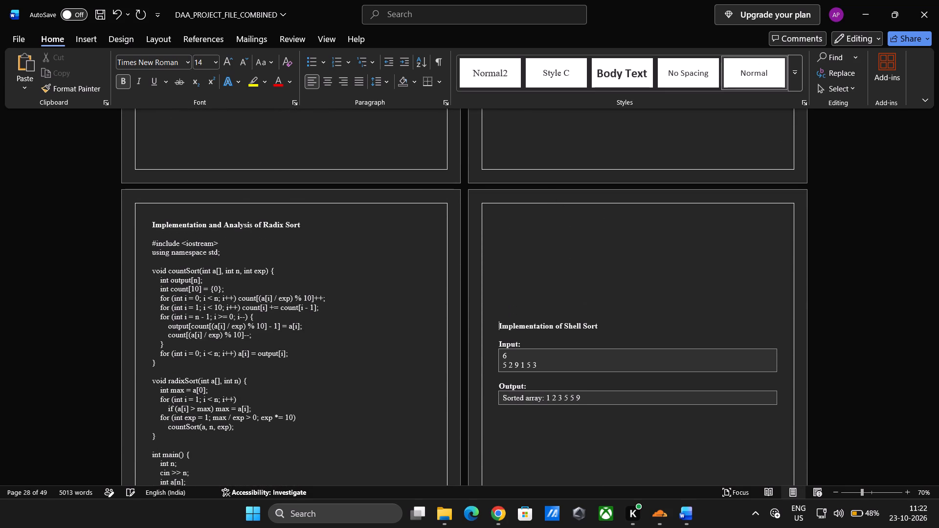
key("Return")
Insert 10 blank lines above the heading of the Activity Selection Problem input/output page.
scroll(496, 223, "down", 5)
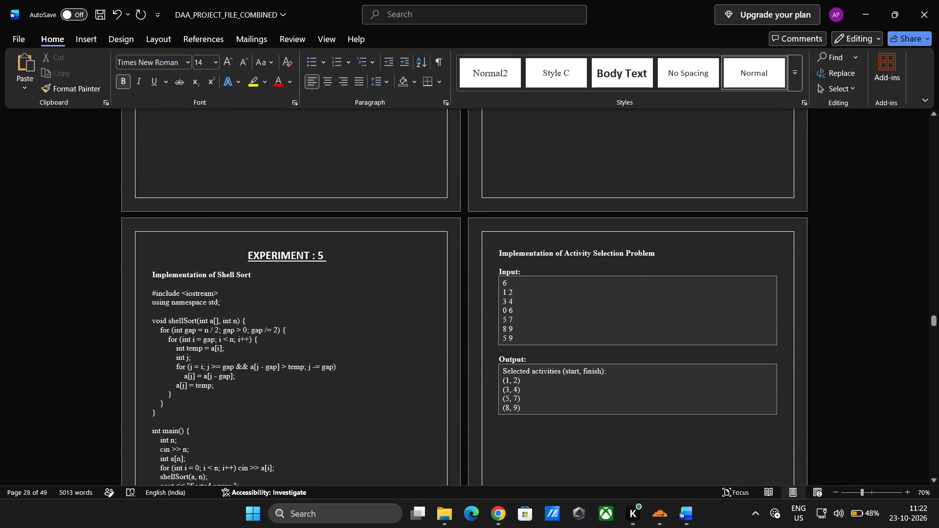
left_click(499, 254)
key("Return")
key("Return")
key("Return")
key("Return")
key("Return")
key("Return")
key("Return")
key("Return")
key("Return")
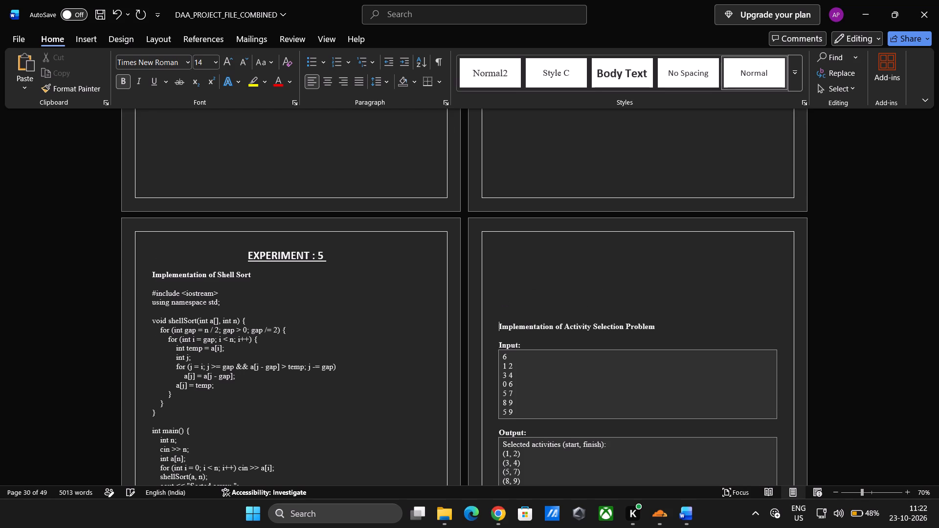
scroll(499, 254, "down", 3)
key("Return")
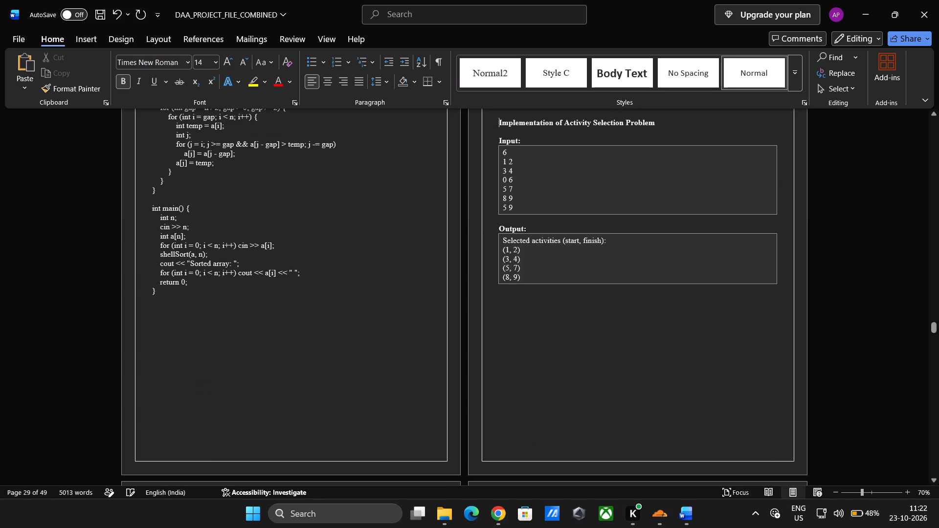
Insert 13 blank lines above the heading of the Knapsack Problem using Greedy Solution input/output page.
scroll(499, 254, "down", 4)
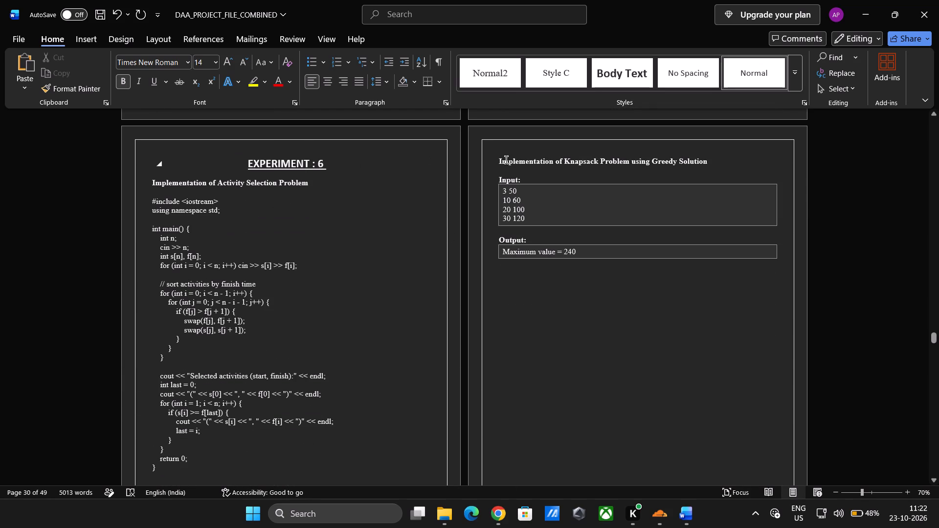
left_click(497, 160)
key("Return")
key("Return")
key("Return")
key("Return")
key("Return")
key("Return")
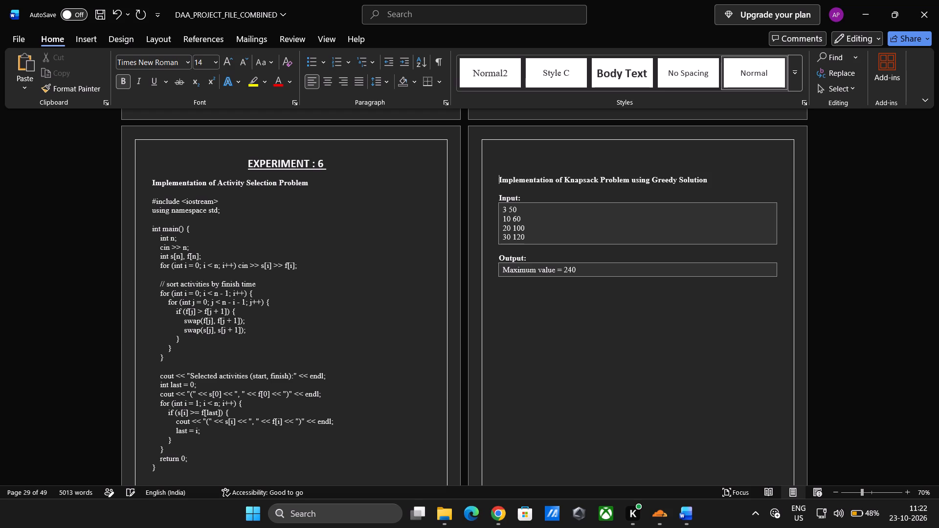
key("Return")
key("Return")
key("Return")
key("Return")
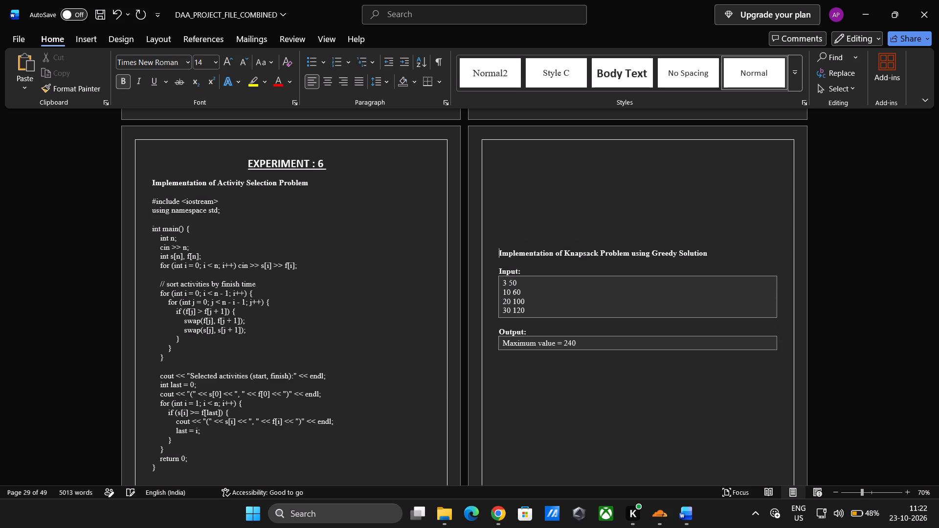
key("Return")
key("Return")
scroll(497, 160, "down", 3)
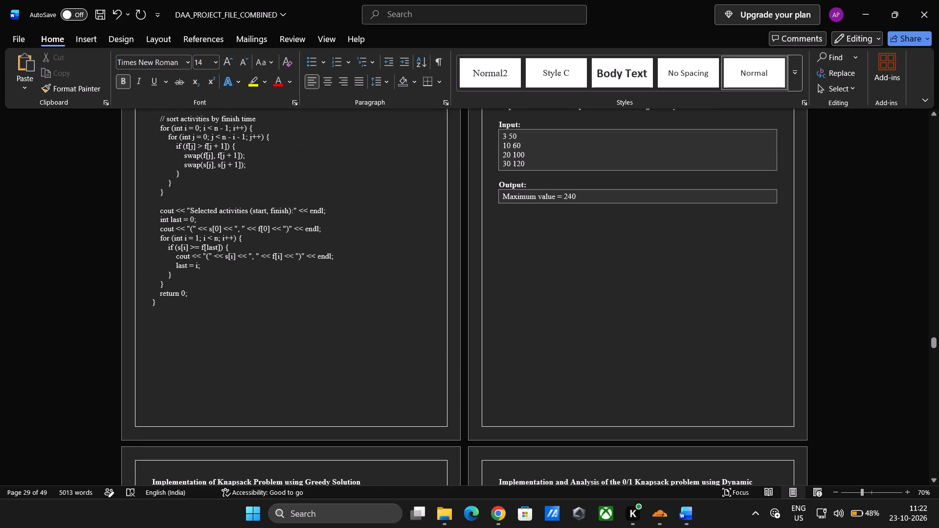
key("Return")
Insert 11 blank lines above the heading of the 0/1 Knapsack Dynamic Programming input/output page.
scroll(497, 160, "down", 3)
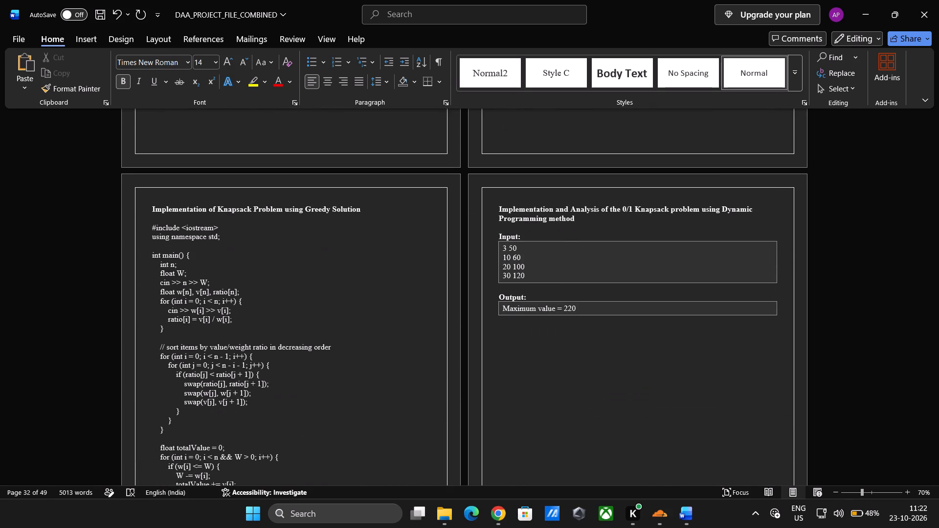
left_click(498, 202)
key("Return")
key("Return")
key("Return")
key("Return")
key("Return")
key("Return")
key("Return")
key("Return")
key("Return")
key("Return")
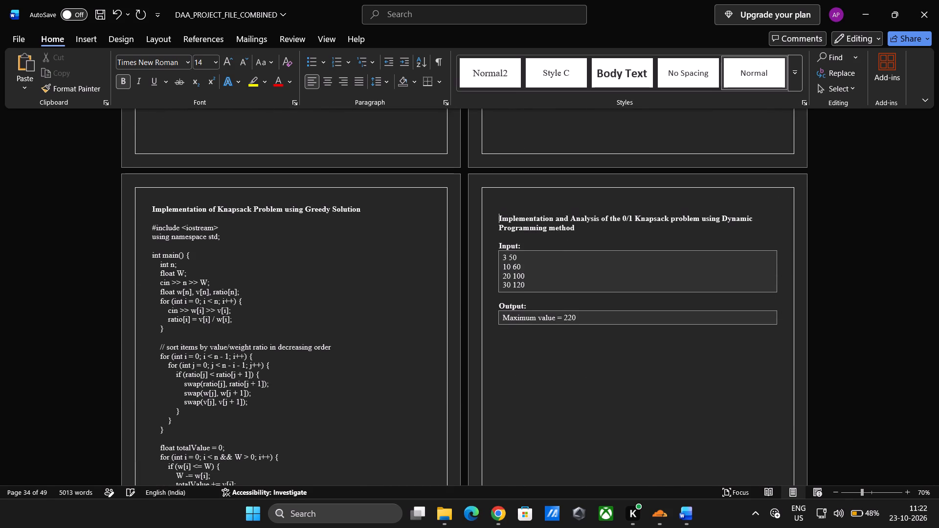
key("Return")
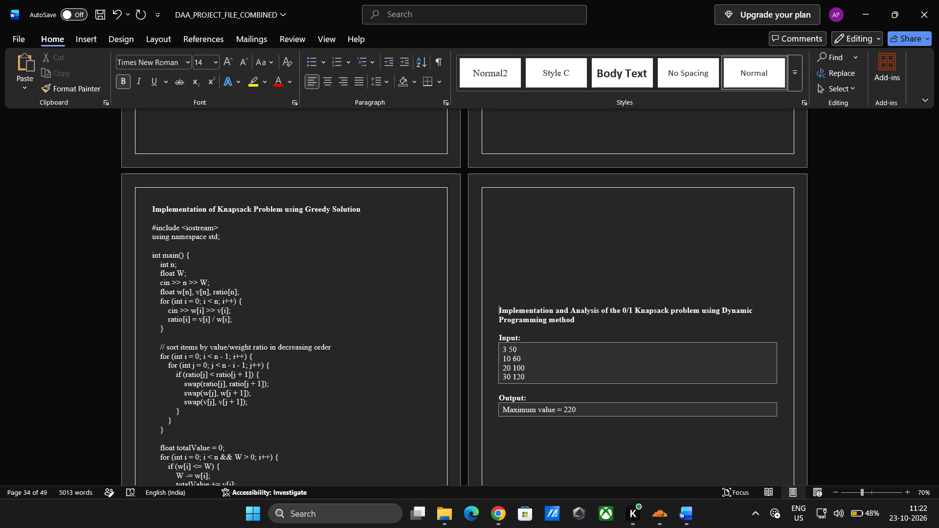
Insert 9 blank lines above the heading of the Implementation and Analysis of LCS input/output page.
scroll(498, 202, "down", 5)
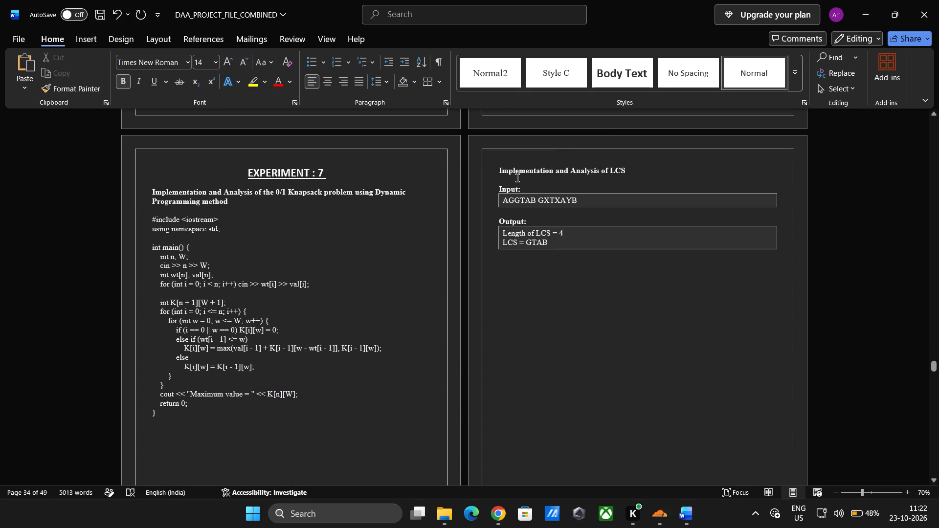
left_click(501, 173)
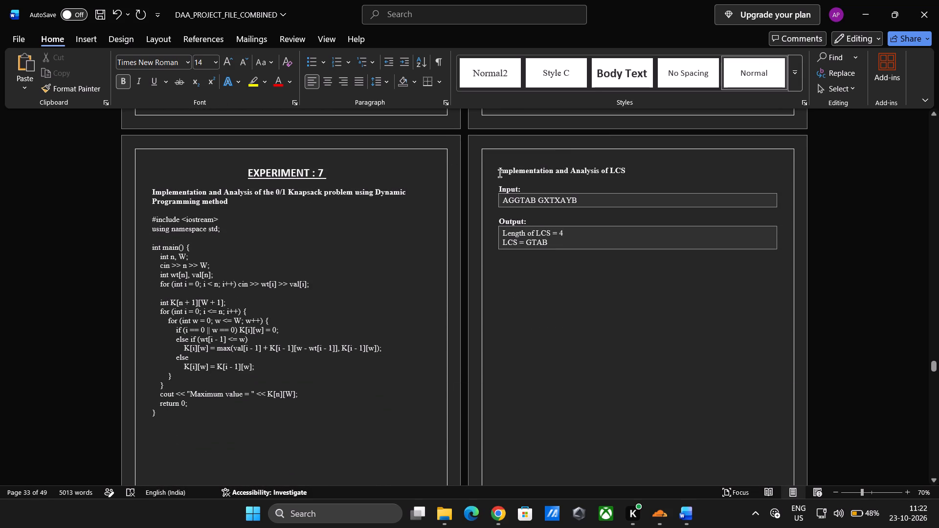
left_click(499, 174)
key("Return")
key("Return")
key("Return")
key("Return")
key("Return")
key("Return")
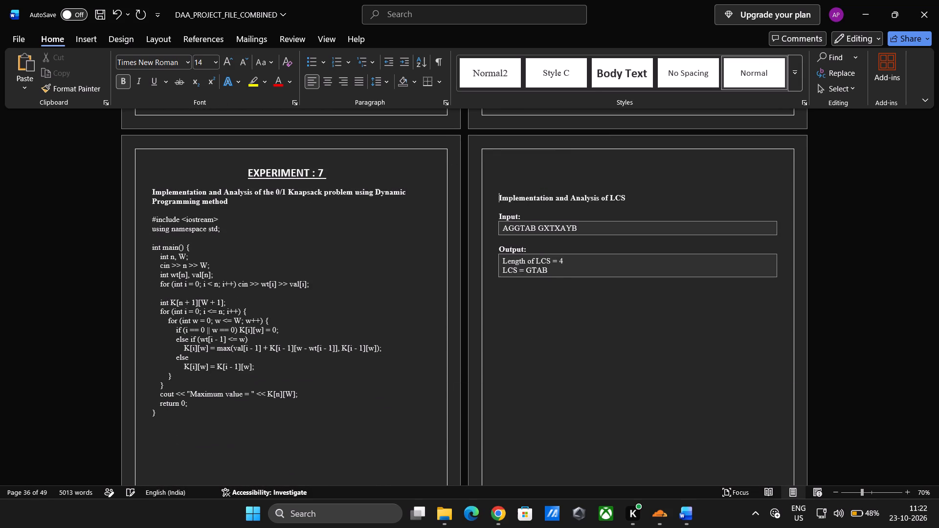
key("Return")
key("Return")
key("Return")
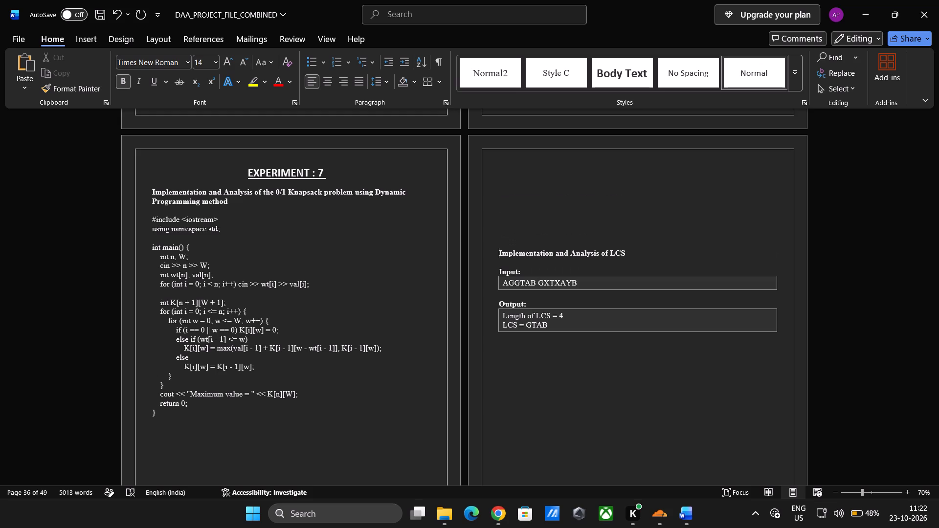
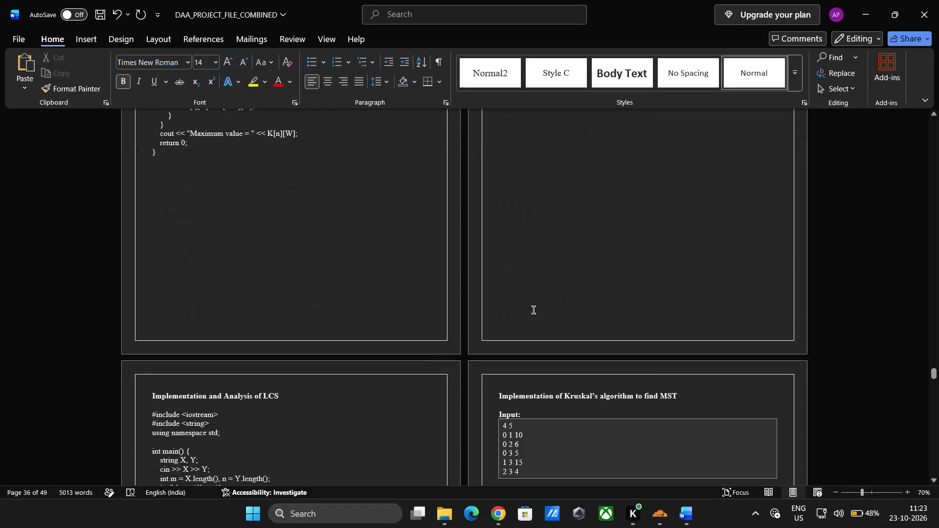
Insert eleven blank lines above the Kruskal's algorithm heading on its input/output page.
left_click_drag(534, 310, 502, 437)
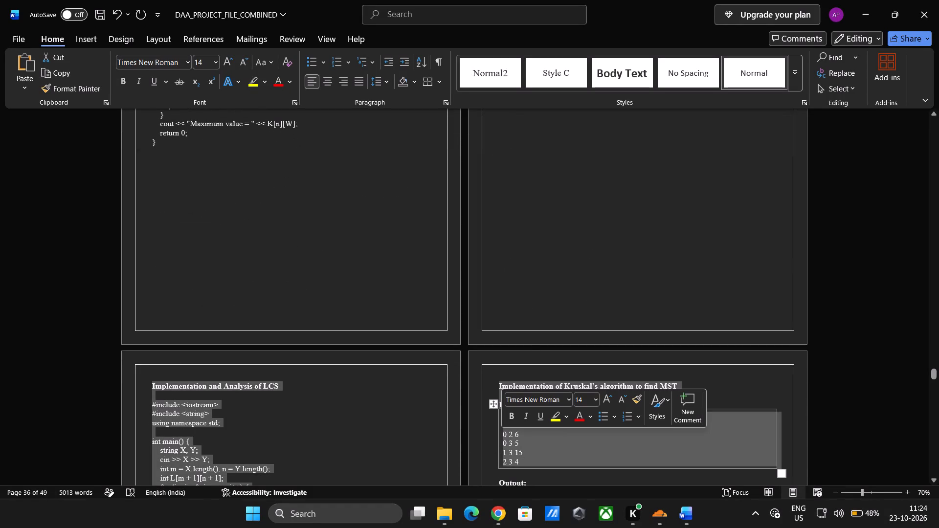
left_click(491, 382)
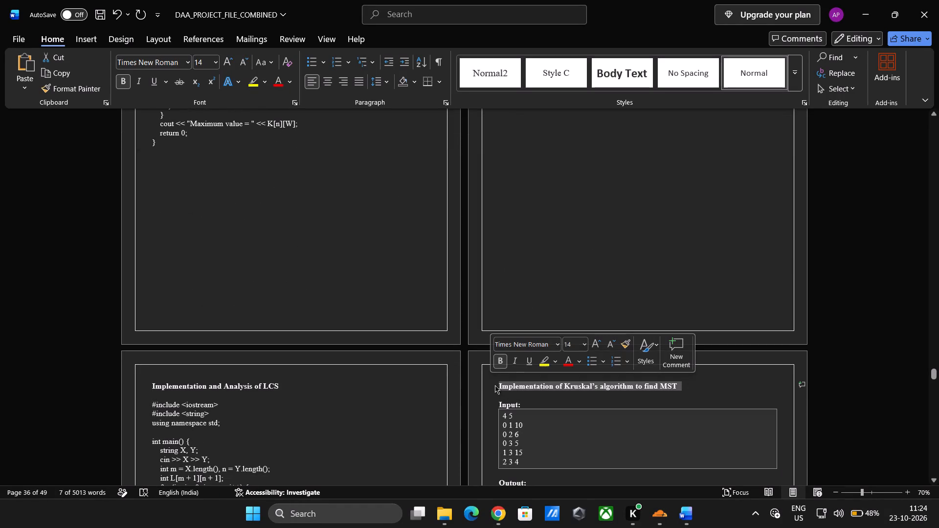
left_click(493, 383)
left_click(493, 383)
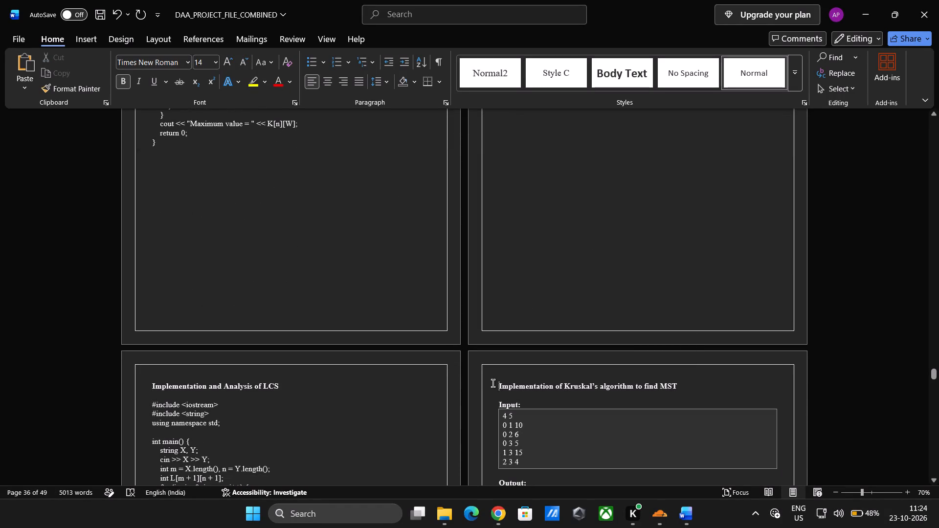
key("Return")
key("Return")
key("Return")
key("Return")
key("Return")
key("Return")
key("Return")
scroll(493, 383, "down", 5)
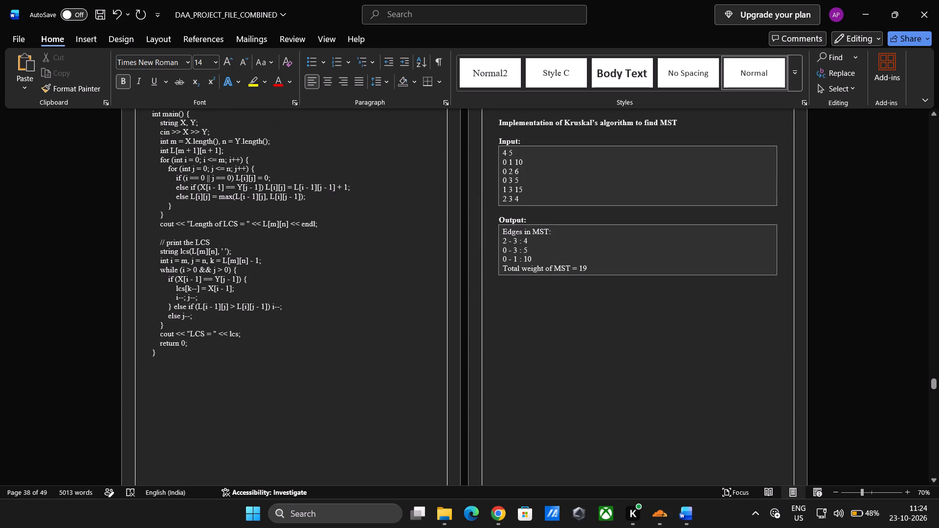
key("Return")
key("Return")
key("Return")
key("Return")
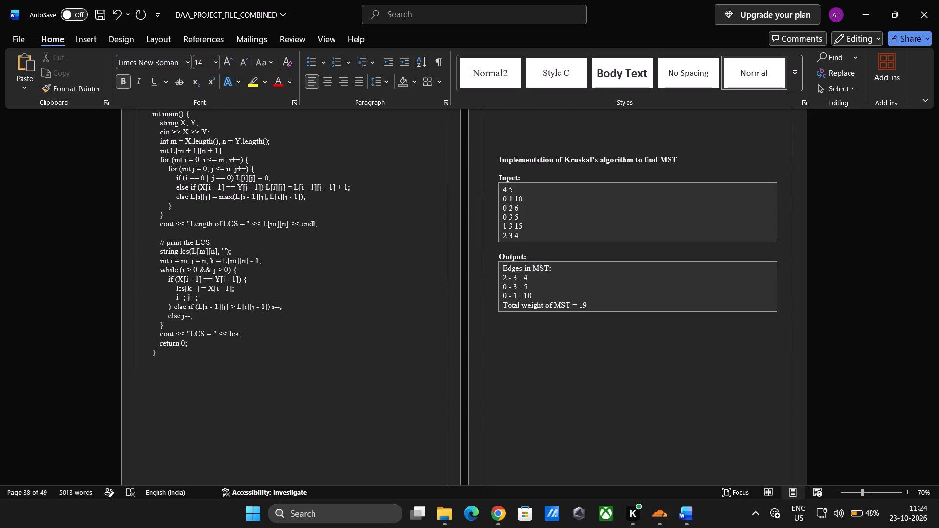
Move the Prim's algorithm heading on its input/output page down by a net nine blank lines.
scroll(493, 383, "down", 4)
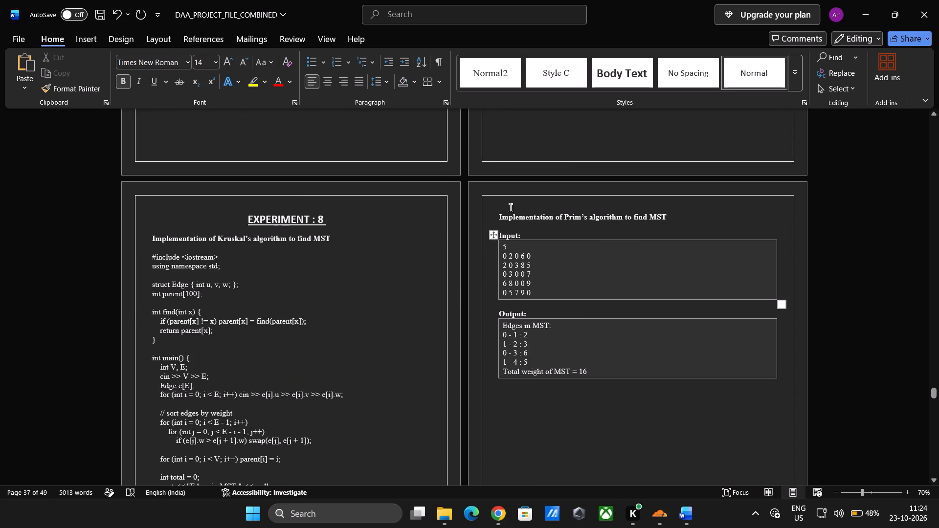
left_click(497, 213)
key("Return")
key("Return")
key("Return")
key("Return")
key("Return")
key("Return")
key("Return")
key("Return")
key("Return")
key("Return")
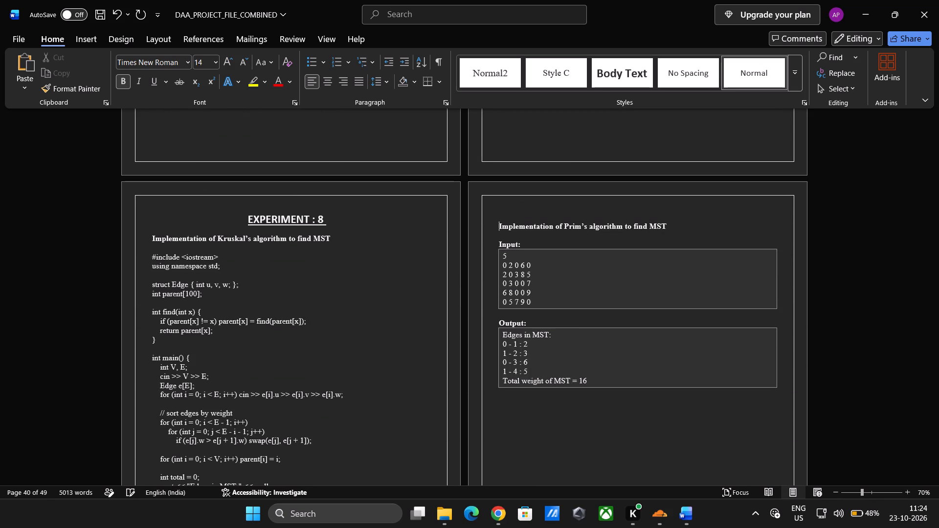
key("Return")
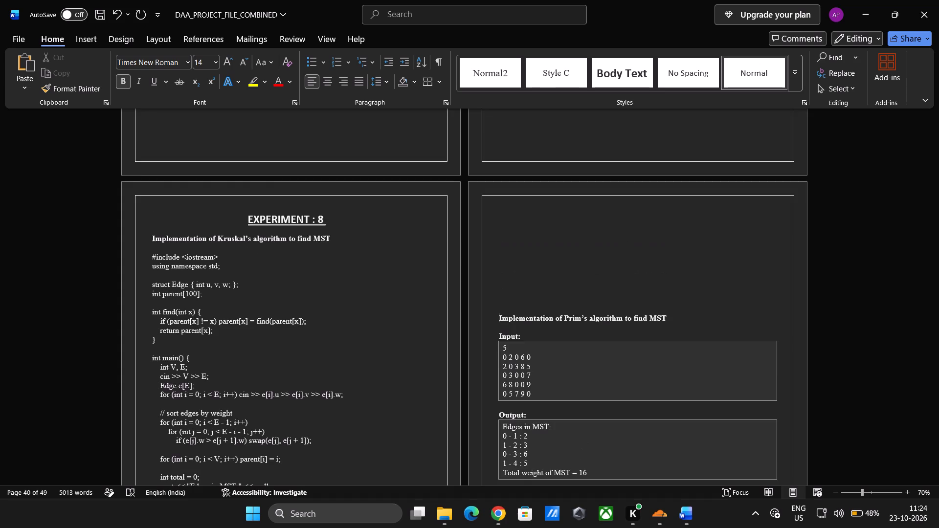
scroll(497, 213, "down", 3)
scroll(497, 213, "up", 3)
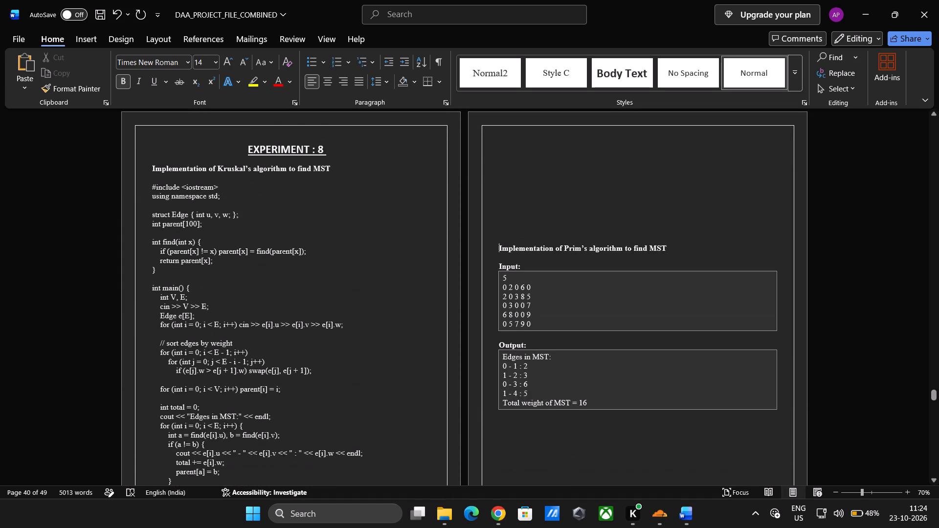
key("BackSpace")
key("BackSpace")
Insert ten blank lines above the Warshall's Algorithm heading on its input/output page.
scroll(497, 213, "down", 2)
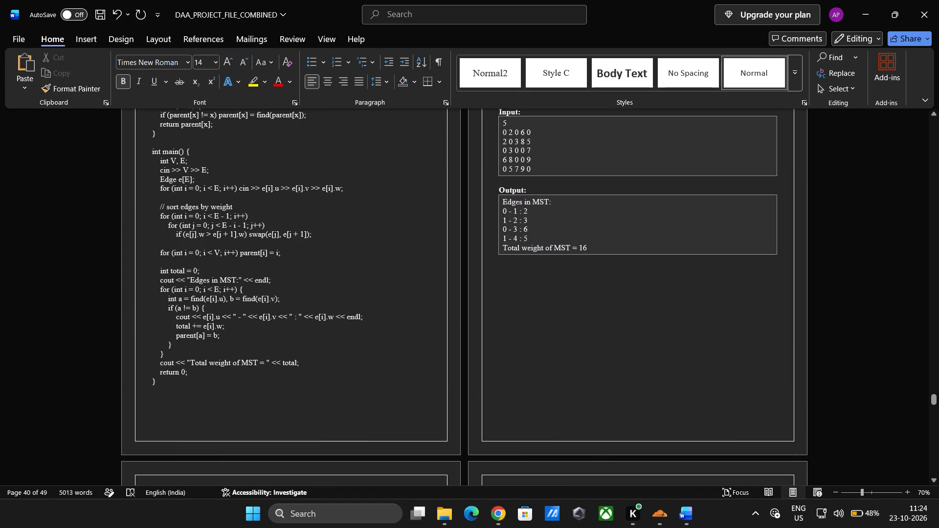
scroll(497, 213, "down", 1)
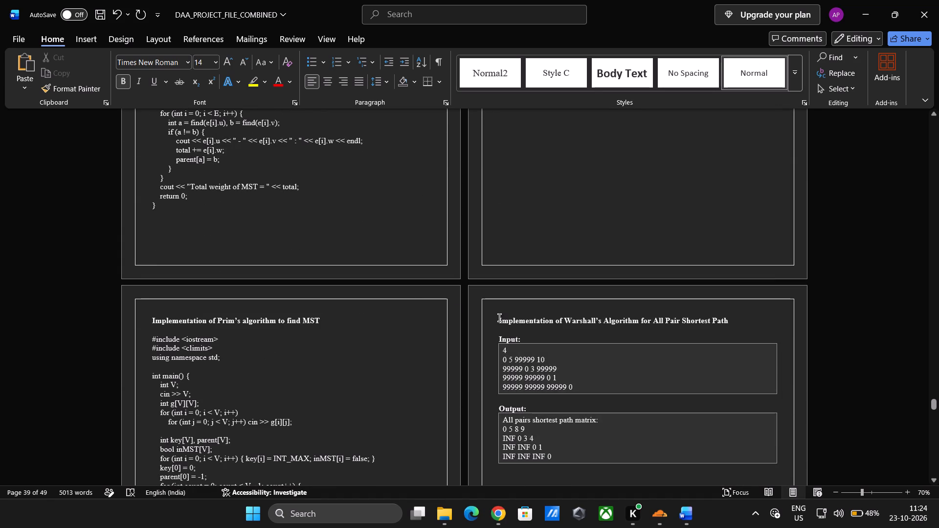
left_click(499, 318)
key("Return")
key("Return")
key("Return")
key("Return")
key("Return")
key("Return")
key("Return")
key("Return")
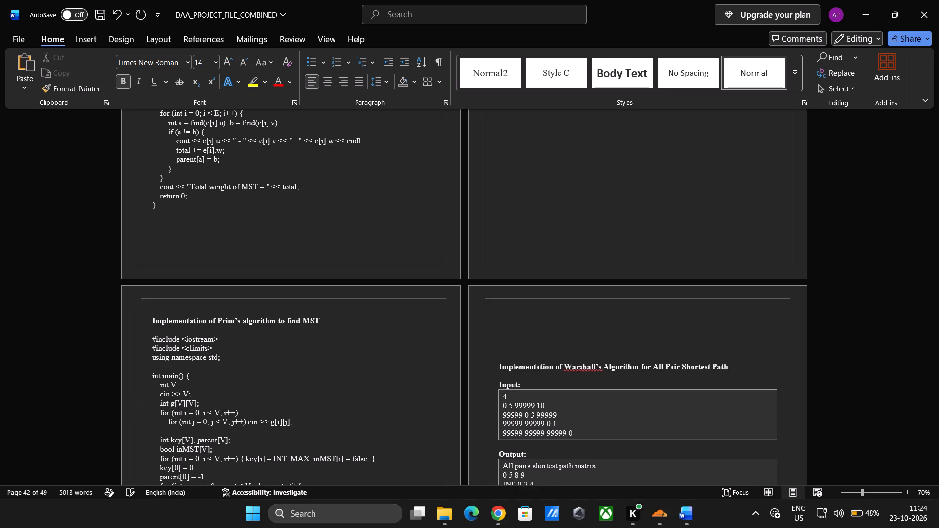
scroll(794, 290, "down", 3)
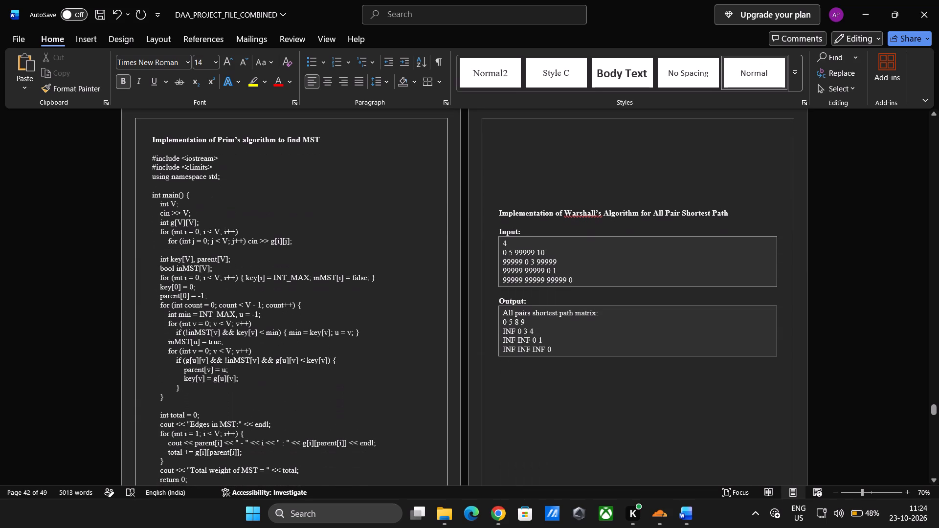
key("Return")
key("Return")
Insert ten blank lines above the Dijkstra Algorithm heading on its input/output page.
scroll(794, 290, "down", 3)
left_click_drag(794, 290, 797, 218)
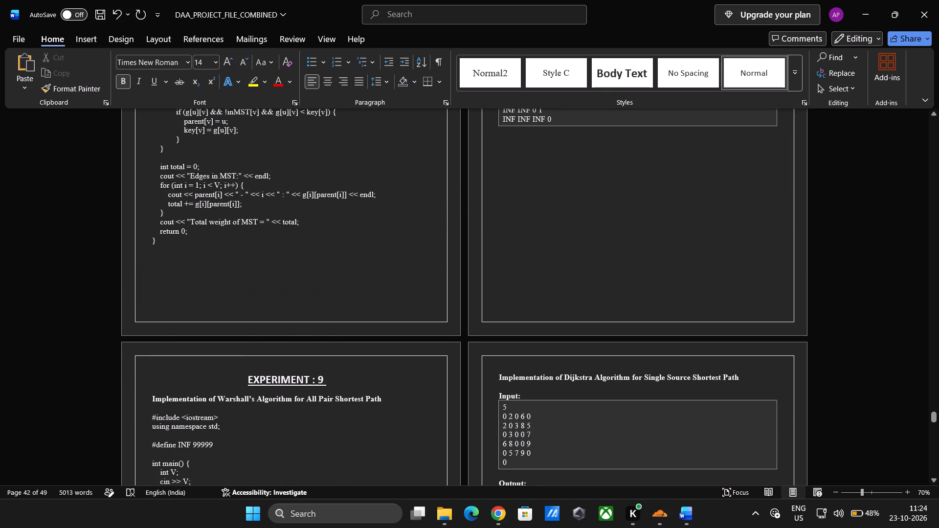
left_click_drag(797, 218, 554, 269)
left_click(496, 377)
key("Return")
key("Return")
key("Return")
key("Return")
key("Return")
key("Return")
key("Return")
key("Return")
key("Return")
scroll(496, 377, "down", 2)
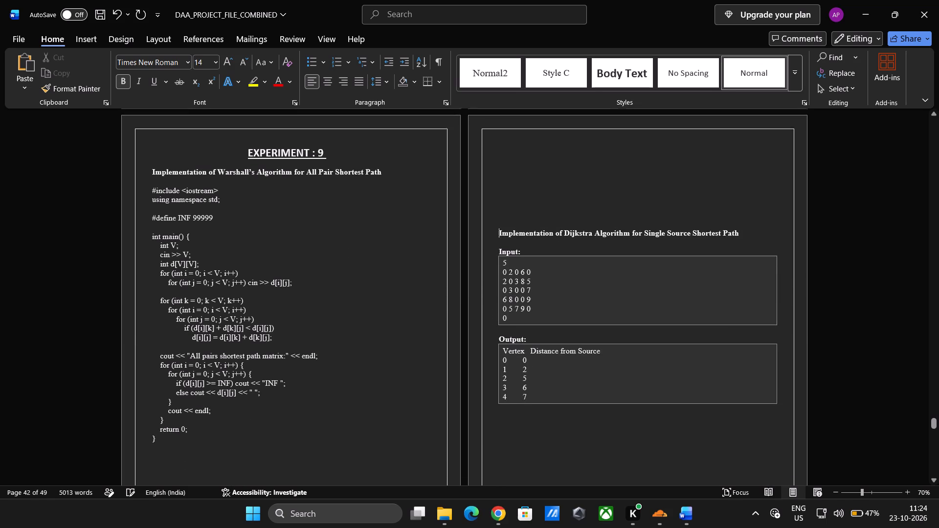
scroll(496, 377, "down", 1)
key("Return")
Insert eight blank lines above the N Queen Problem heading on its input/output page.
scroll(496, 377, "down", 4)
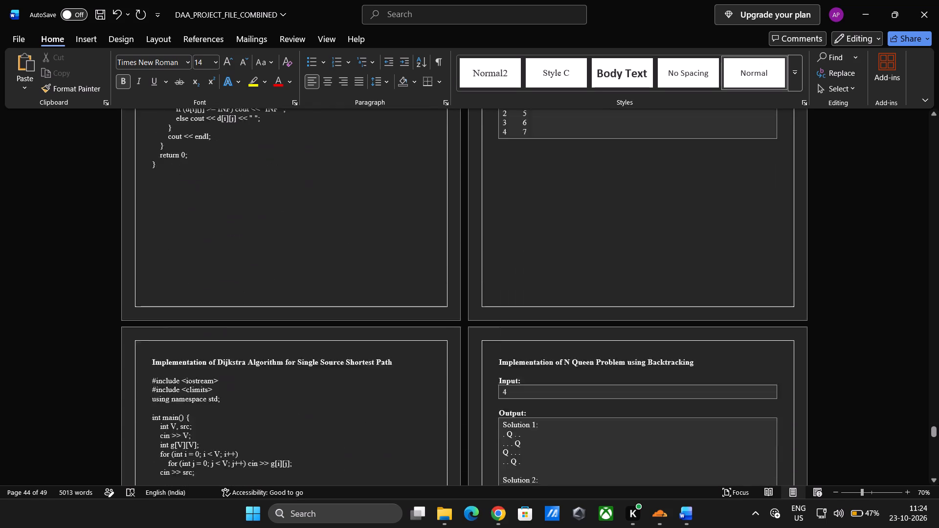
scroll(496, 377, "down", 1)
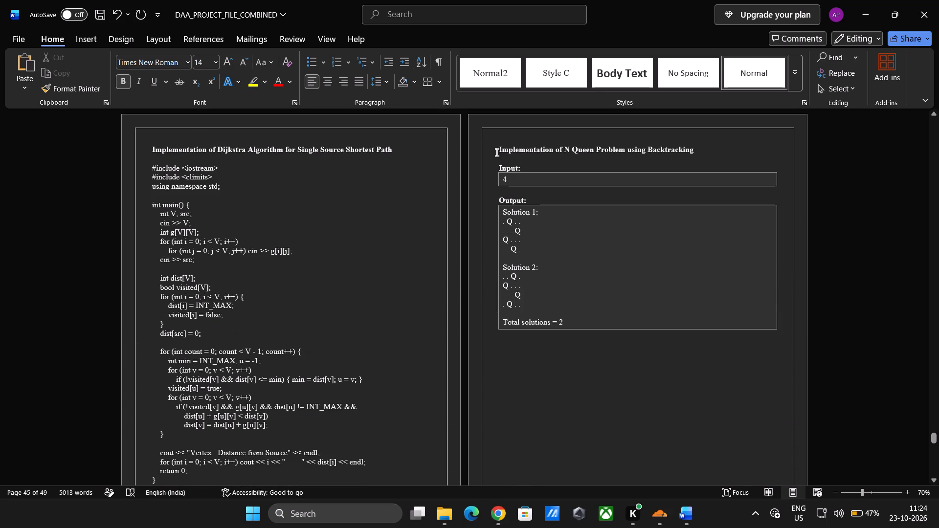
left_click(497, 153)
key("Return")
key("Return")
key("Return")
key("Return")
key("Return")
key("Return")
key("Return")
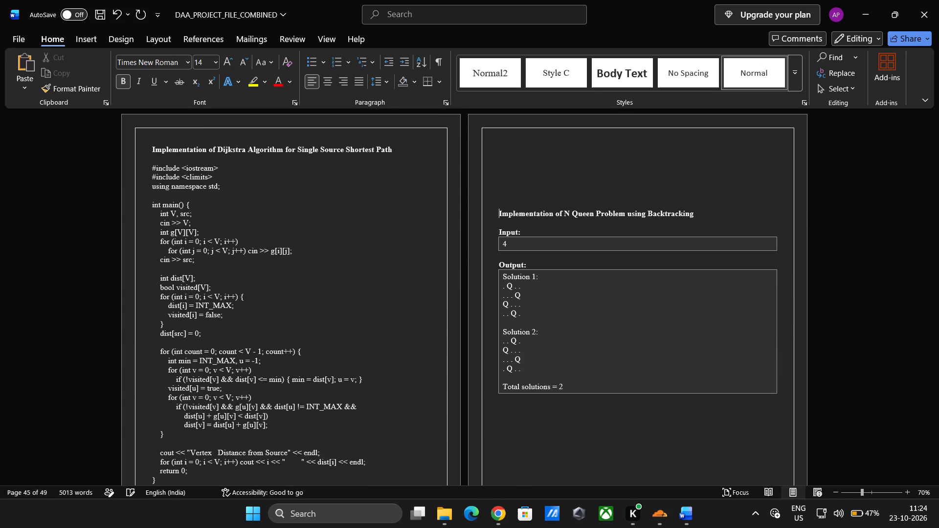
key("Return")
Insert ten blank lines above the Sum of Subset problem heading on its input/output page.
scroll(497, 153, "down", 3)
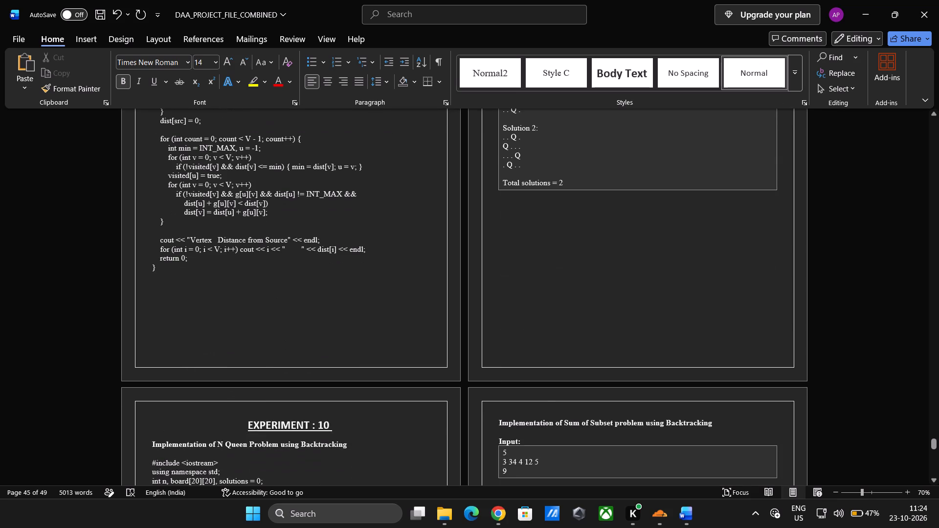
scroll(497, 153, "down", 1)
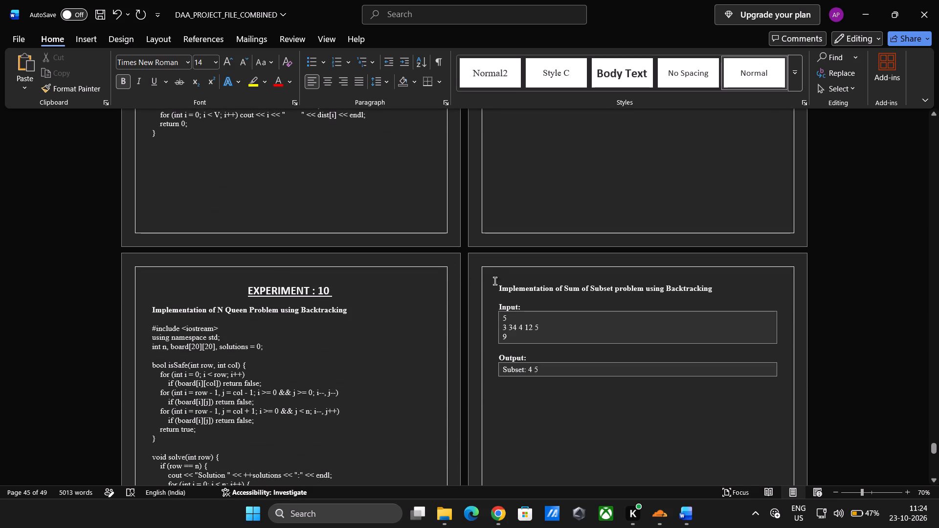
left_click(499, 285)
key("Return")
key("Return")
key("Return")
key("Return")
key("Return")
key("Return")
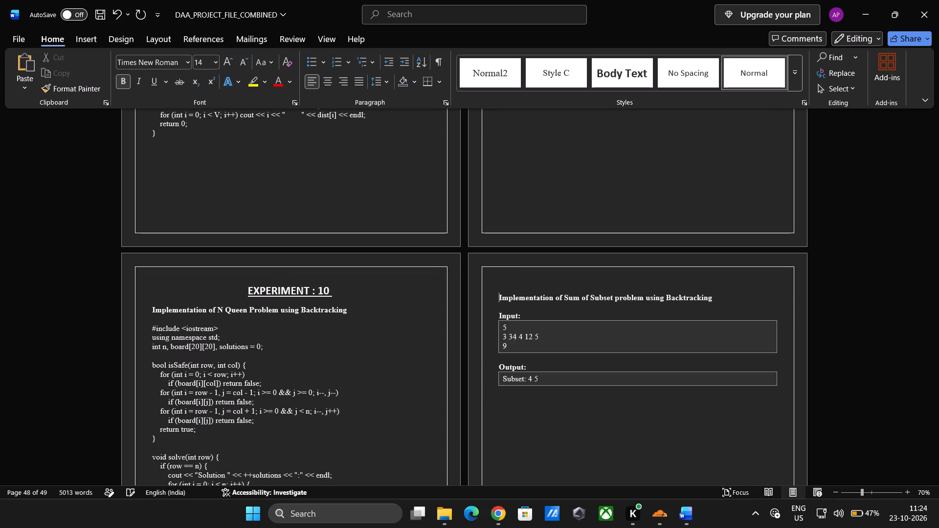
key("Return")
key("Return")
key("Return")
key("Return")
Apply the Normal style to the Sum of Subset heading on its input/output page.
scroll(499, 285, "down", 1)
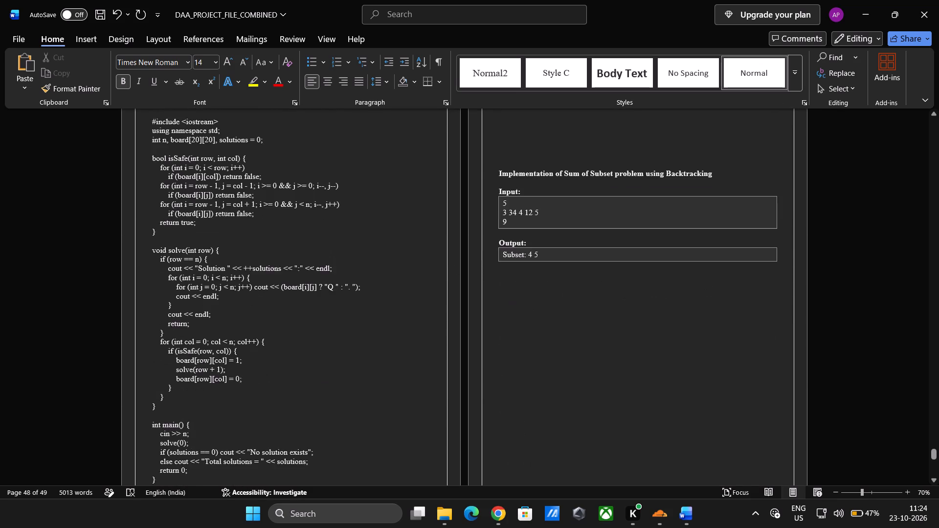
scroll(499, 285, "down", 4)
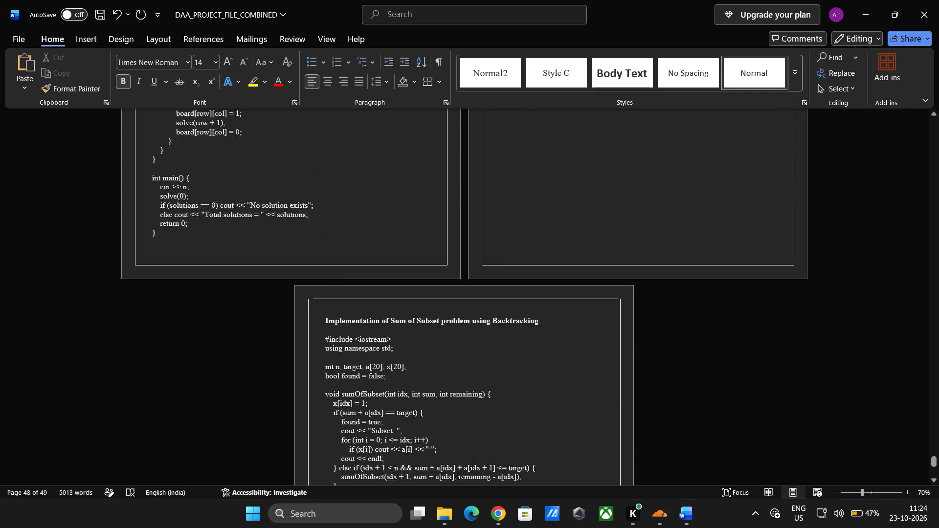
scroll(499, 285, "down", 1)
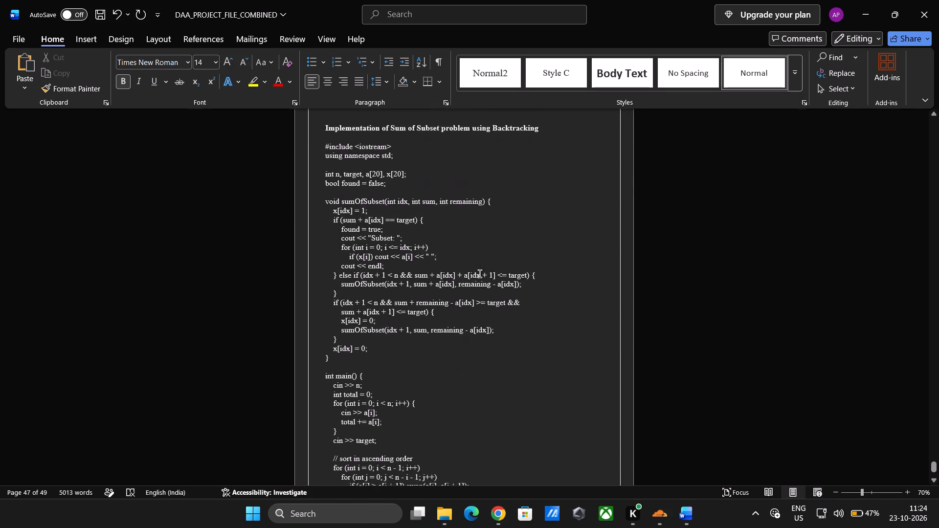
scroll(480, 274, "up", 4)
scroll(480, 274, "up", 20)
scroll(480, 274, "up", 1)
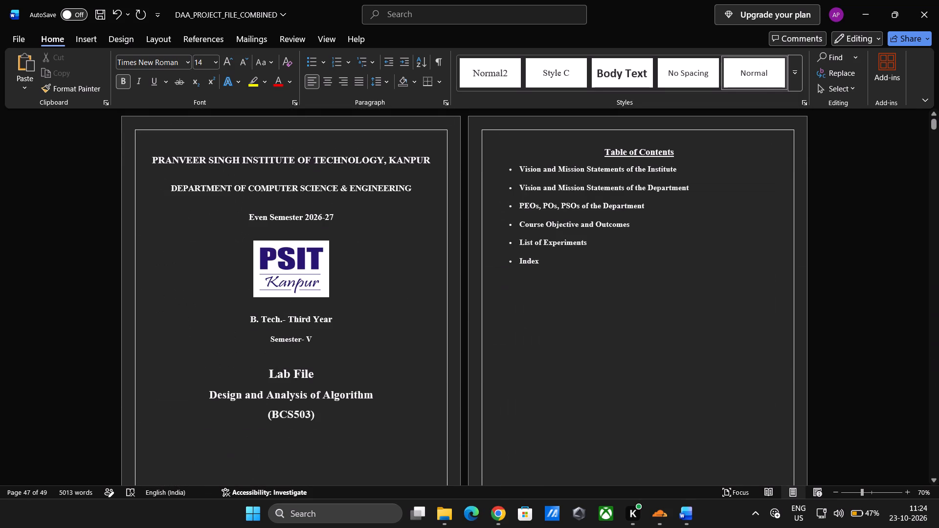
left_click(772, 70)
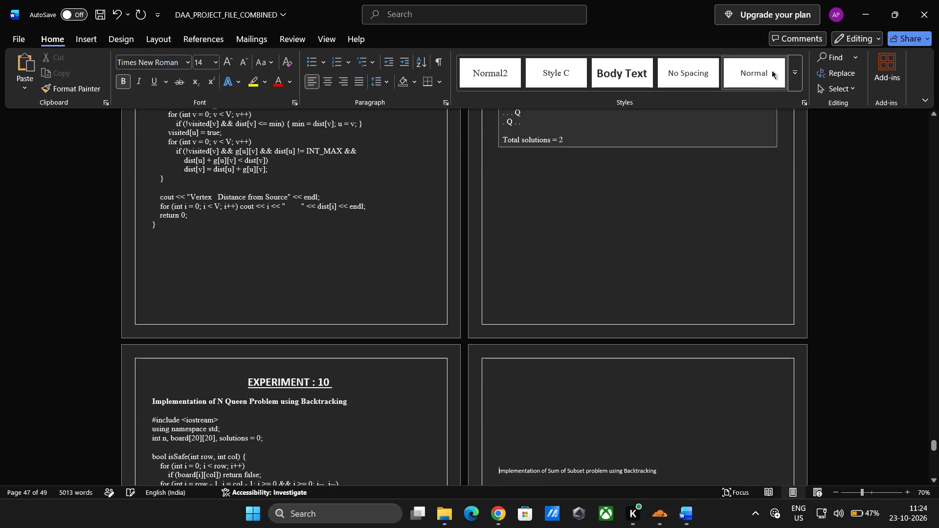
Open the print preview and examine the code and input/output page layout from the last experiment back to Experiment 1.
key("ctrl+p")
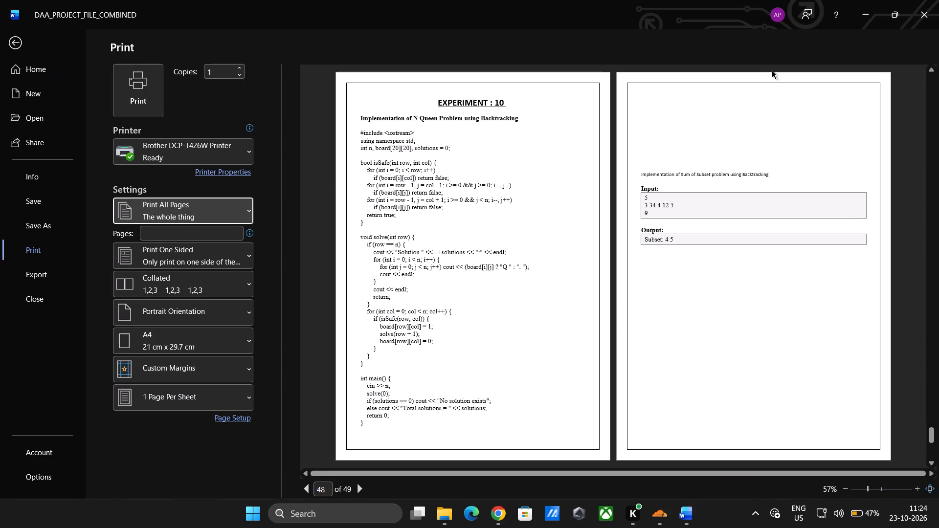
scroll(742, 242, "up", 20)
scroll(742, 242, "up", 20)
scroll(742, 242, "up", 20)
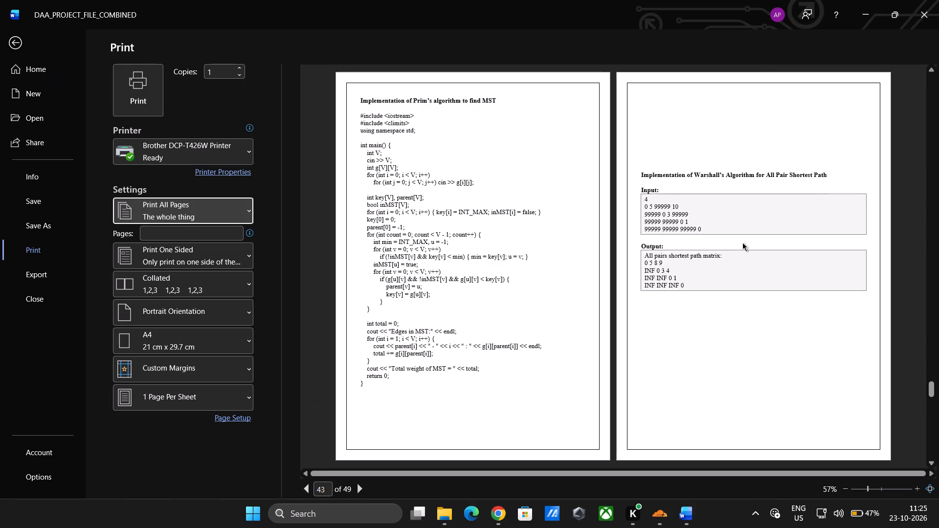
scroll(742, 242, "up", 20)
scroll(742, 242, "up", 20)
scroll(742, 242, "up", 20)
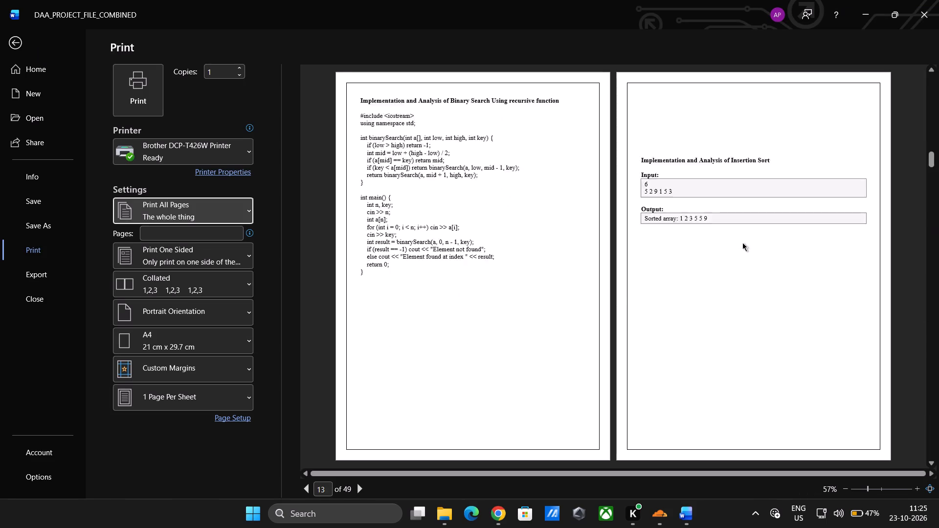
scroll(742, 242, "up", 20)
scroll(742, 242, "up", 20)
scroll(742, 242, "up", 20)
scroll(742, 242, "down", 1)
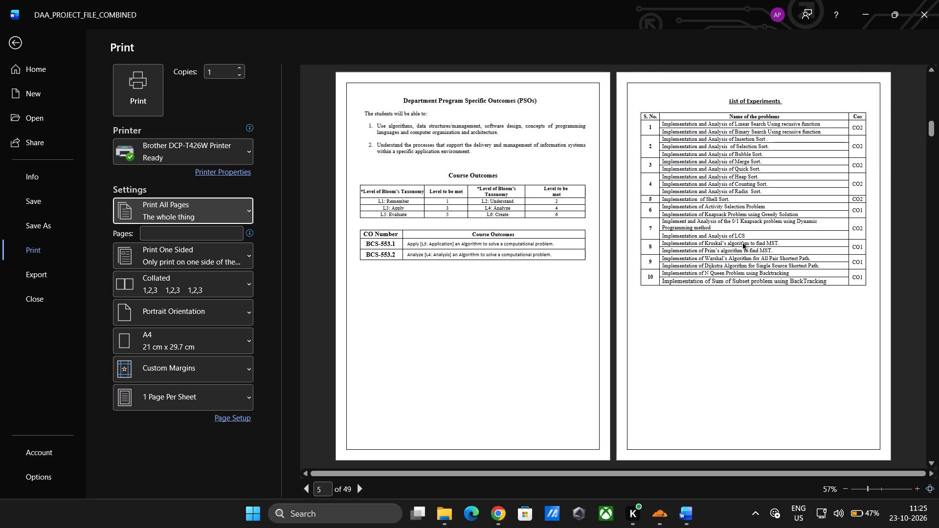
scroll(742, 242, "down", 1)
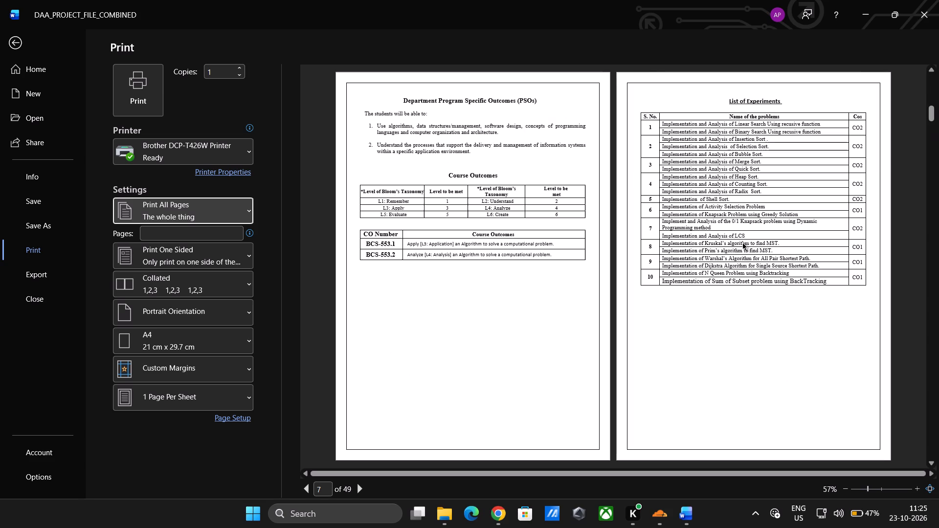
scroll(742, 242, "down", 1)
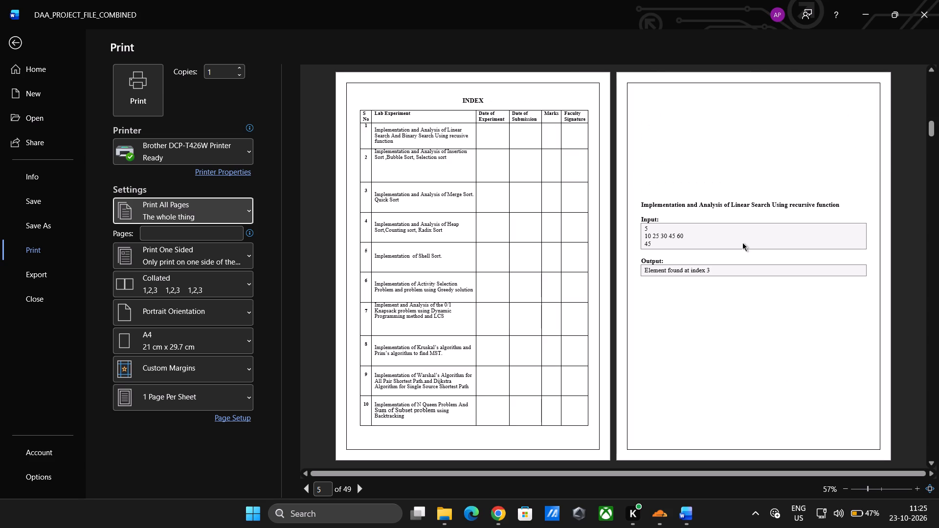
scroll(742, 242, "down", 2)
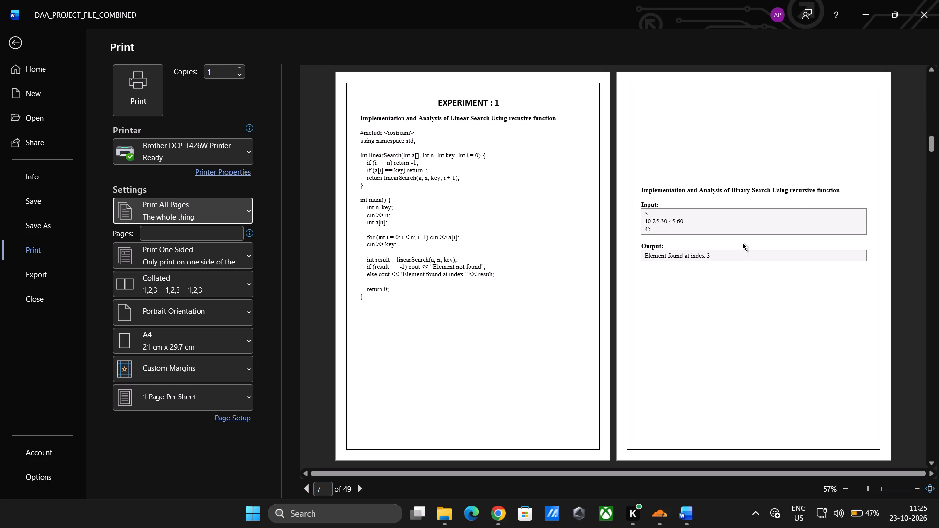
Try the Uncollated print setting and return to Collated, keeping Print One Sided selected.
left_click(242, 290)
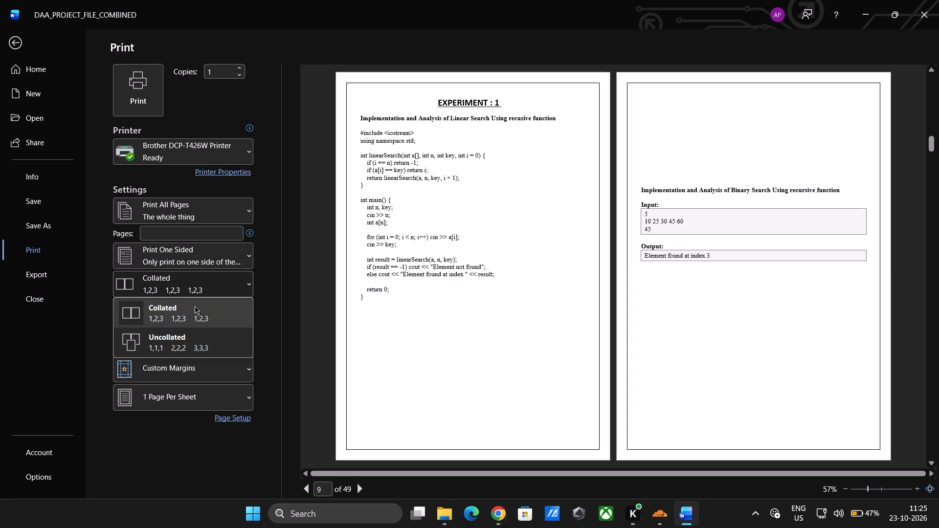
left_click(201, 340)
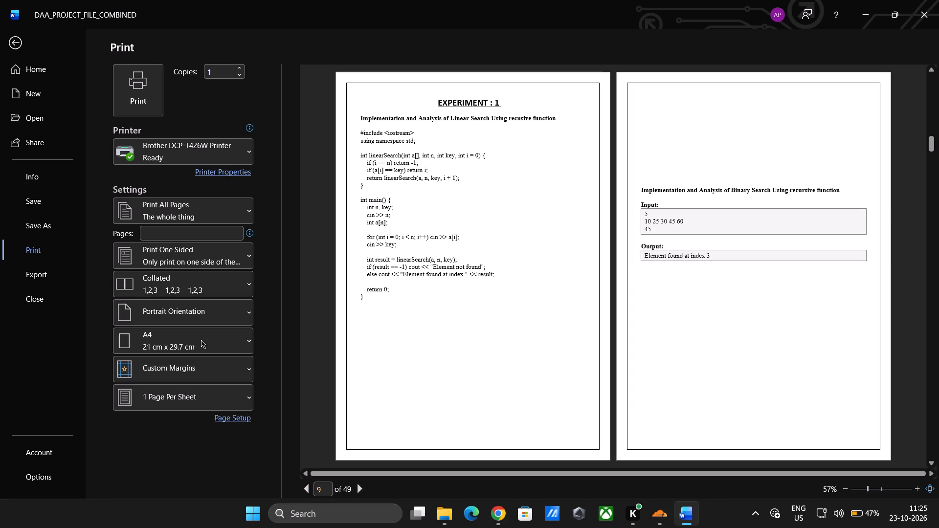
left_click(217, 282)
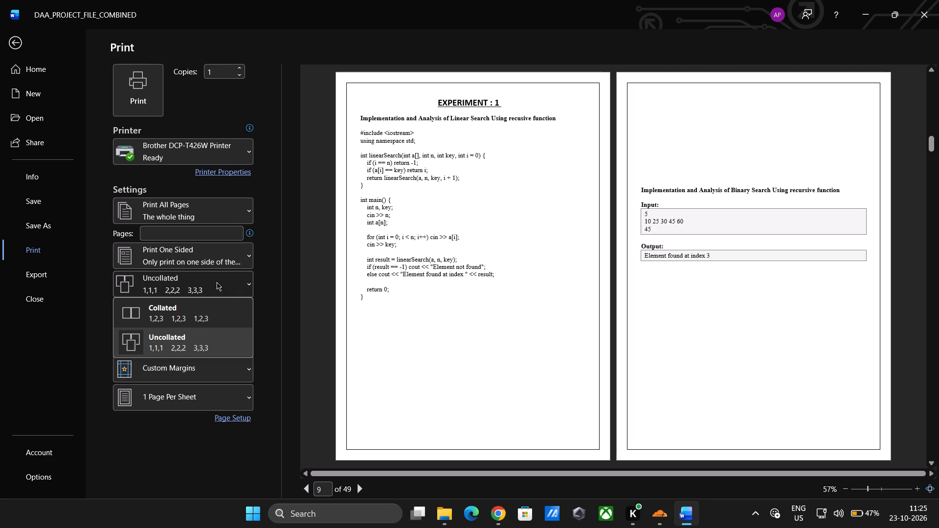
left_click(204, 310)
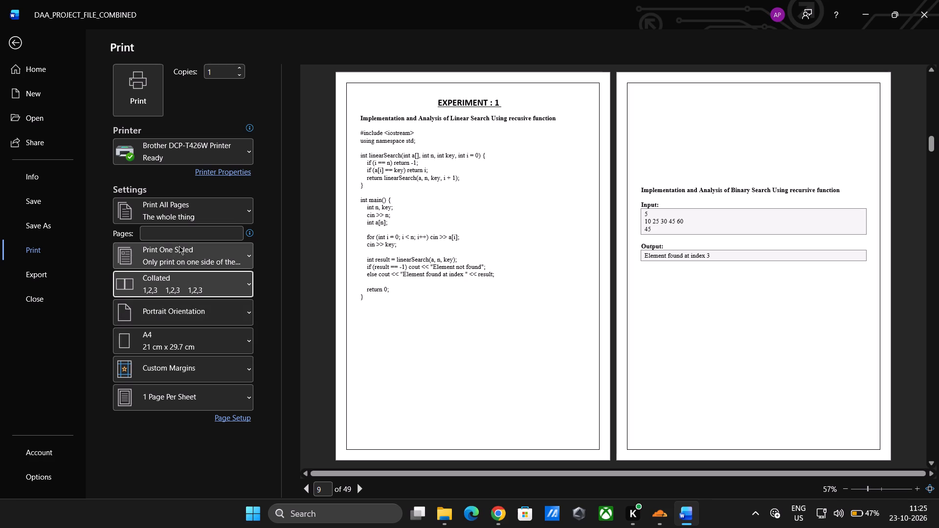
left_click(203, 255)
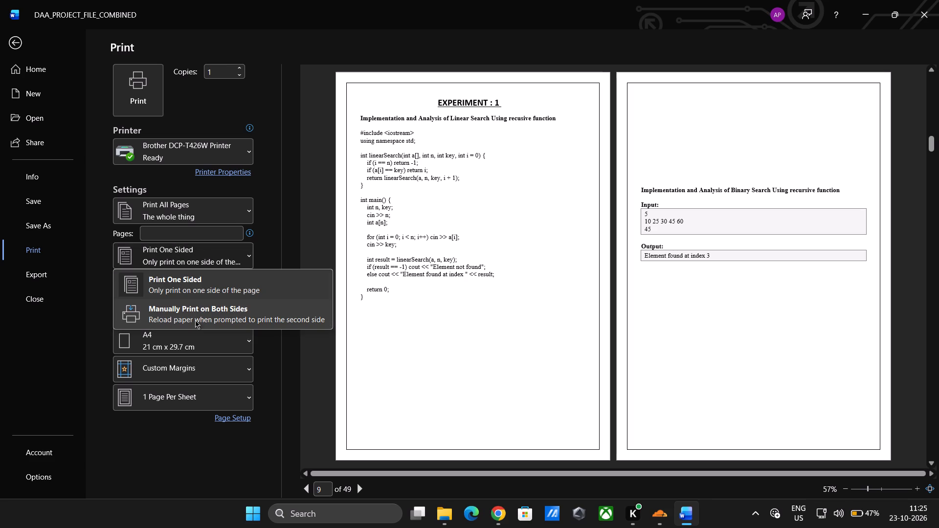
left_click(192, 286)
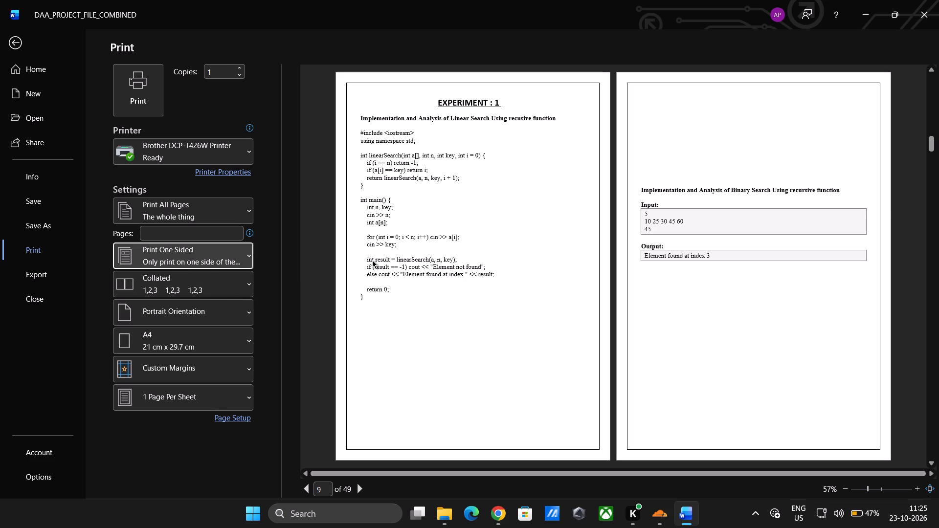
Examine the print preview of the whole lab file from the cover page through the final Sum of Subset code page.
scroll(465, 303, "down", 2)
scroll(686, 261, "down", 1)
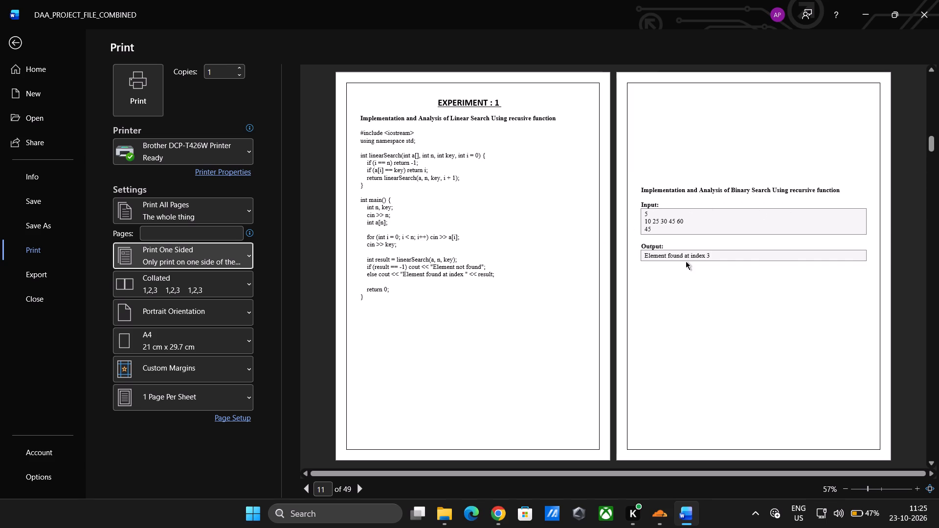
key("Down")
key("Down")
left_click(686, 261)
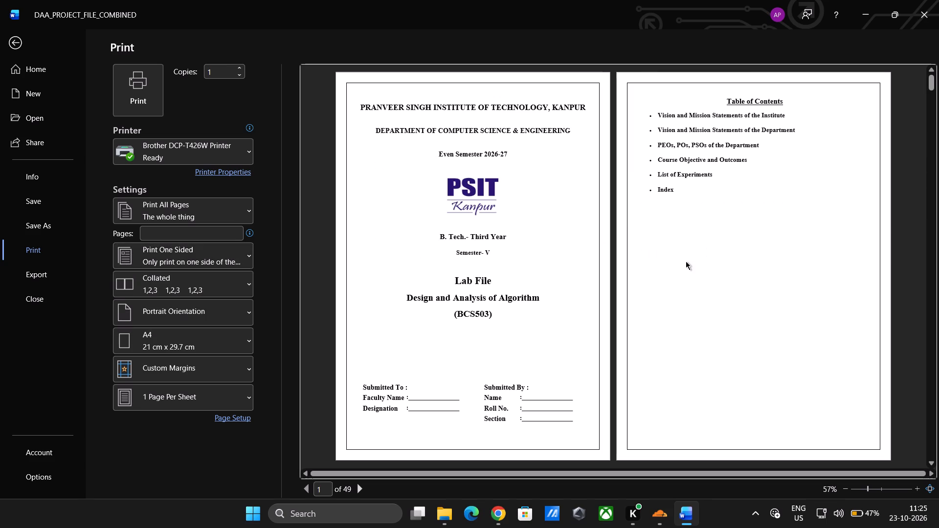
scroll(686, 261, "down", 1)
key("Down")
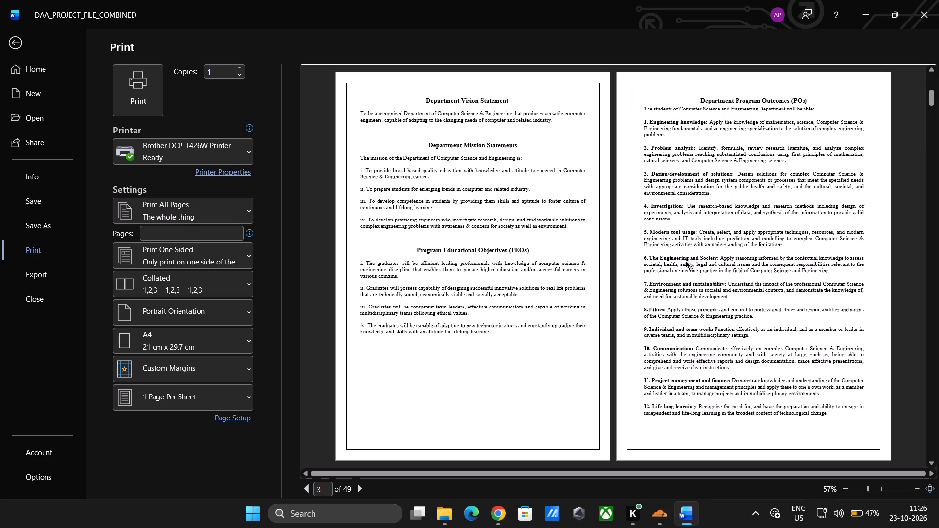
key("Down")
key("Down")
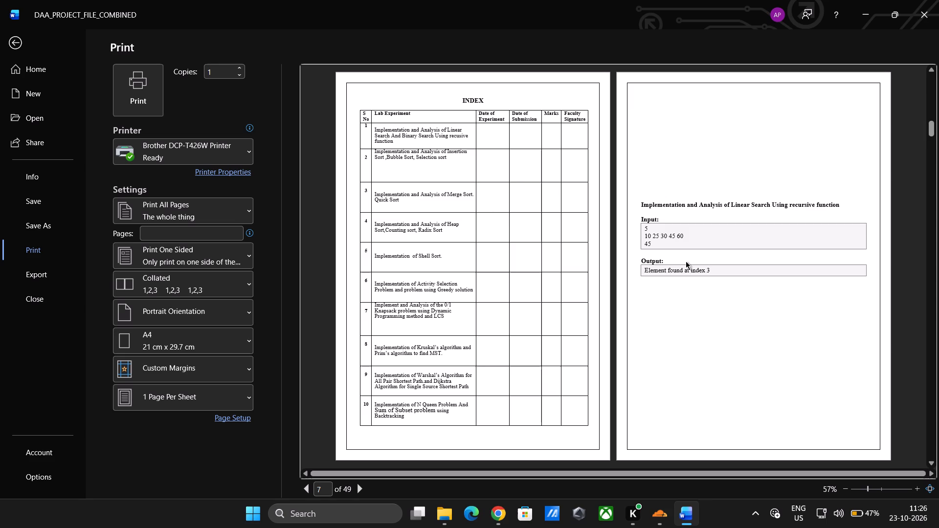
key("Down")
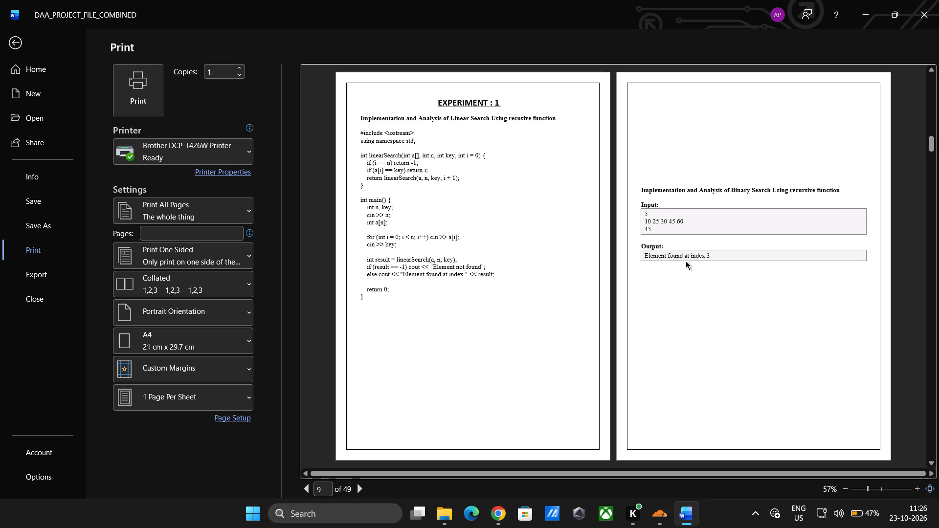
key("Up")
key("Down")
key("Down")
key("Down")
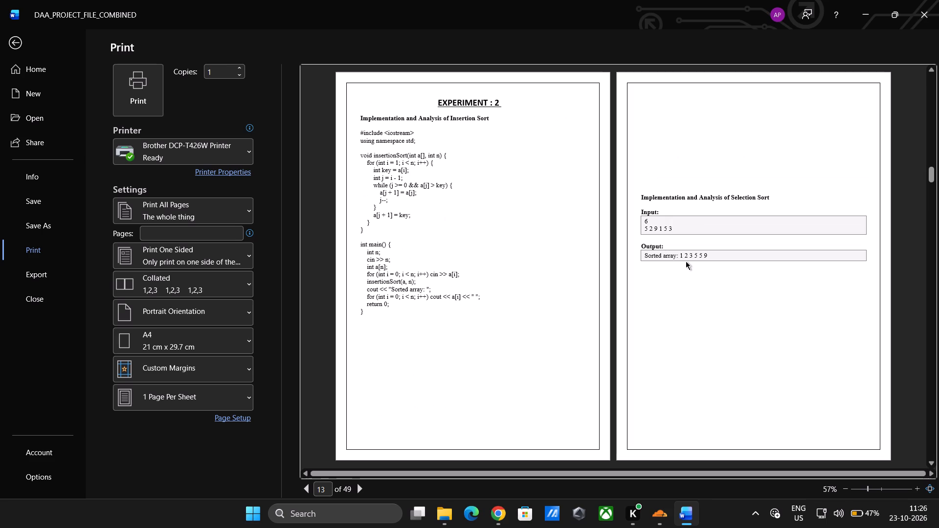
key("Down")
key("Down")
key("Down")
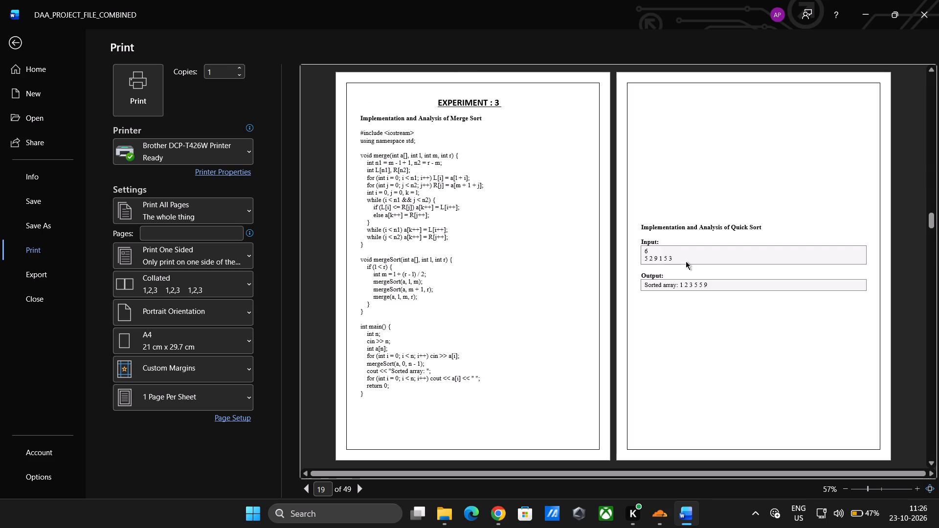
key("Down")
key("Down")
key("Down")
key("Down")
key("Down")
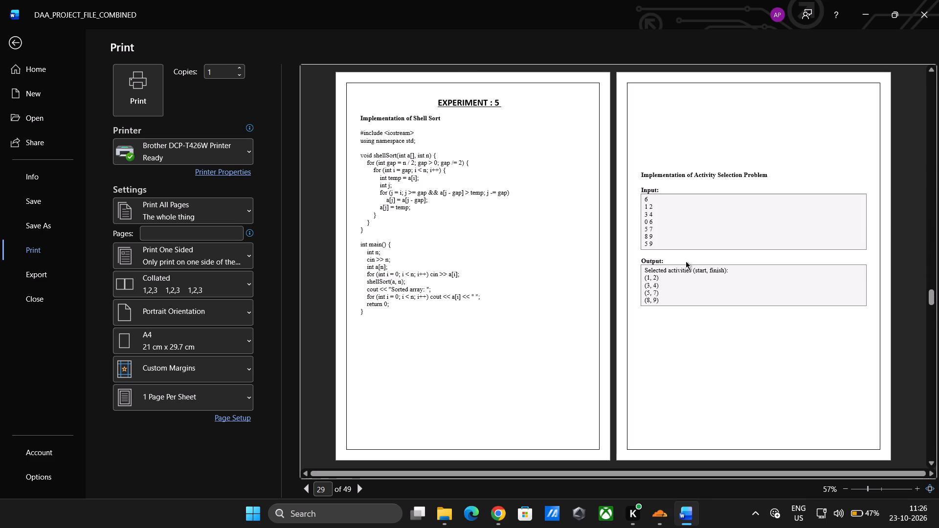
key("Down")
key("Down")
key("Down")
key("Down")
key("Down")
key("Down")
key("Down")
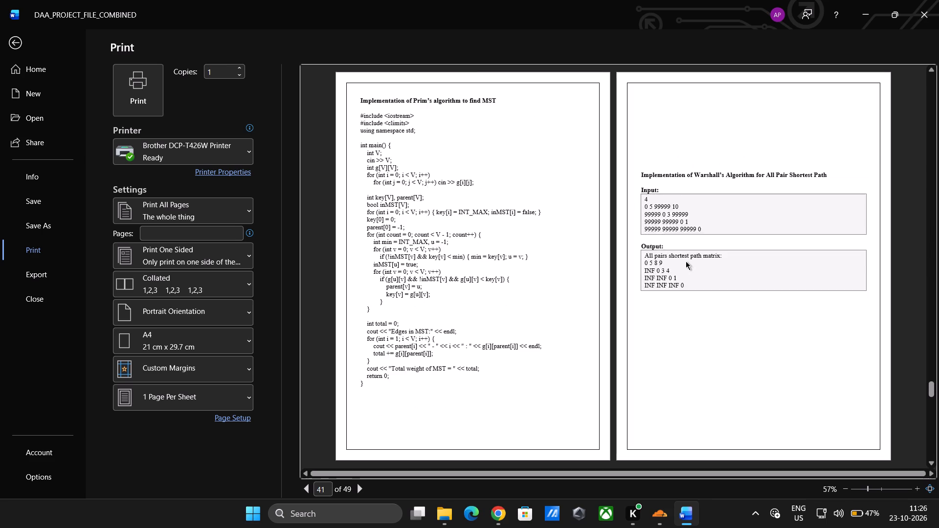
key("Down")
key("Down")
key("Return")
key("Down")
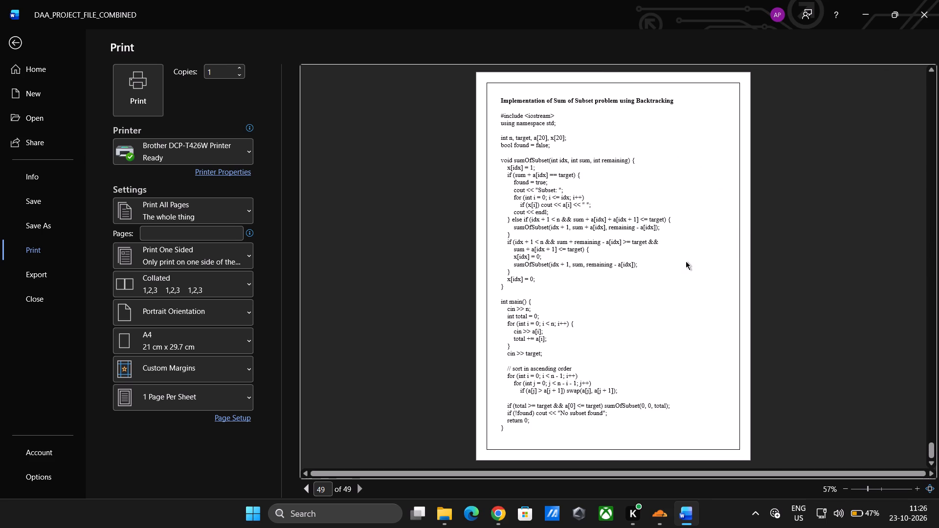
key("Down")
key("Down")
Review the print preview pages backwards from the Sum of Subset code page to the cover page.
key("Up")
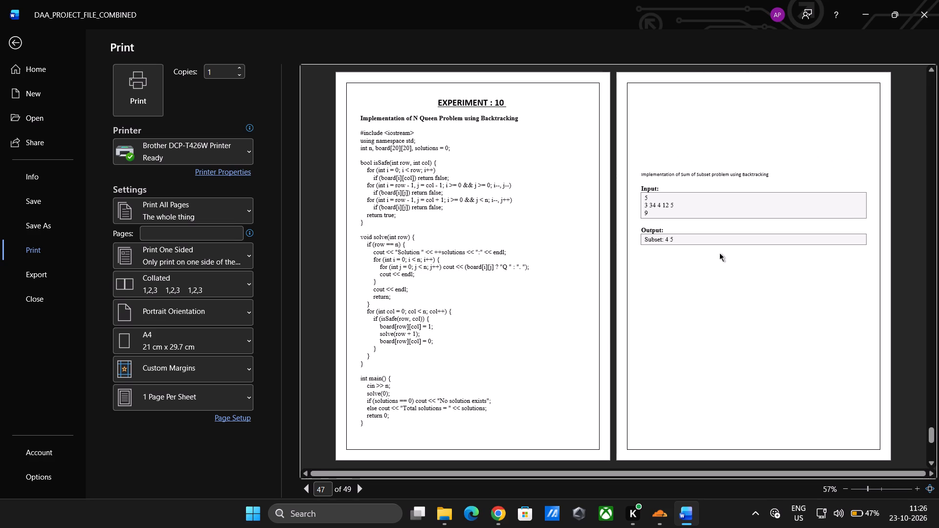
key("Up")
key("Up")
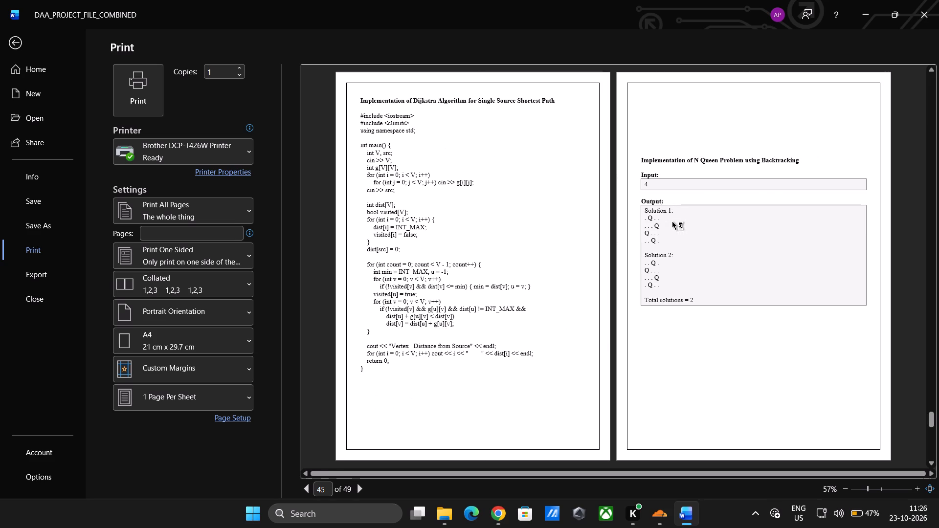
key("Up")
key("Up")
key("Up")
key("Up")
key("Up")
key("Up")
key("Up")
key("Up")
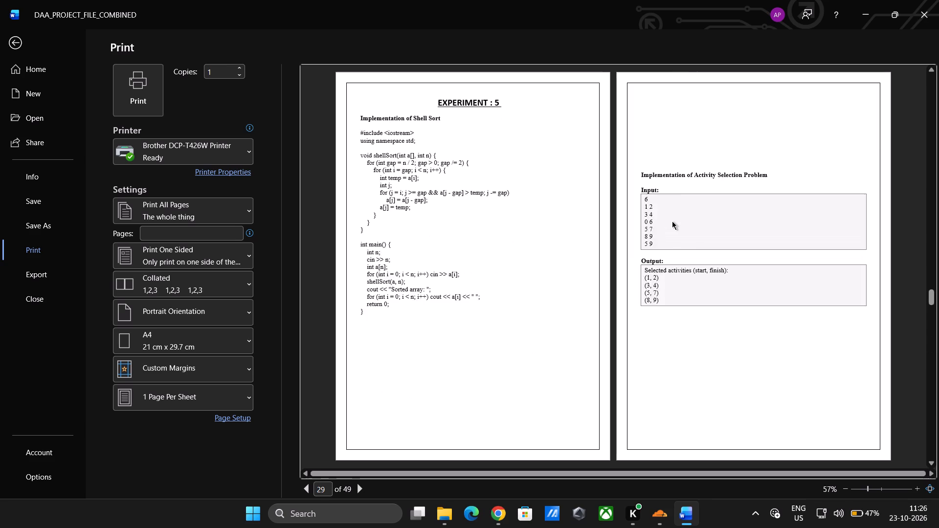
key("Up")
key("Up")
key("Up")
key("Up")
key("Up")
key("Up")
key("Up")
key("Up")
key("Up")
key("Up")
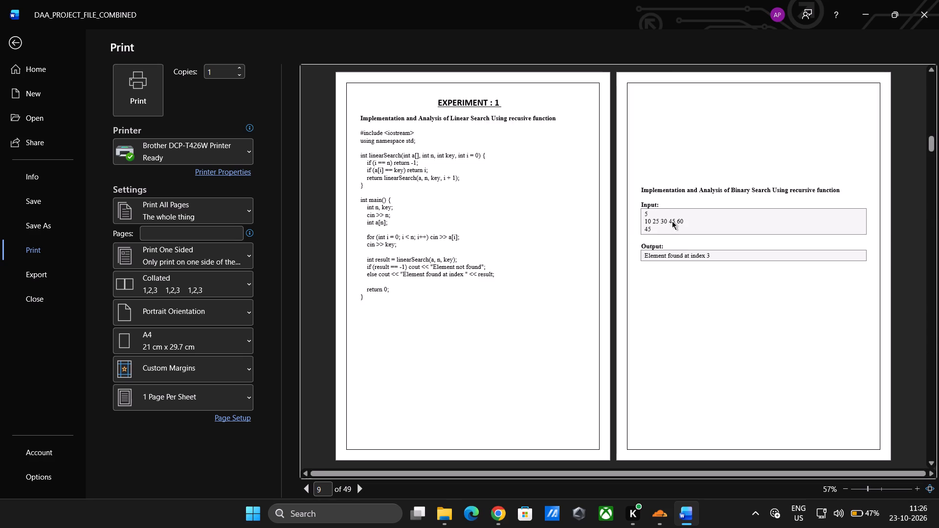
key("Up")
key("Up")
key("Up")
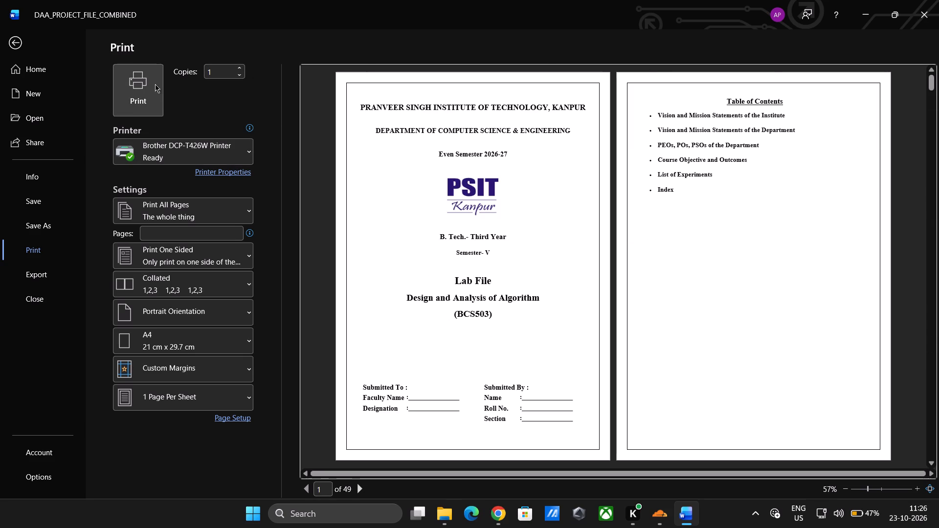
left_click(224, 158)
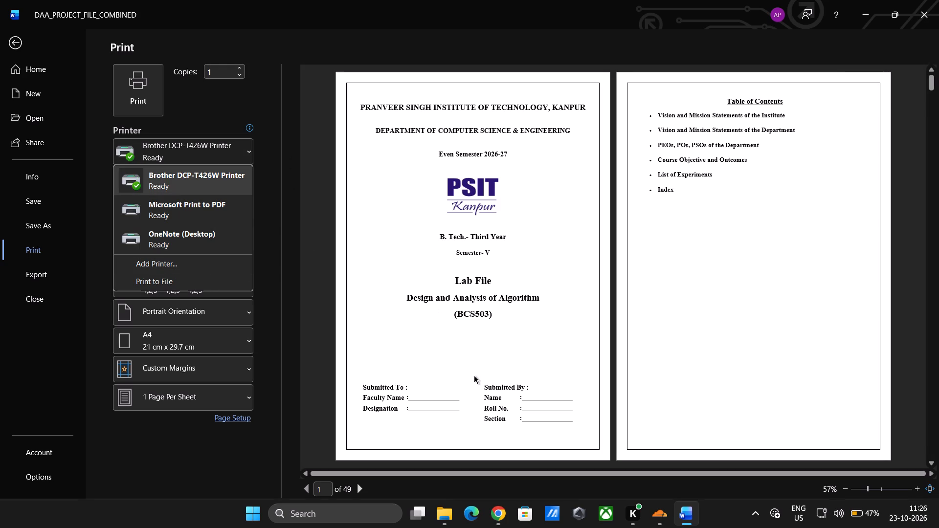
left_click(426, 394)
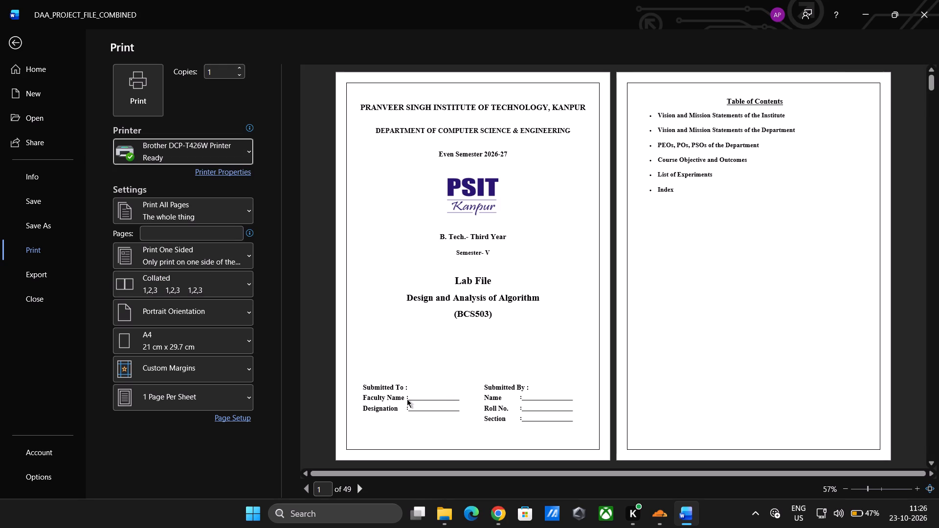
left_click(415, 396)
Leave the print preview and place the cursor on the Name line under Submitted By on the cover page.
left_click(20, 44)
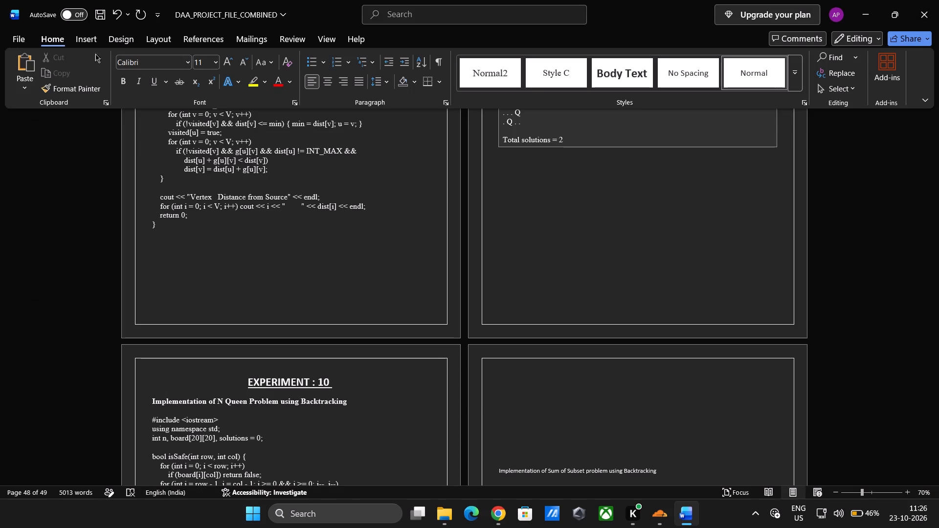
scroll(275, 218, "up", 20)
scroll(275, 218, "up", 20)
scroll(275, 218, "up", 20)
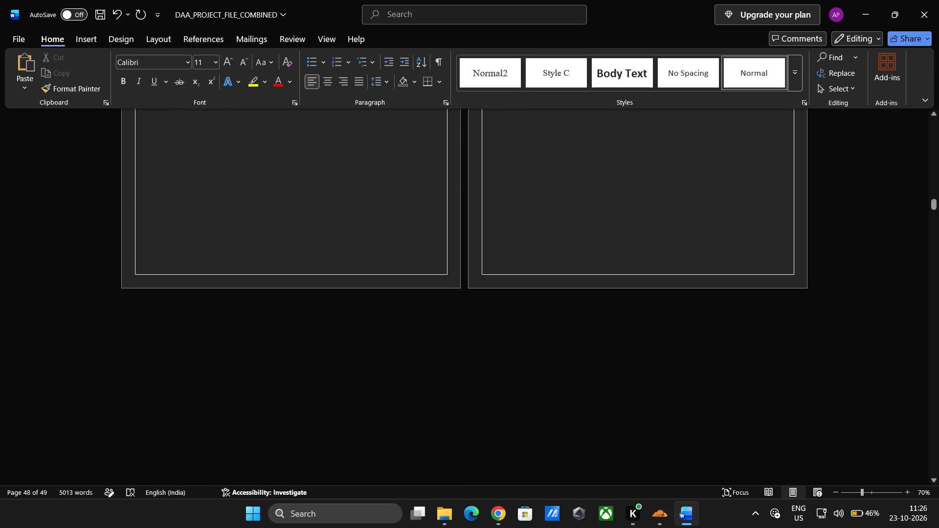
scroll(275, 218, "up", 20)
scroll(275, 218, "up", 20)
scroll(275, 218, "up", 20)
scroll(275, 218, "up", 1)
scroll(275, 218, "down", 3)
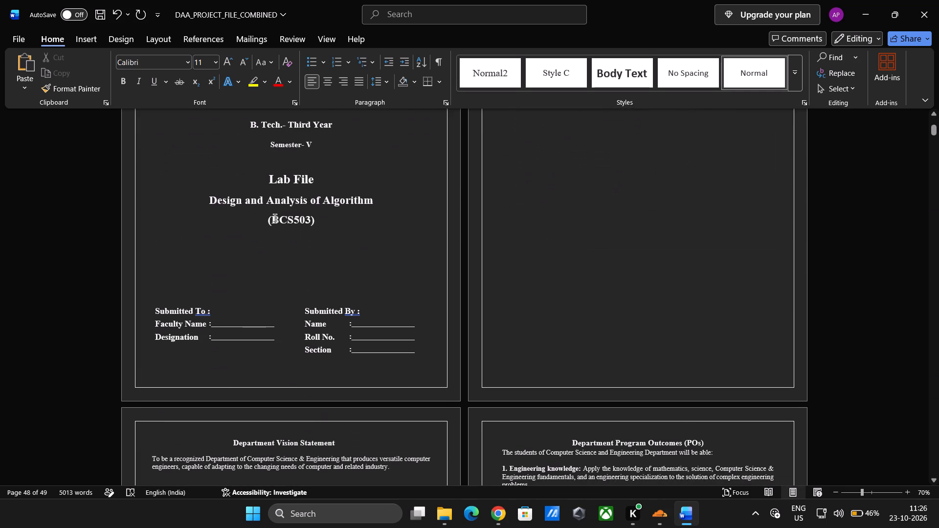
left_click(358, 325)
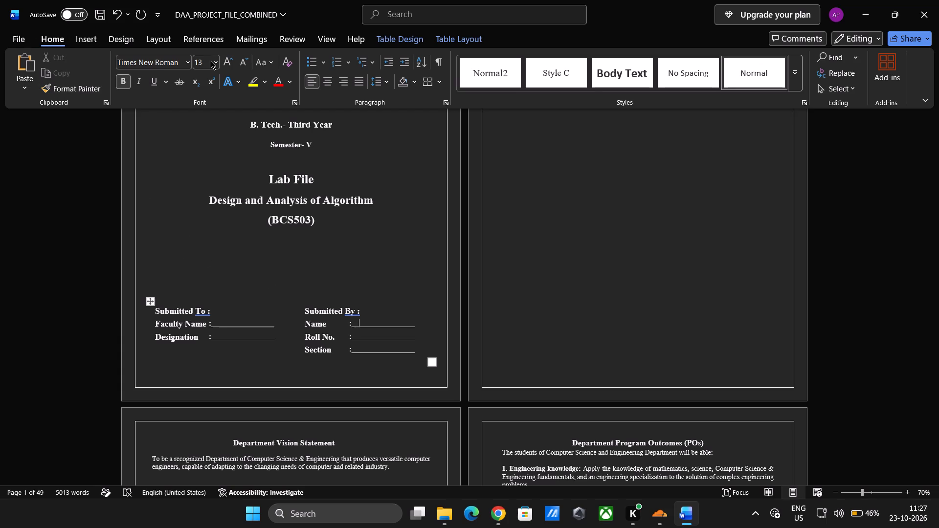
Save a copy of the lab file in the Downloads folder as a Word Document named "final daa file".
left_click(20, 11)
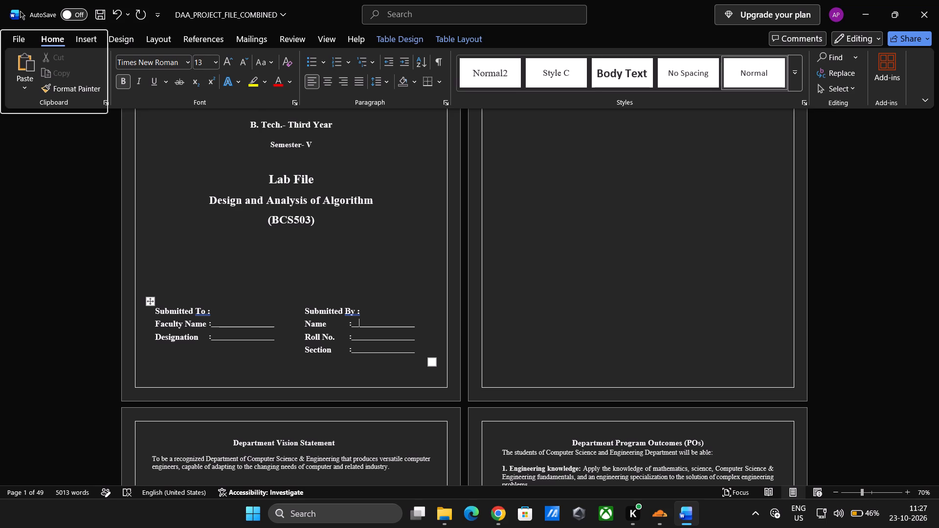
left_click(54, 205)
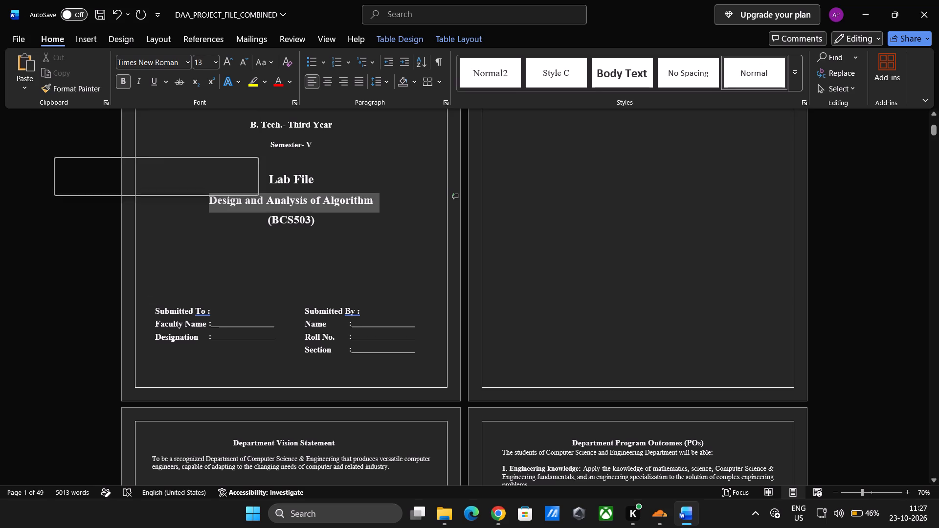
left_click(19, 41)
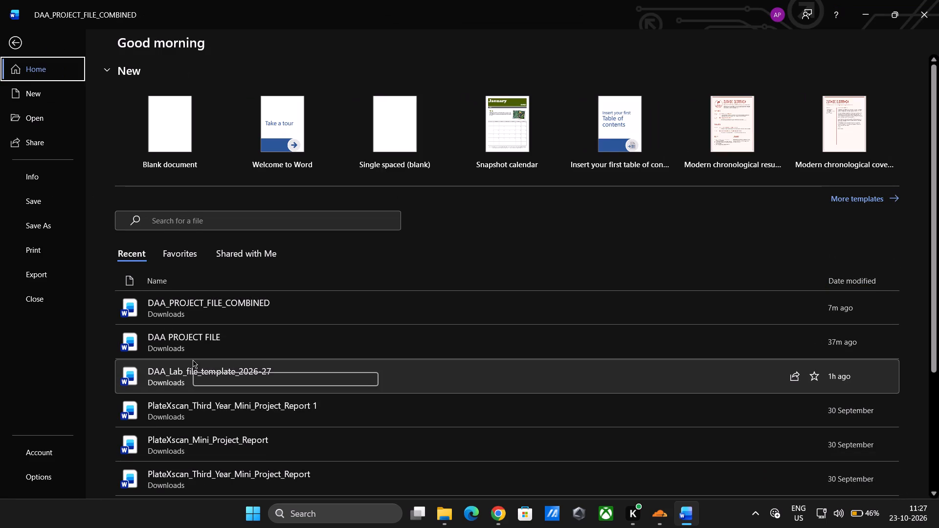
left_click(53, 228)
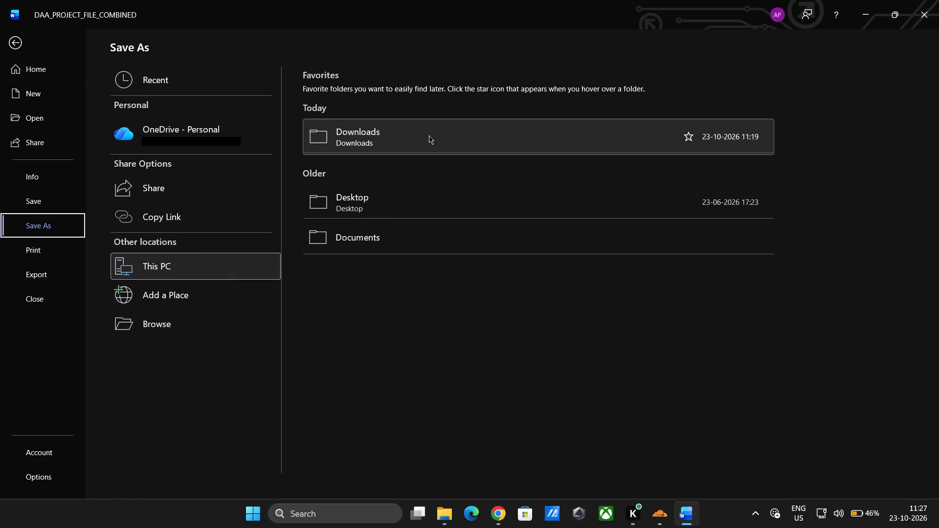
left_click(429, 135)
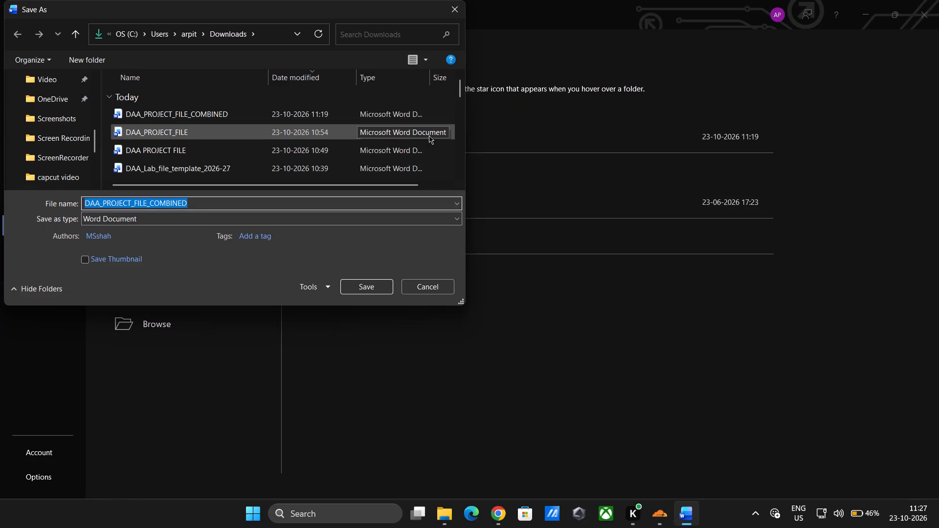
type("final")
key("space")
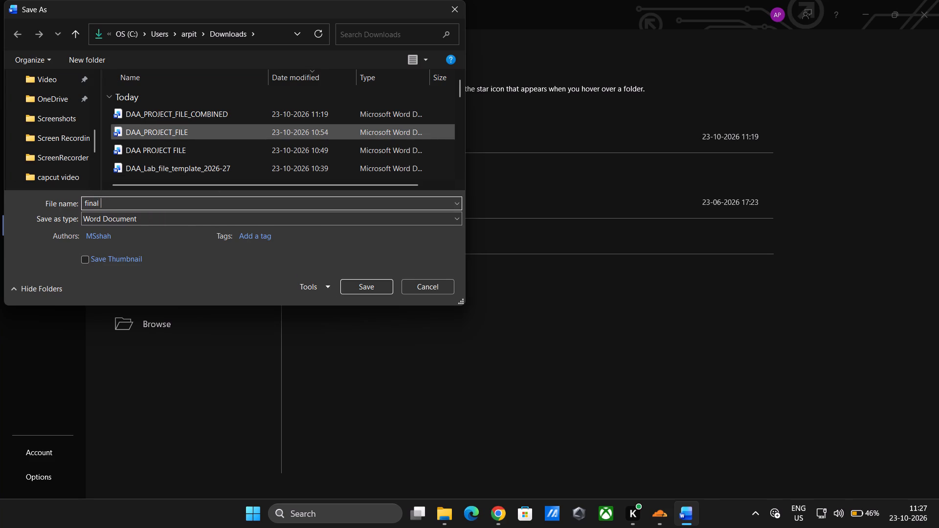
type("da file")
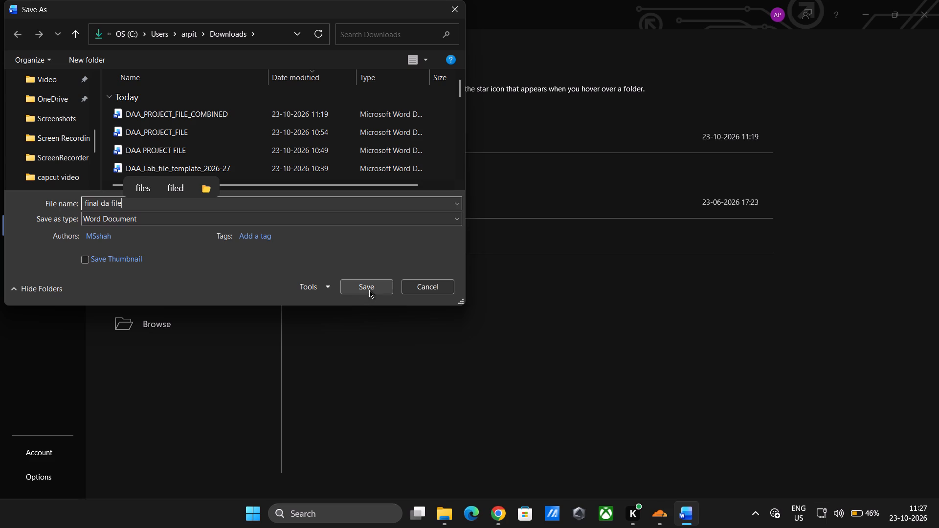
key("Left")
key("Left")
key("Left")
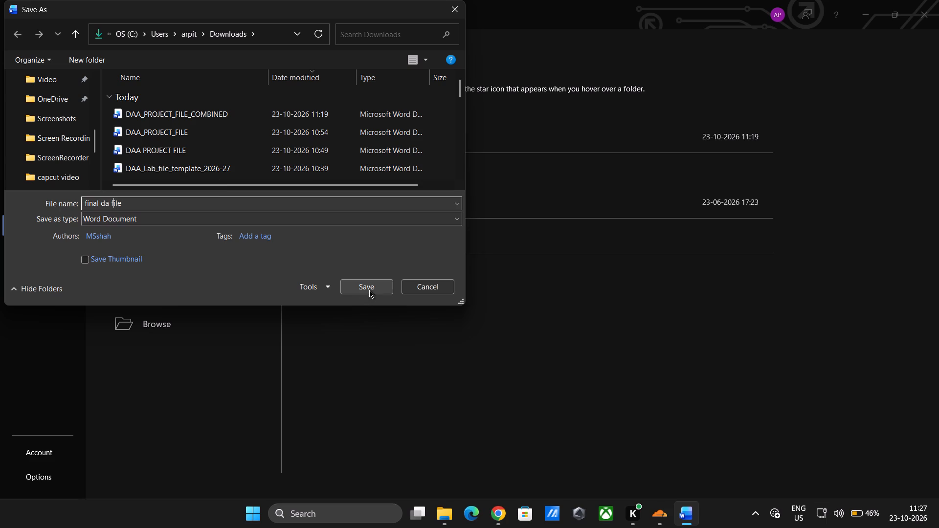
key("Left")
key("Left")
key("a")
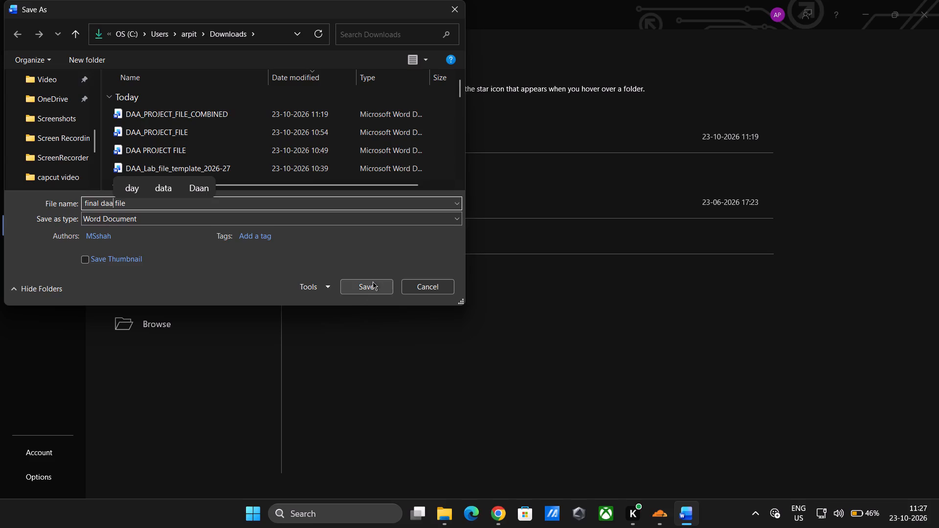
left_click(373, 282)
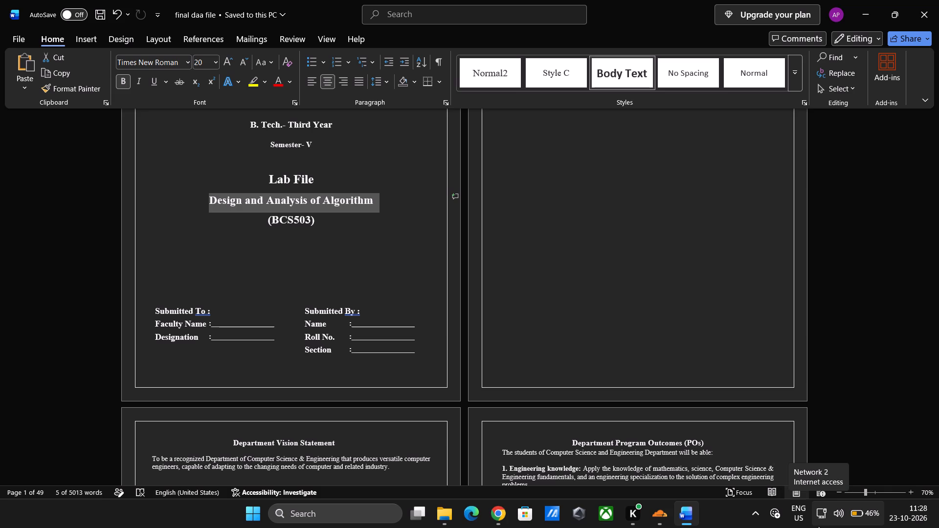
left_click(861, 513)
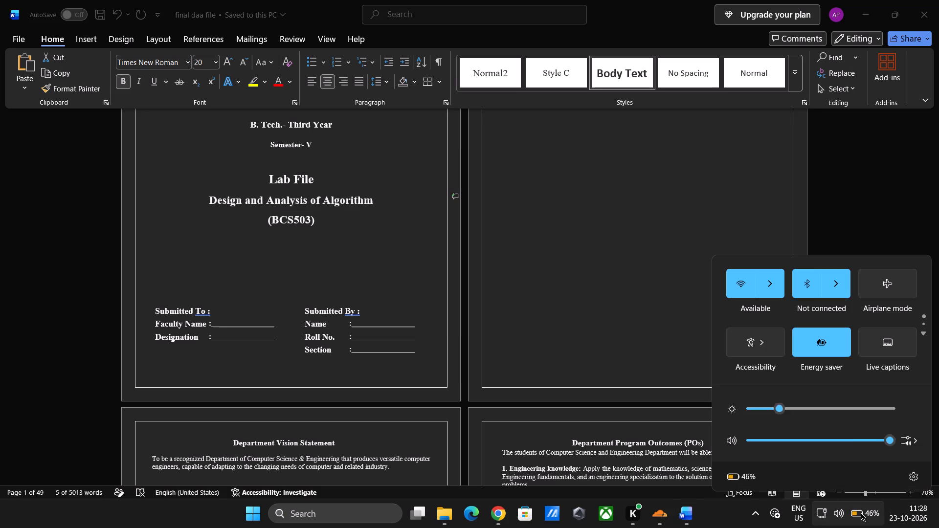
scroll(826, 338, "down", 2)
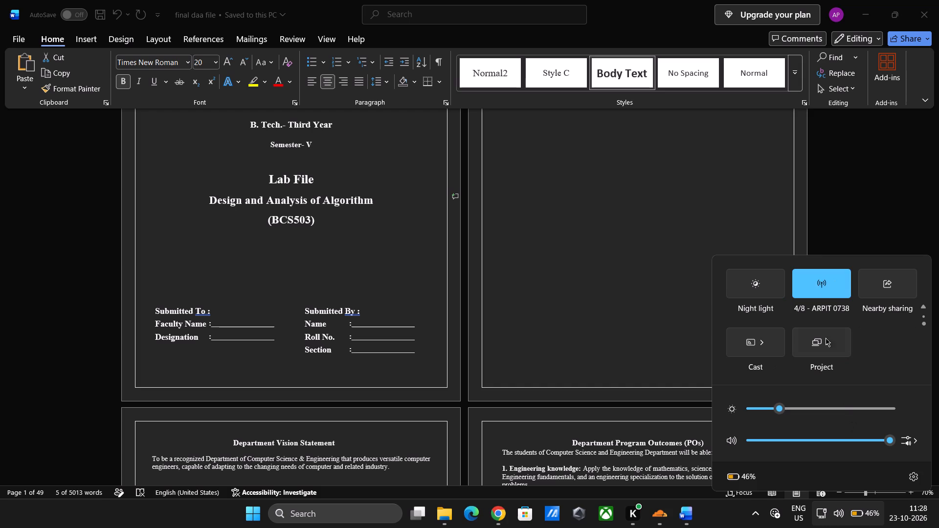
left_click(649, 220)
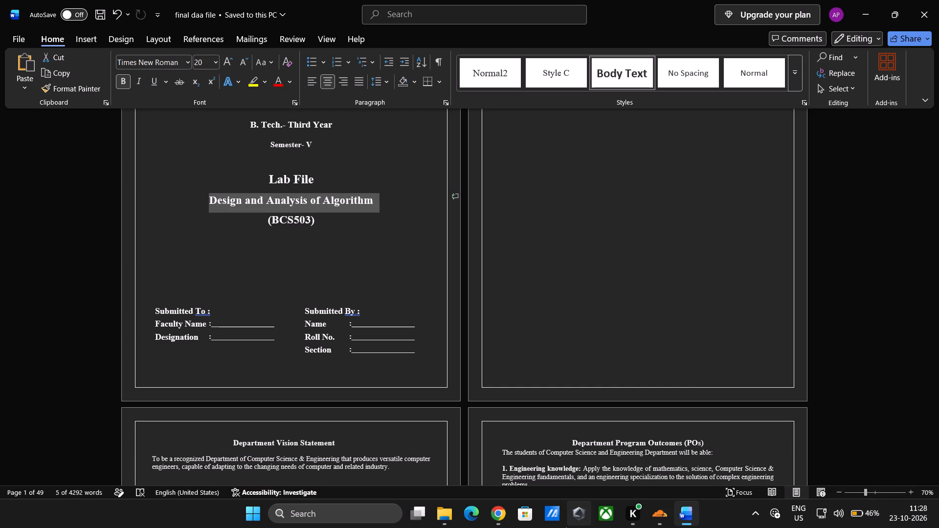
Save the "final daa file" document.
left_click(103, 12)
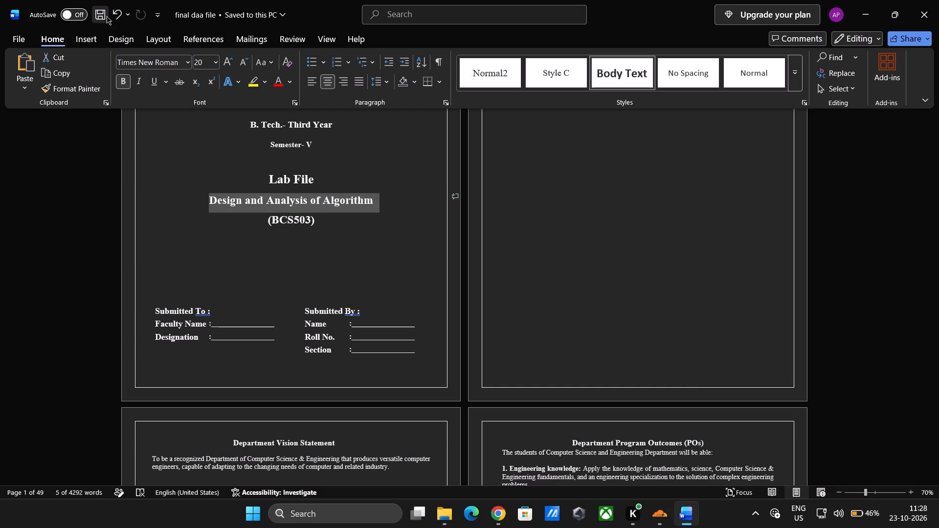
left_click(101, 14)
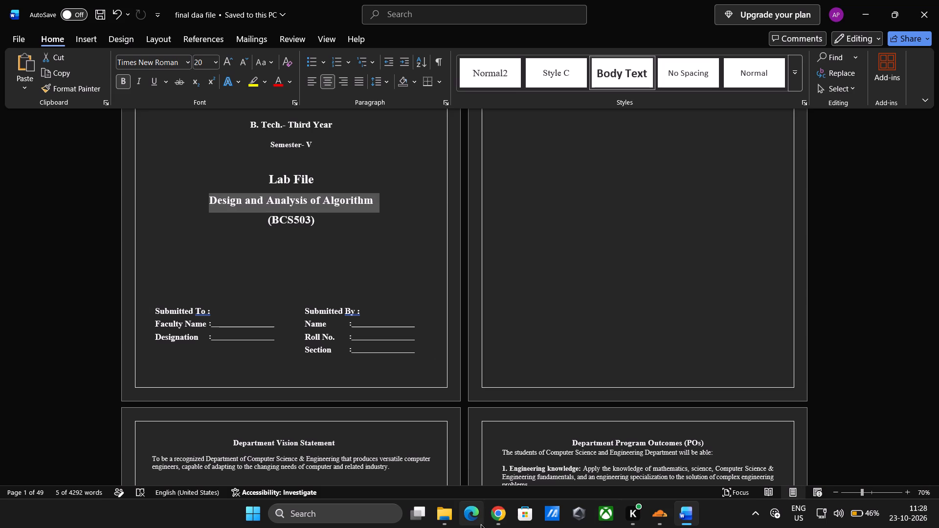
Shrink the document window from full screen and close the Chrome, Cloudflare One Client and Downloads windows behind it.
left_click(897, 0)
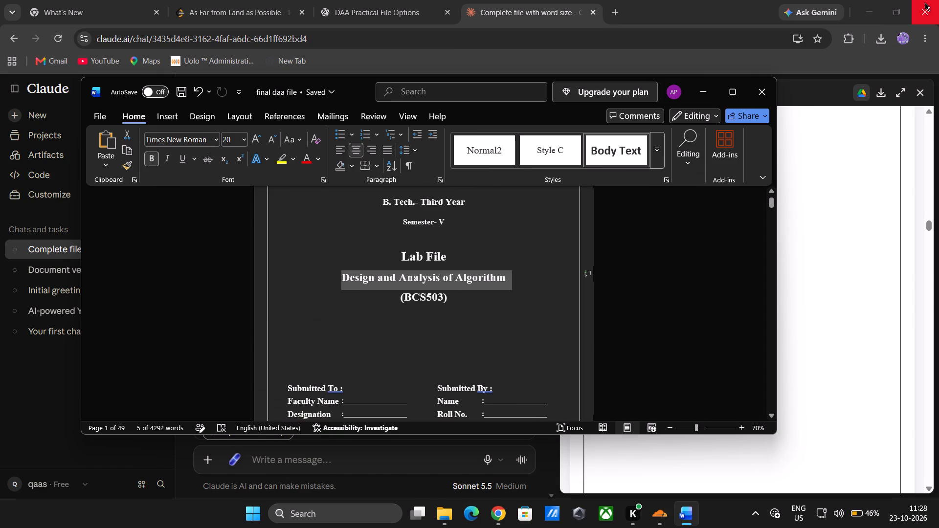
left_click(925, 2)
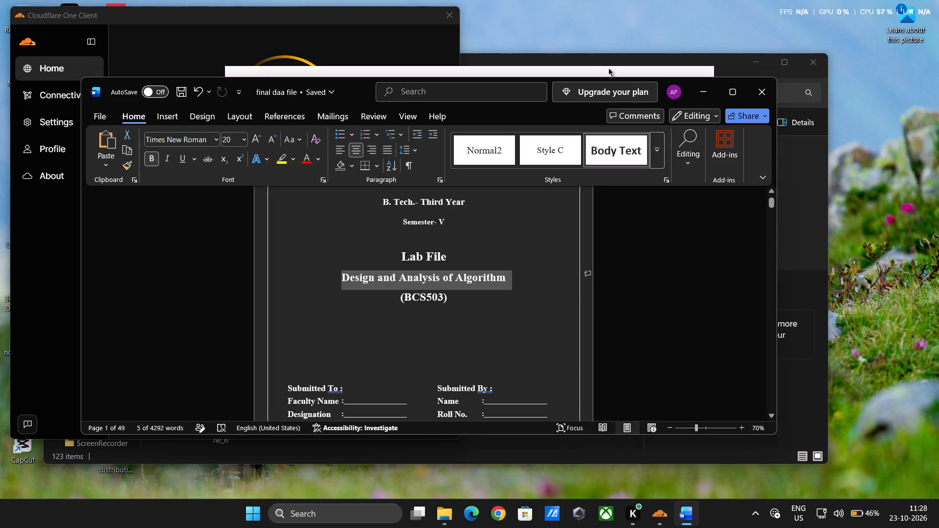
left_click(439, 15)
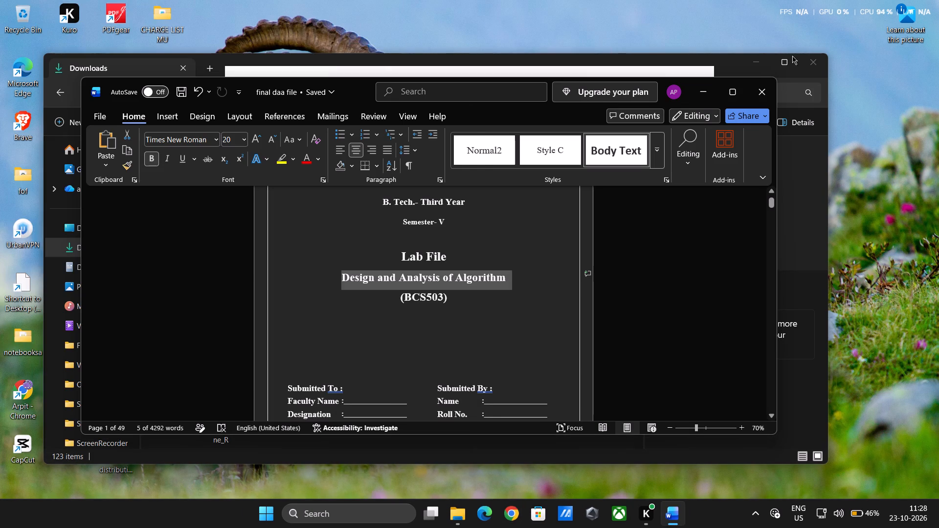
left_click(801, 59)
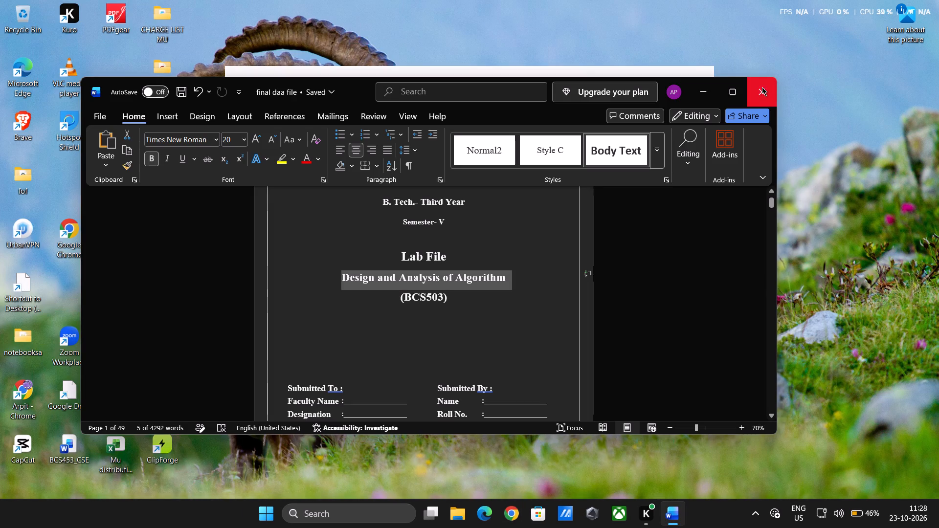